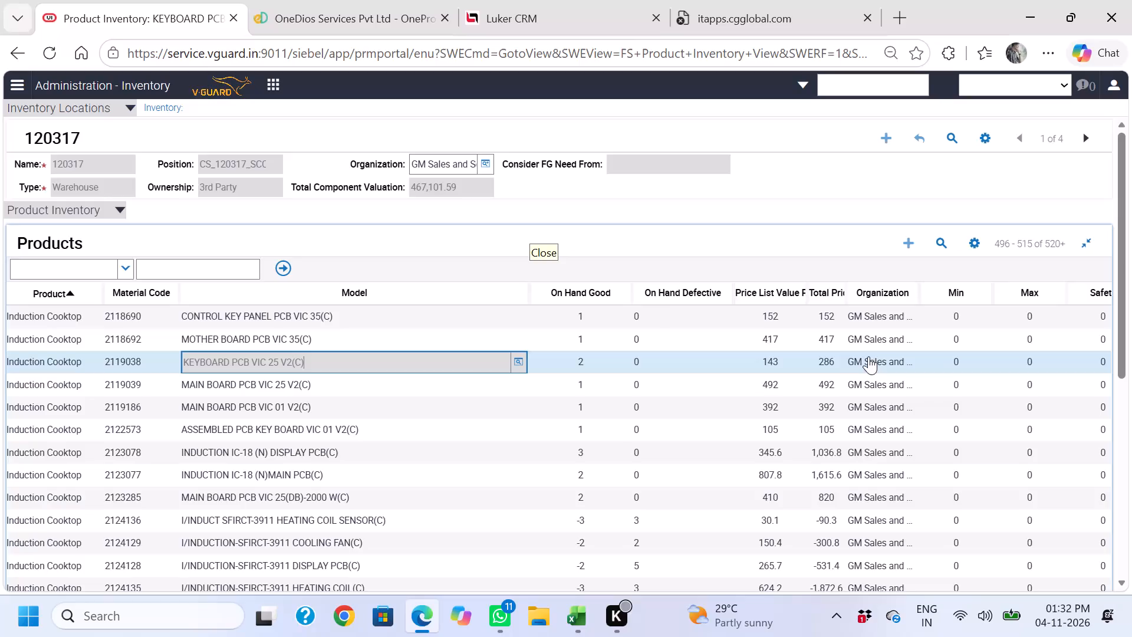
# Select the ASSEMBLED PCB KEY BOARD VIC 01 V2(C) record among the Induction Cooktop parts in the product inventory.
pyautogui.scroll(-1, 669, 297)
pyautogui.click(425, 274)
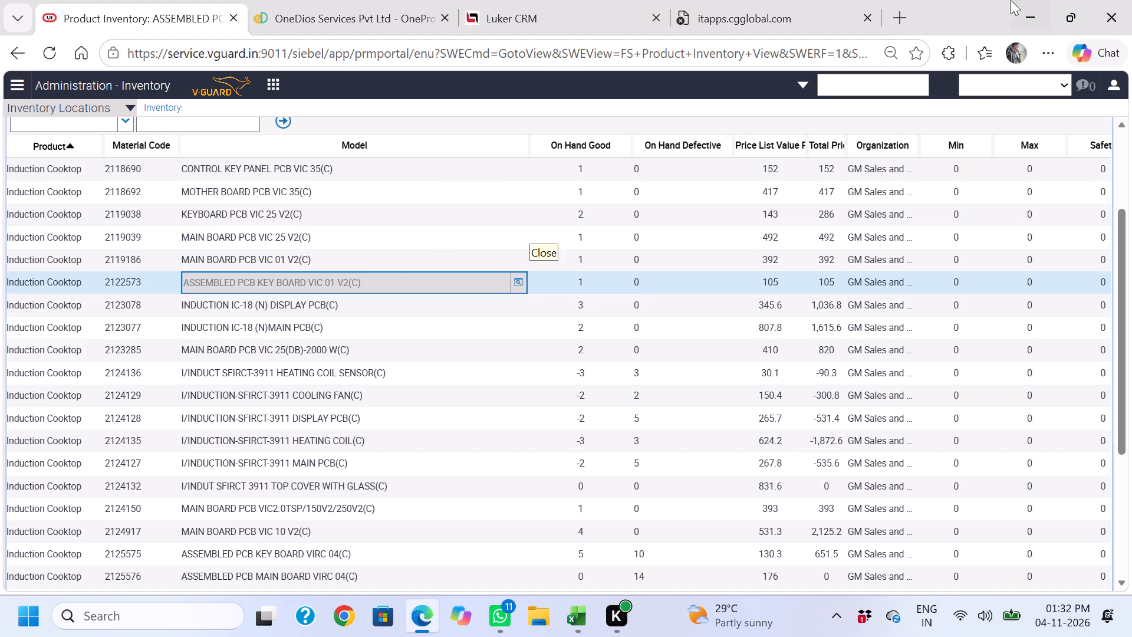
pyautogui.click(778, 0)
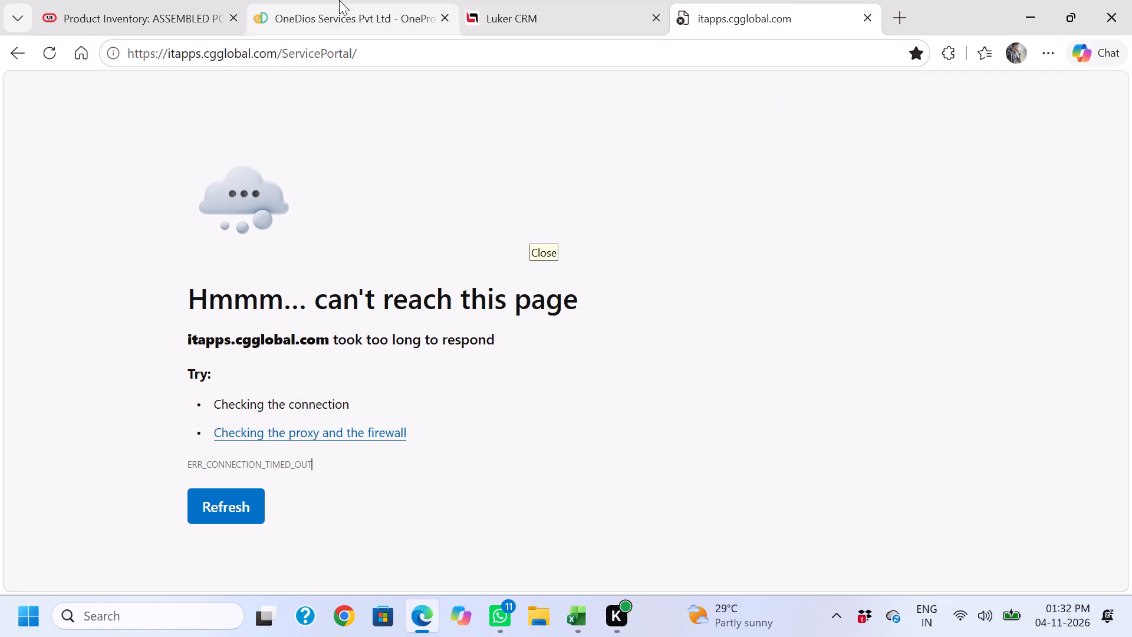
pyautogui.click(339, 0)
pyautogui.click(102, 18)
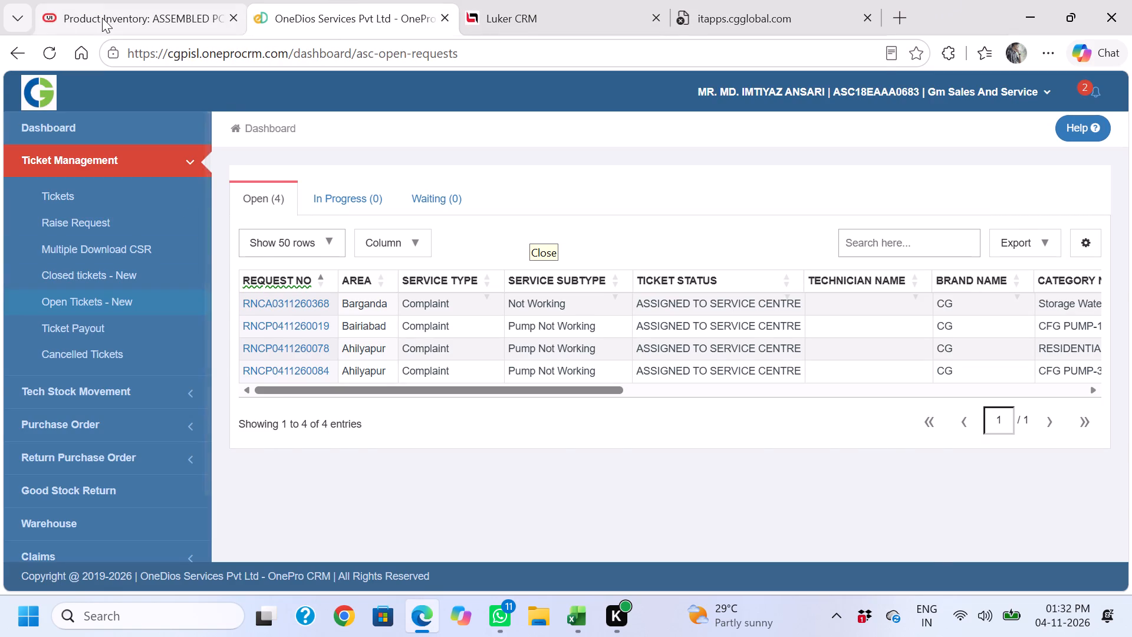
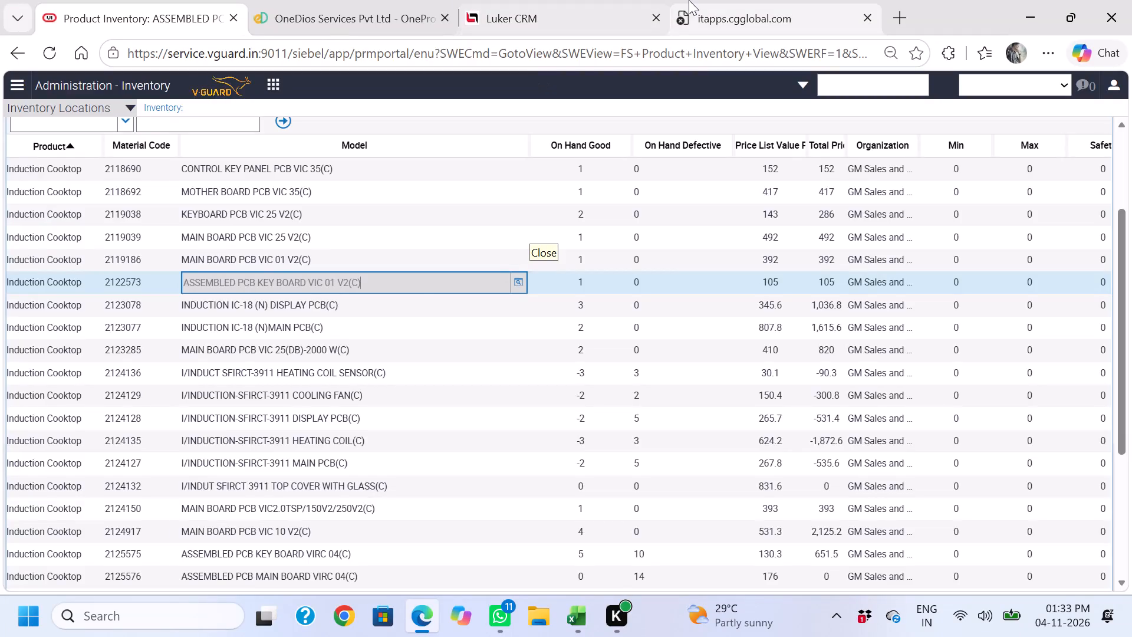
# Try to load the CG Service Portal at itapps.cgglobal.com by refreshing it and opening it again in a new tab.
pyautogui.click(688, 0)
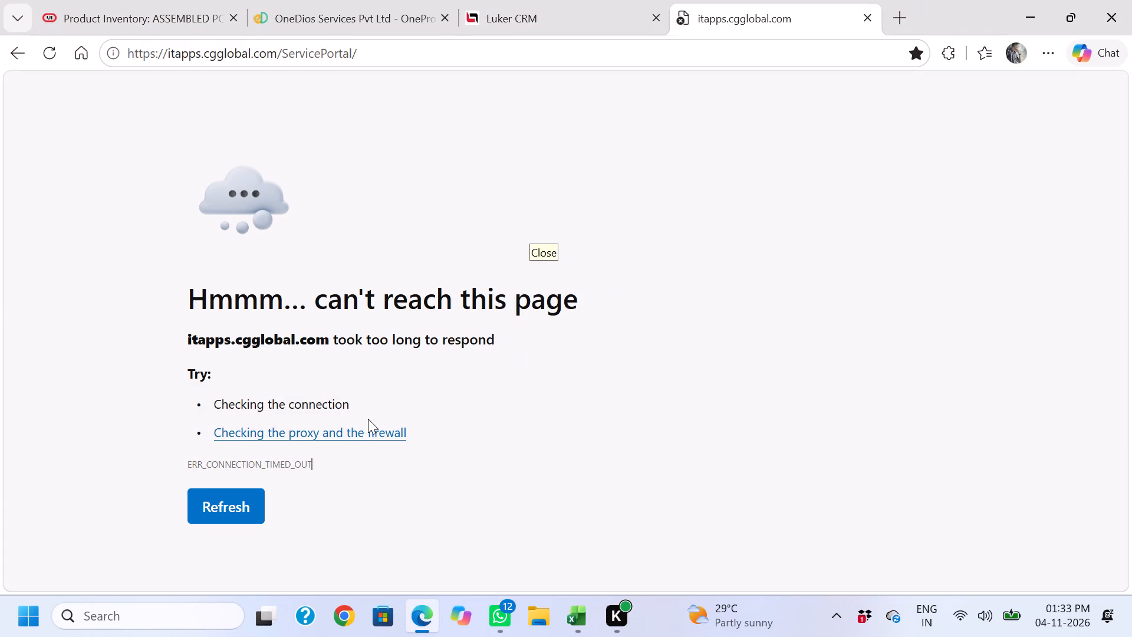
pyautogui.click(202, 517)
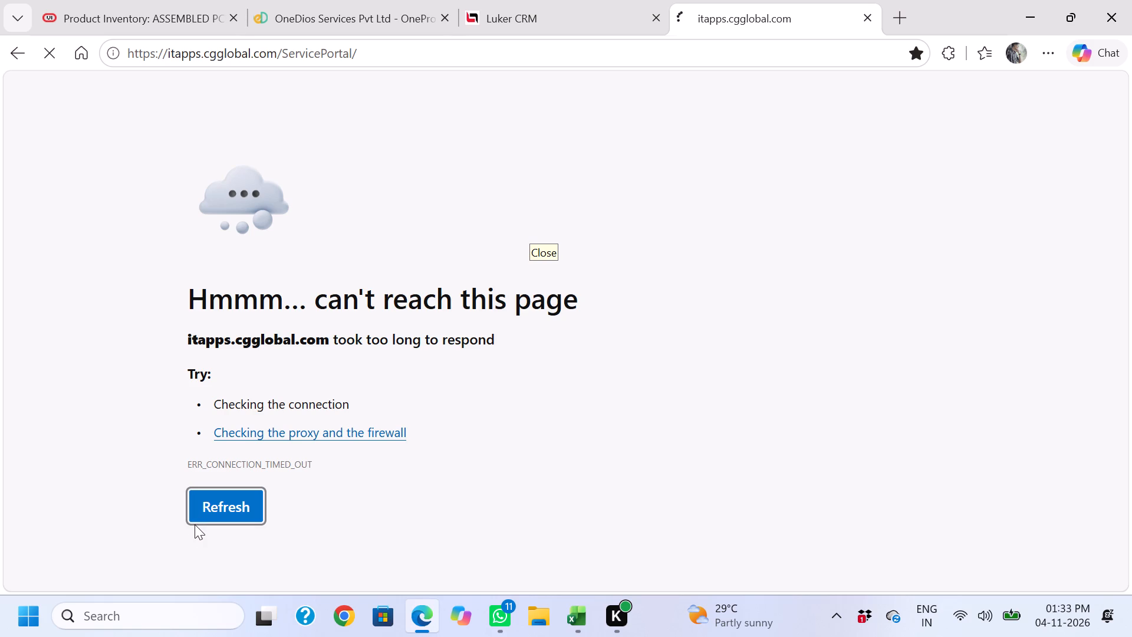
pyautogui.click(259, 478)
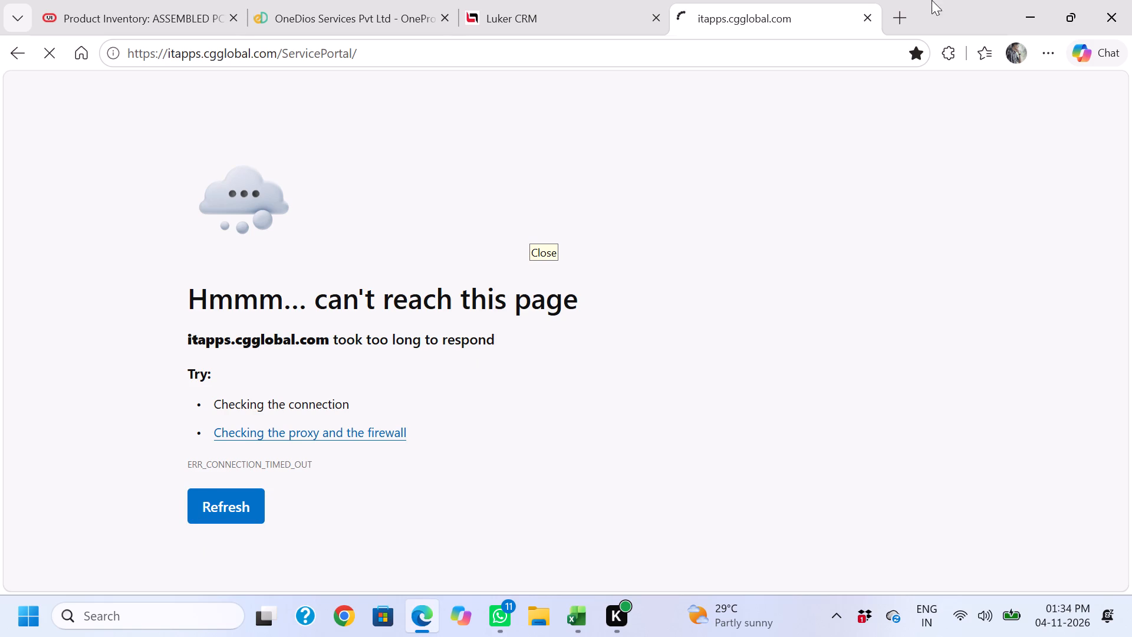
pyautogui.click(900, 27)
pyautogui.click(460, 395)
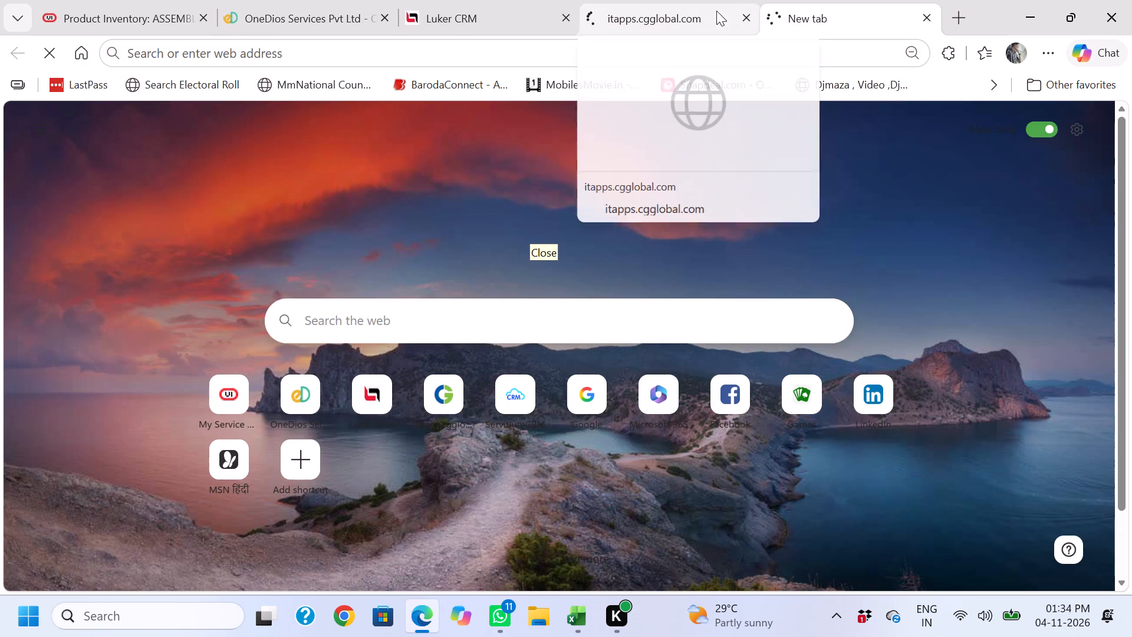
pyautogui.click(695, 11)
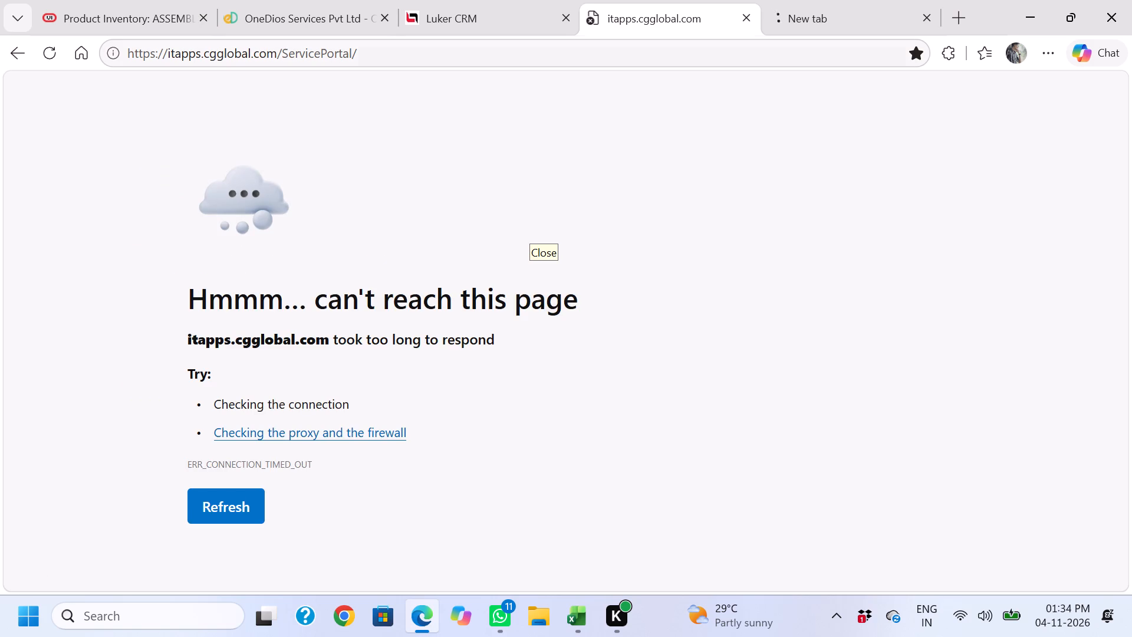
# View the open ticket list in the OneDios CRM.
pyautogui.click(302, 2)
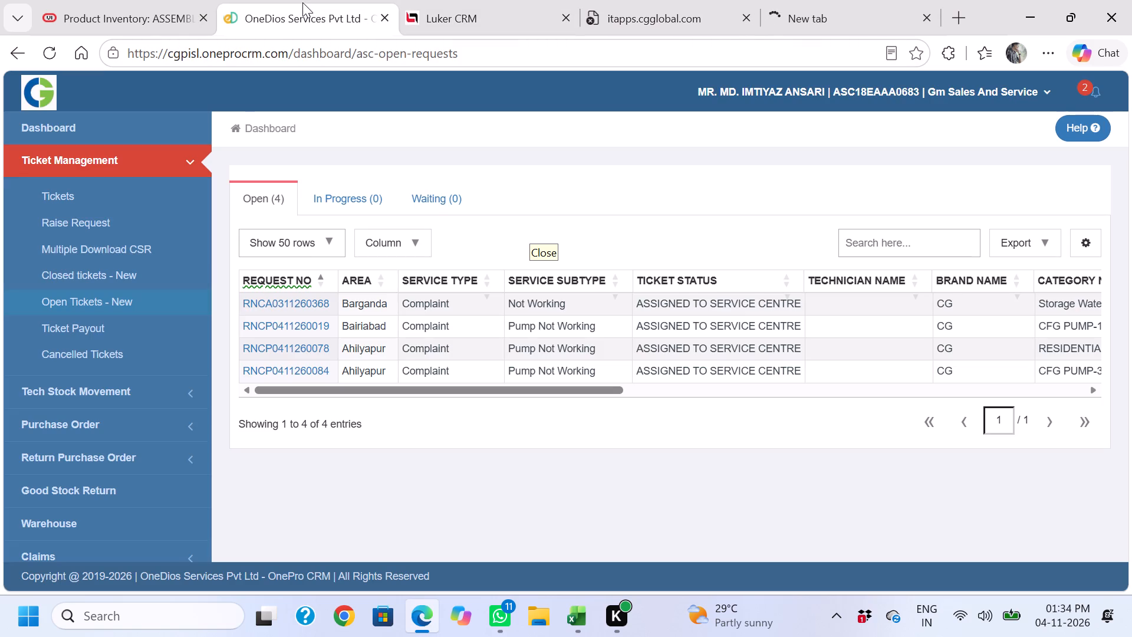
# Return to the V-Guard product inventory and select the INDUCTION IC-18 (N) DISPLAY PCB(C) record.
pyautogui.click(164, 6)
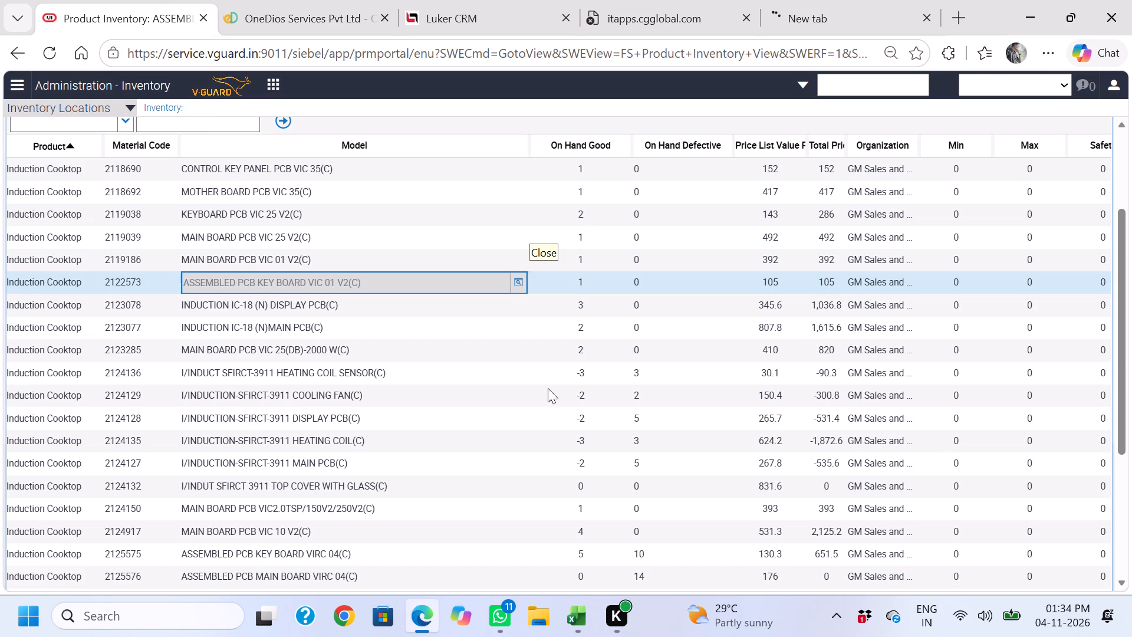
pyautogui.click(583, 283)
pyautogui.click(424, 277)
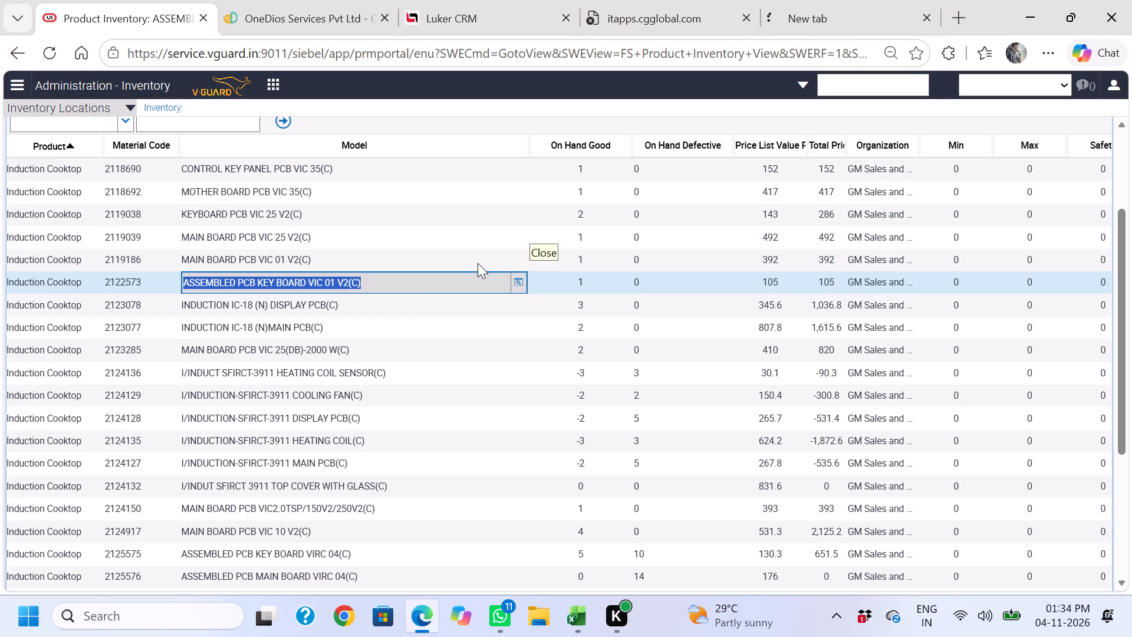
pyautogui.click(11, 83)
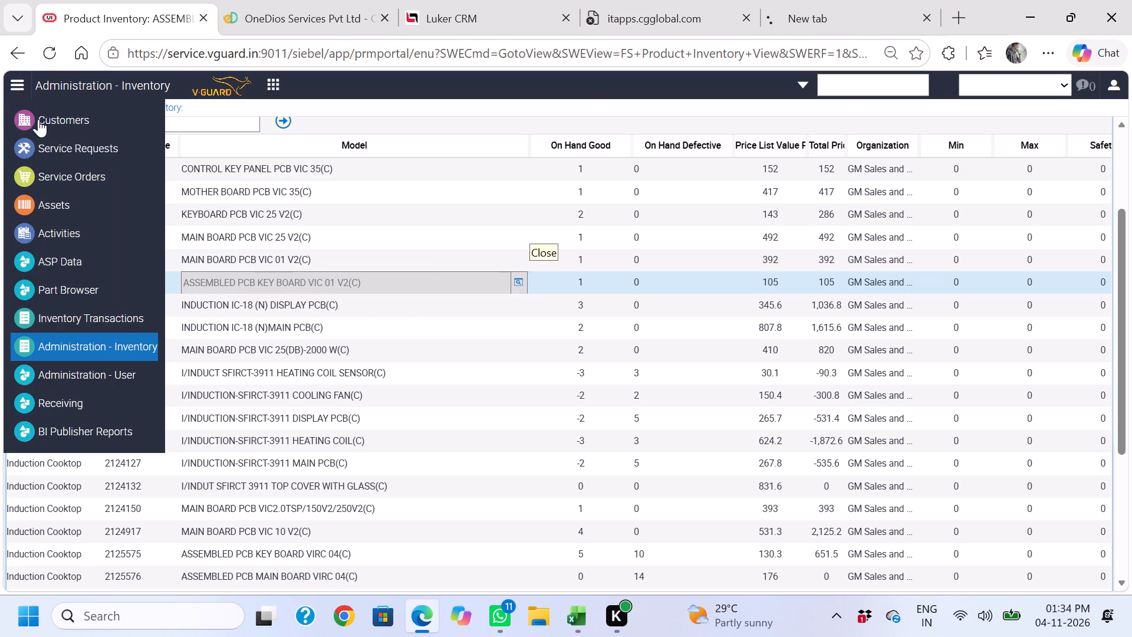
pyautogui.click(273, 294)
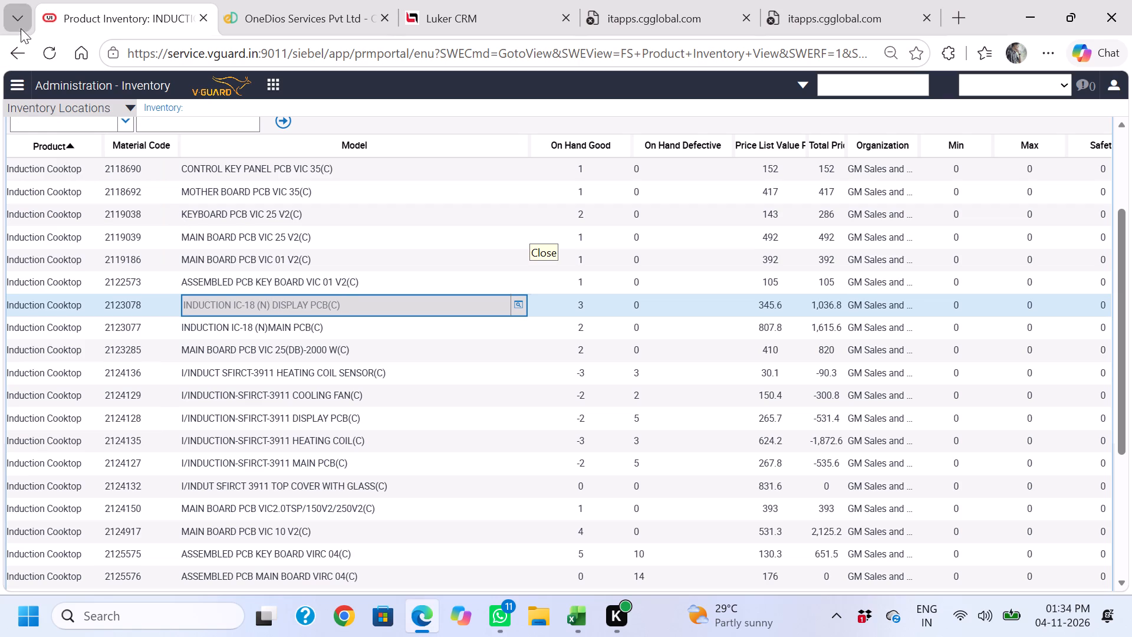
# Leave the product inventory and open the V-Guard Service Requests list.
pyautogui.click(11, 104)
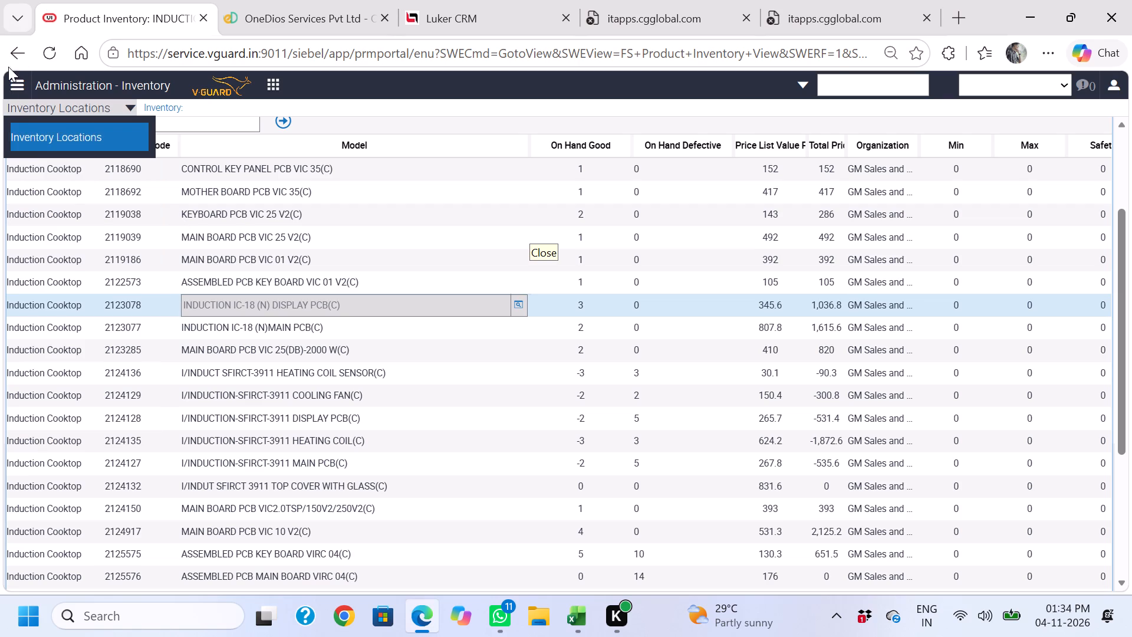
pyautogui.click(8, 67)
pyautogui.click(11, 86)
pyautogui.click(20, 86)
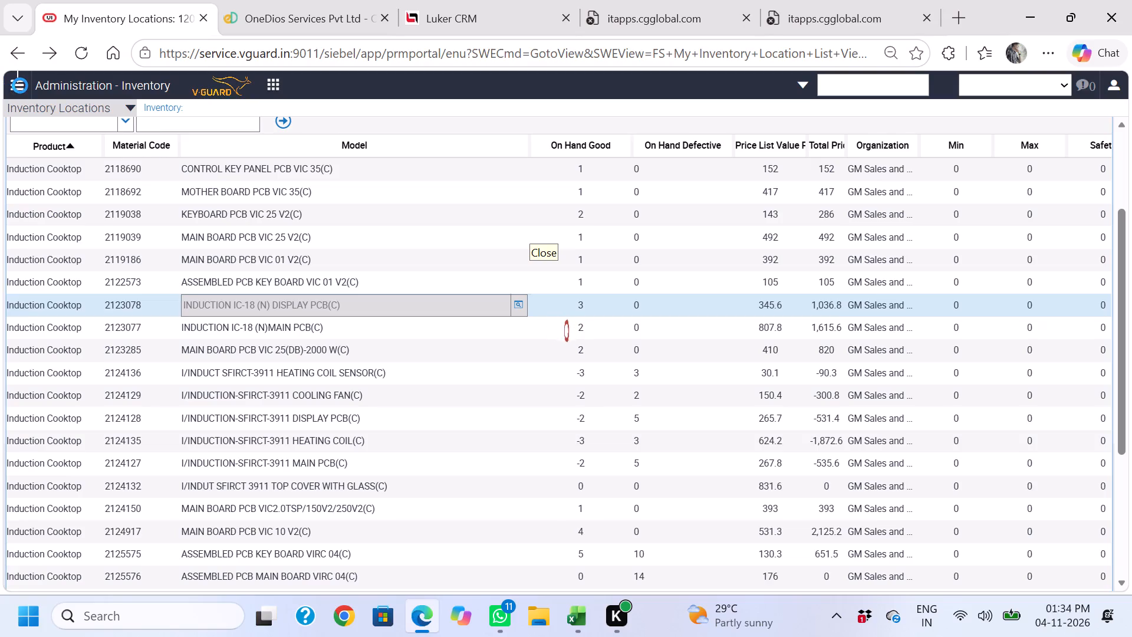
pyautogui.click(20, 86)
pyautogui.click(42, 153)
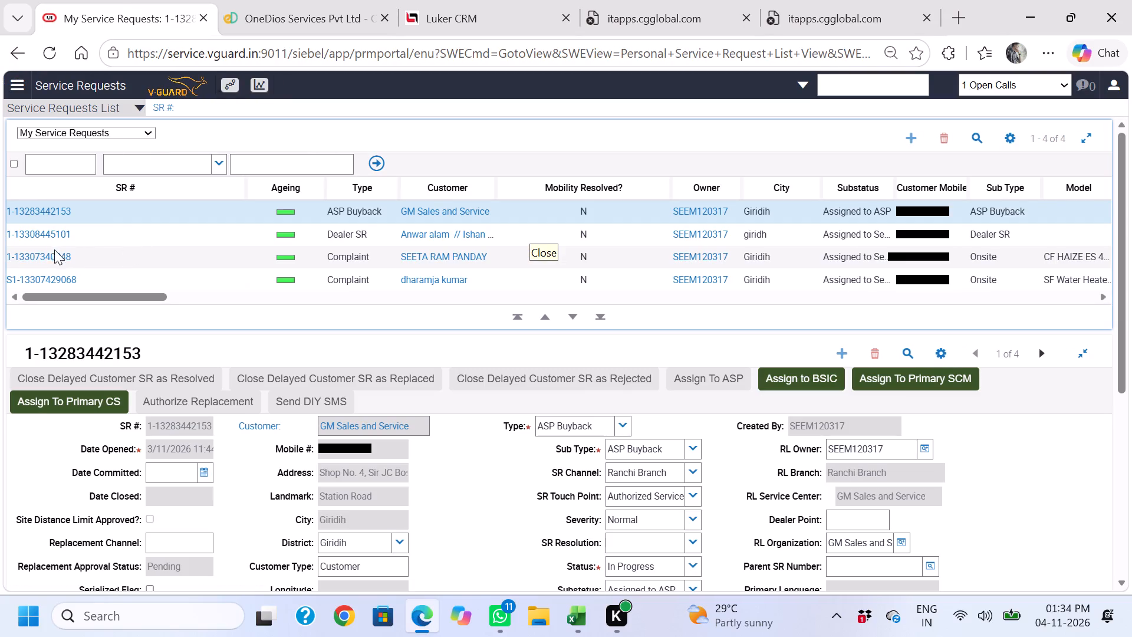
pyautogui.click(57, 257)
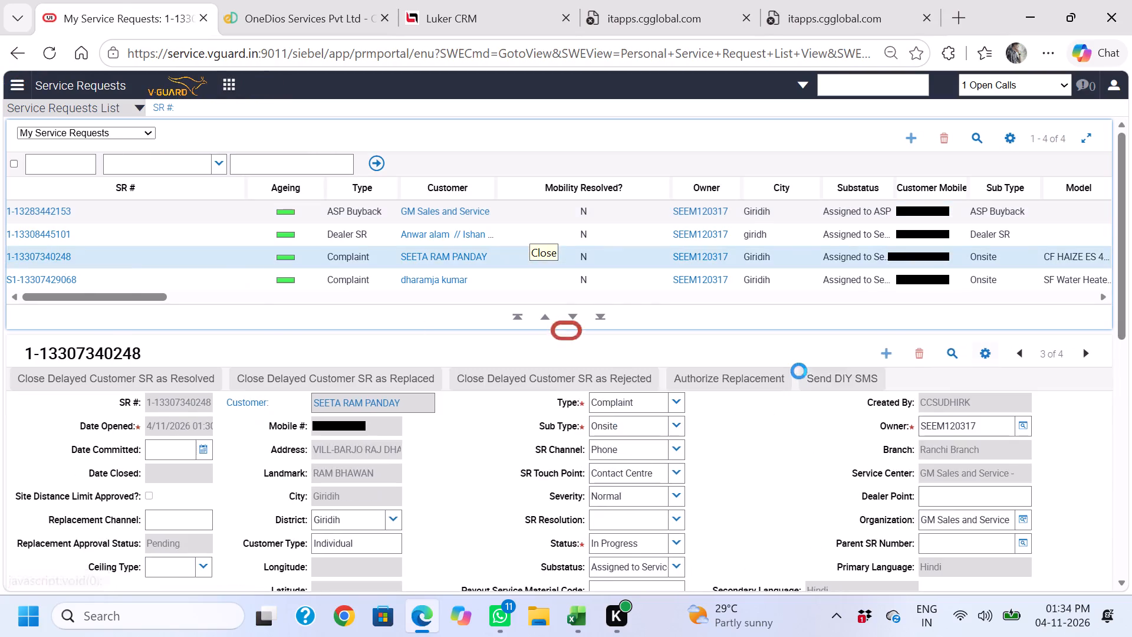
pyautogui.click(21, 110)
pyautogui.click(52, 129)
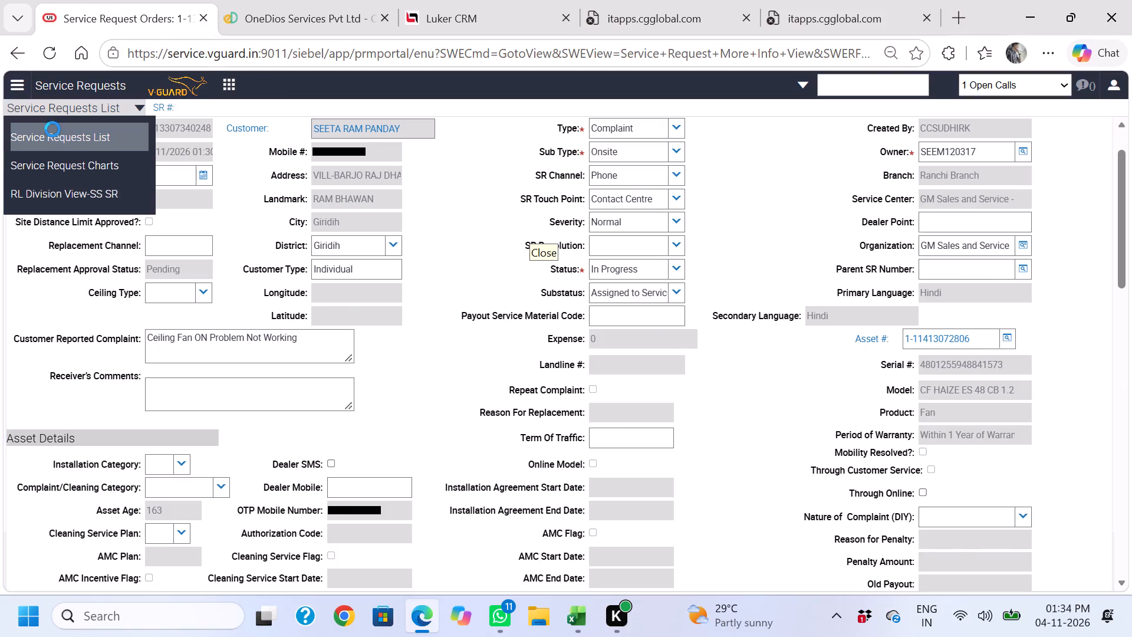
pyautogui.click(61, 139)
pyautogui.click(56, 271)
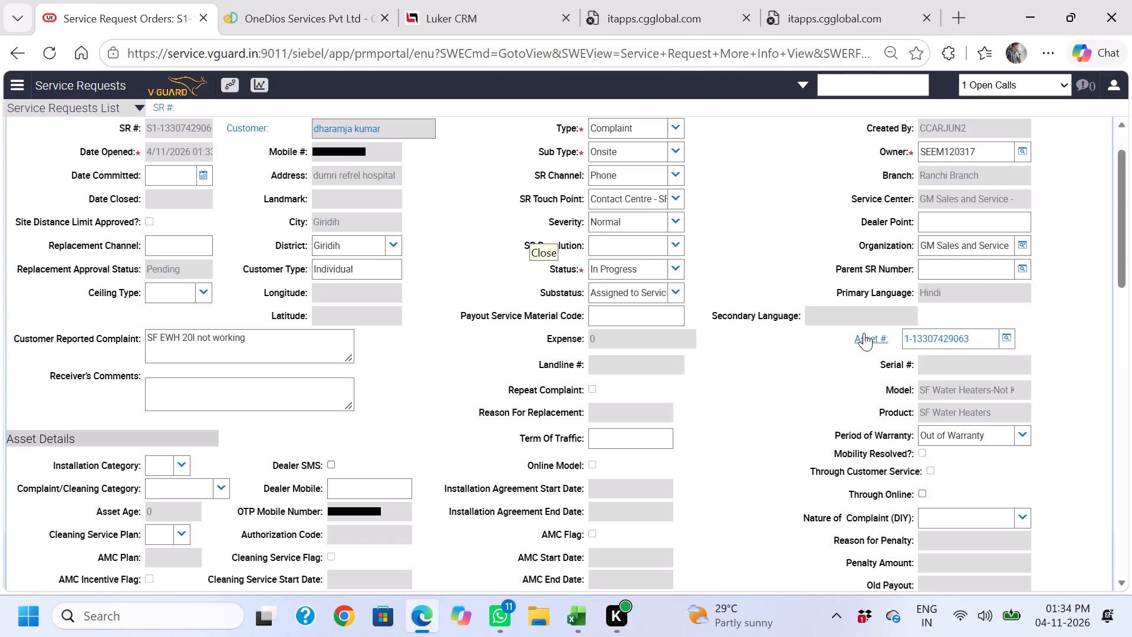
pyautogui.click(862, 334)
pyautogui.scroll(3, 260, 216)
pyautogui.click(170, 209)
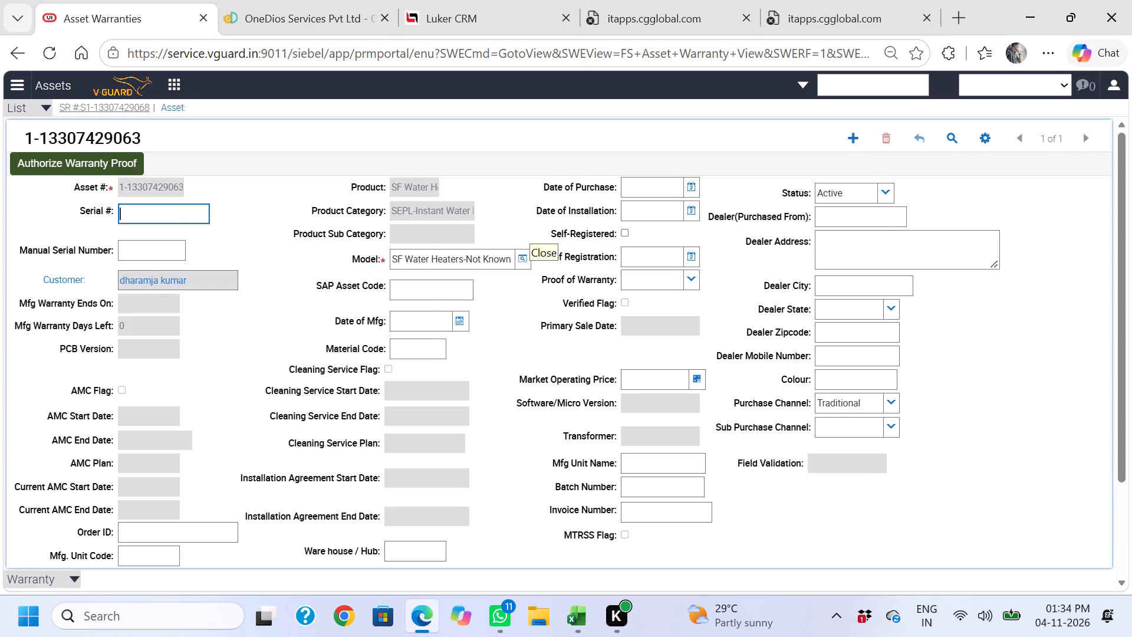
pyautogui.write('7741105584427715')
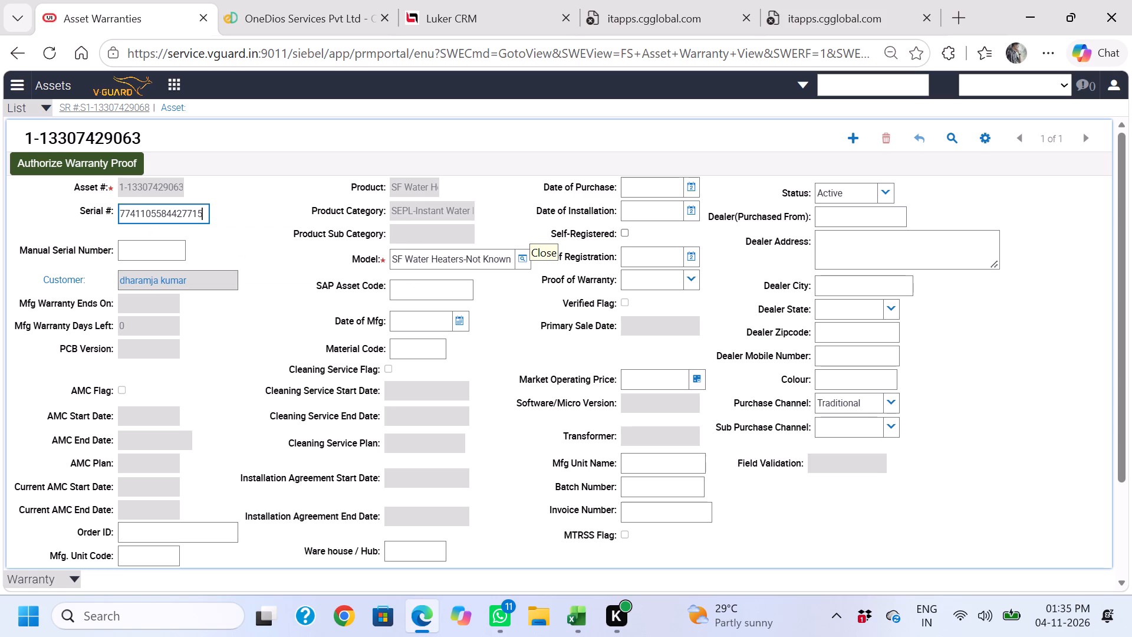
pyautogui.click(252, 226)
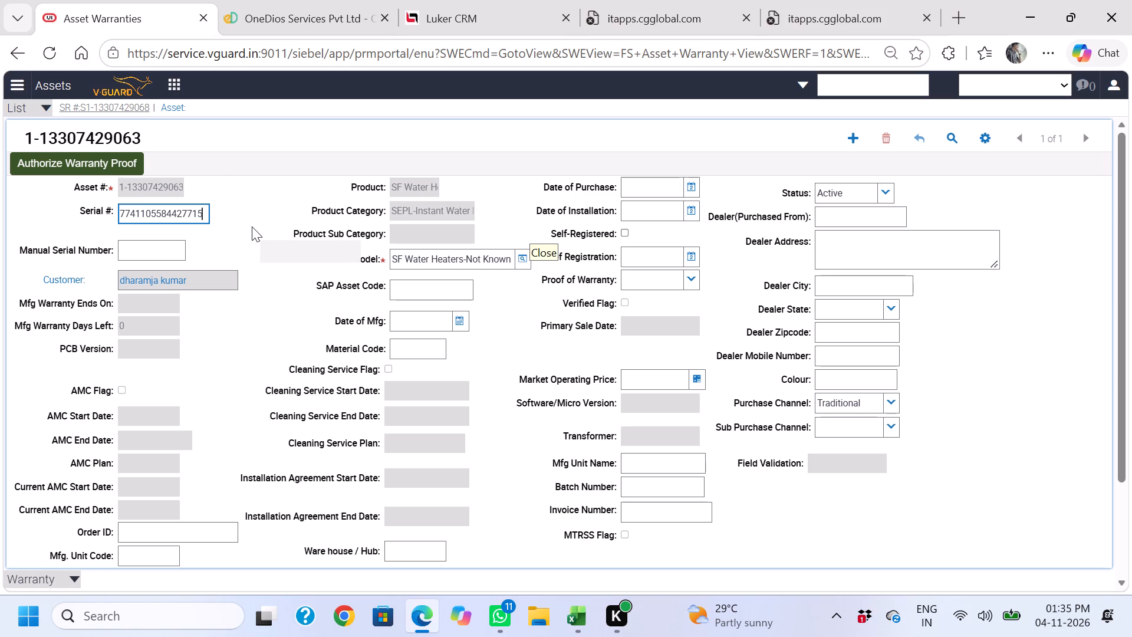
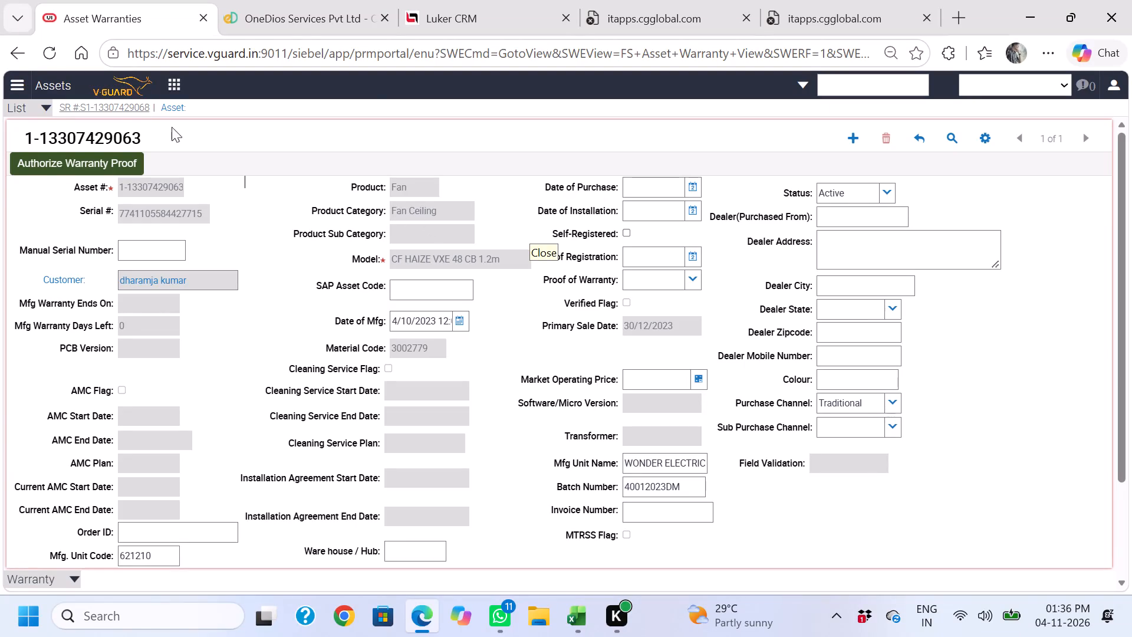
# Undo the unsaved serial number entry on the water heater asset record.
pyautogui.click(922, 143)
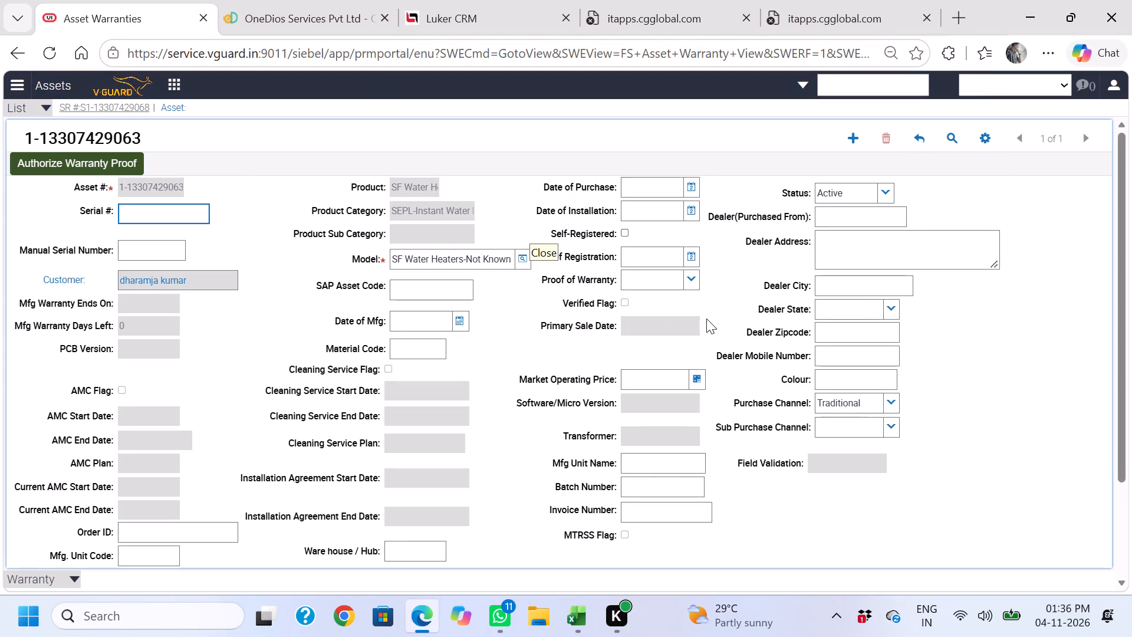
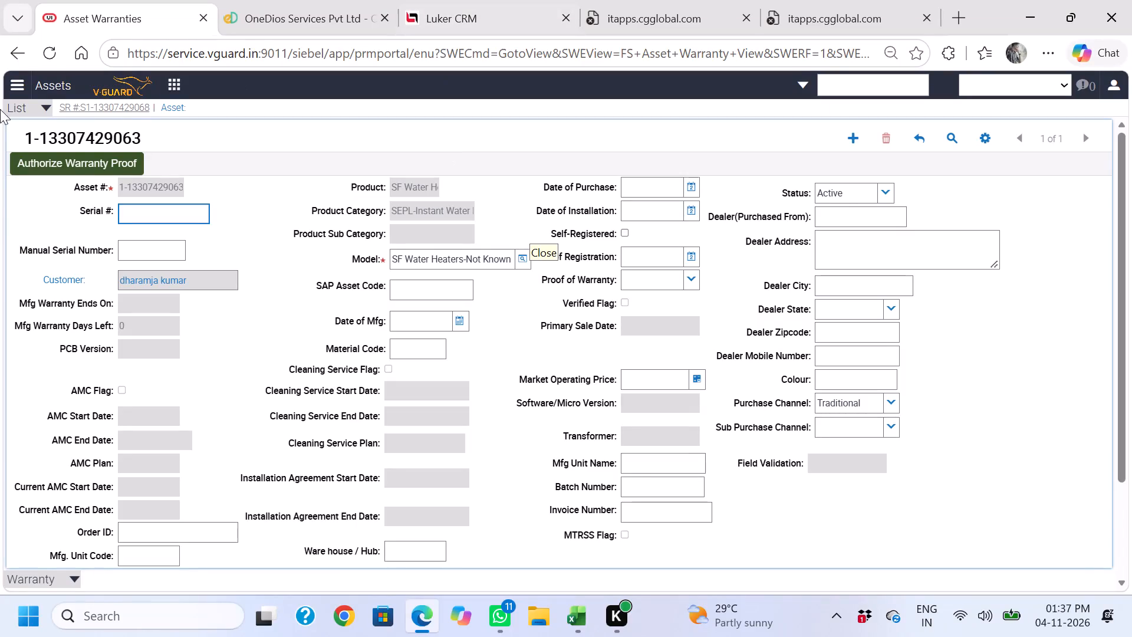
pyautogui.click(98, 111)
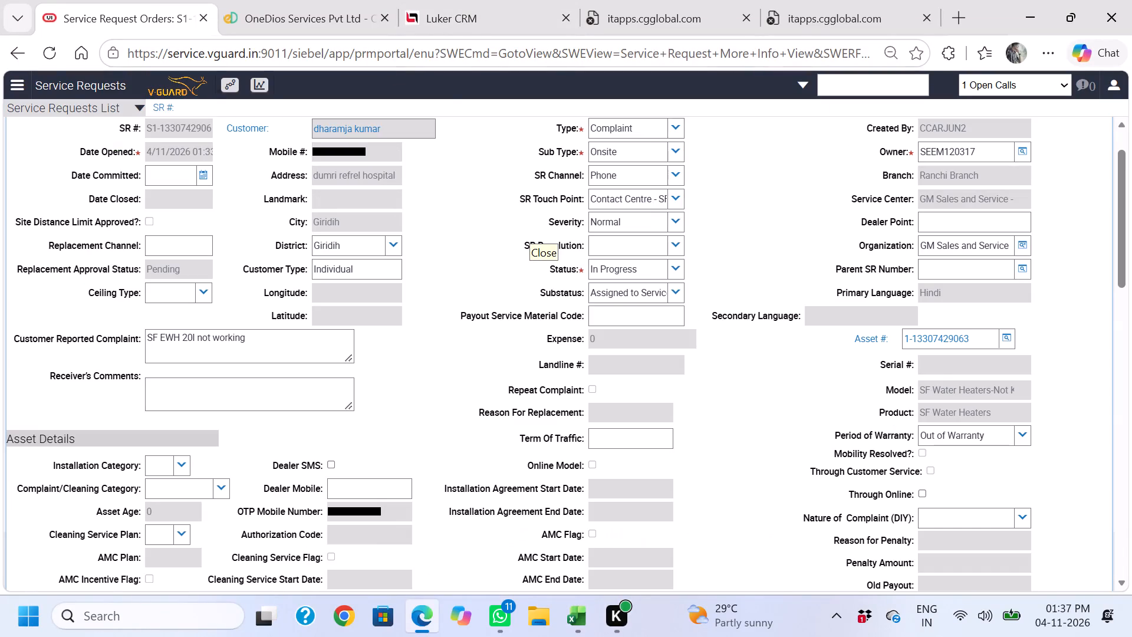
pyautogui.click(295, 21)
pyautogui.click(162, 28)
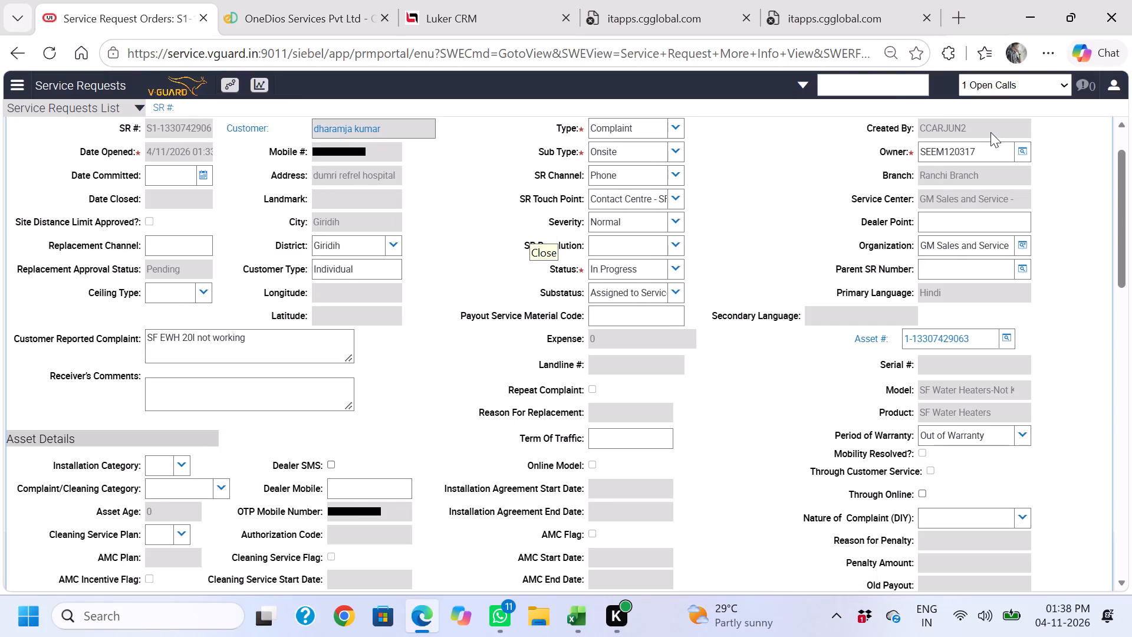
pyautogui.moveTo(984, 158); pyautogui.dragTo(801, 190)
pyautogui.press('BackSpace')
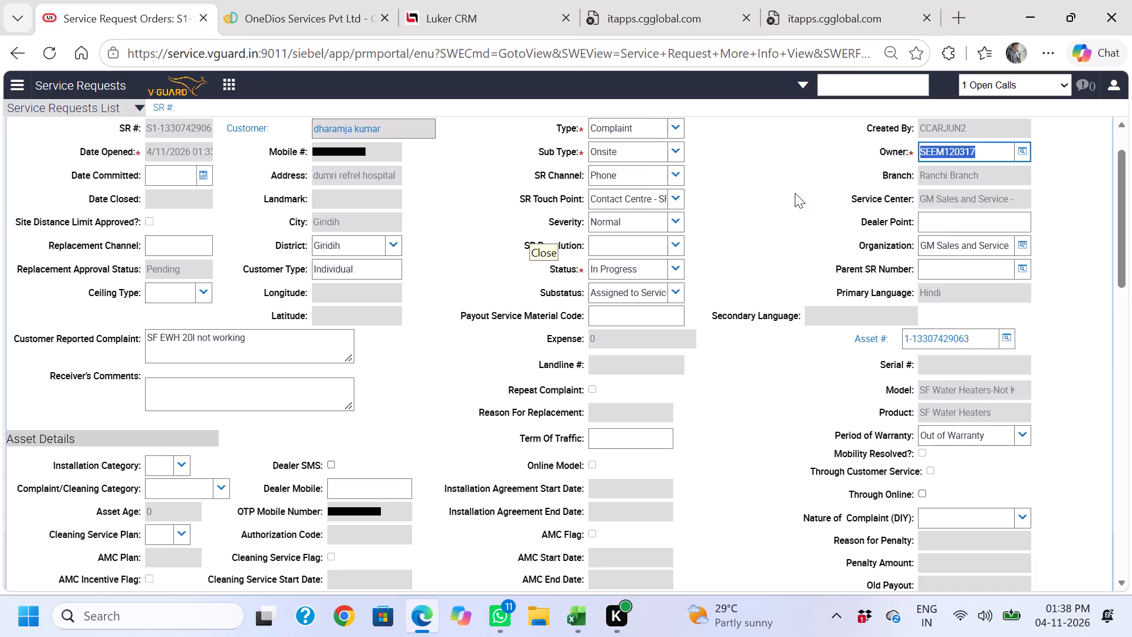
pyautogui.press('BackSpace')
pyautogui.press('BackSpace')
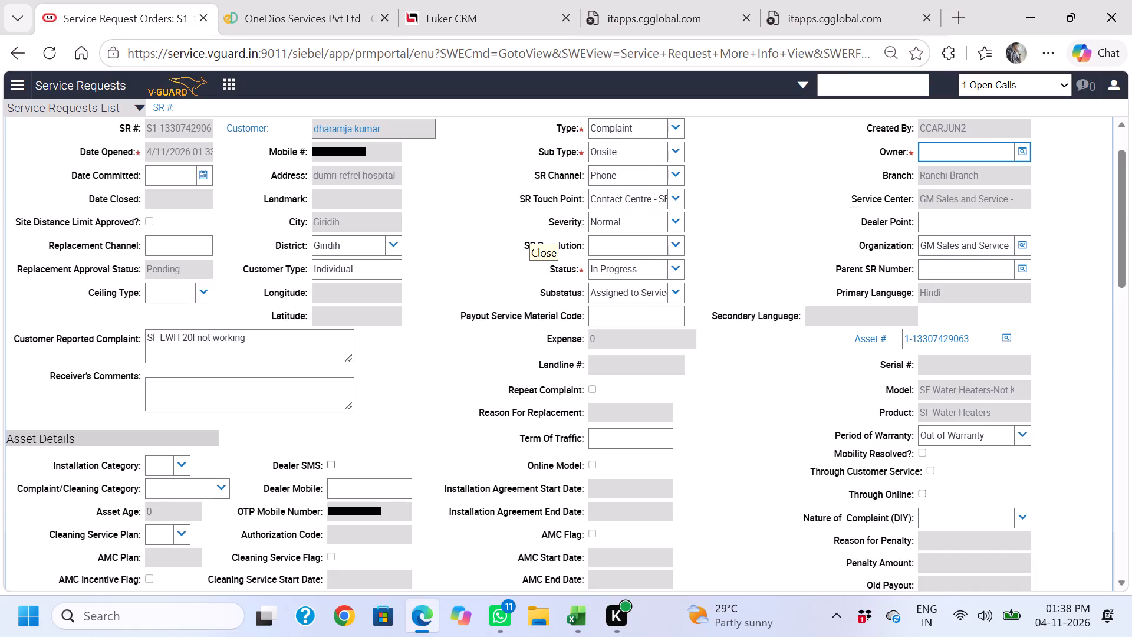
pyautogui.press('t')
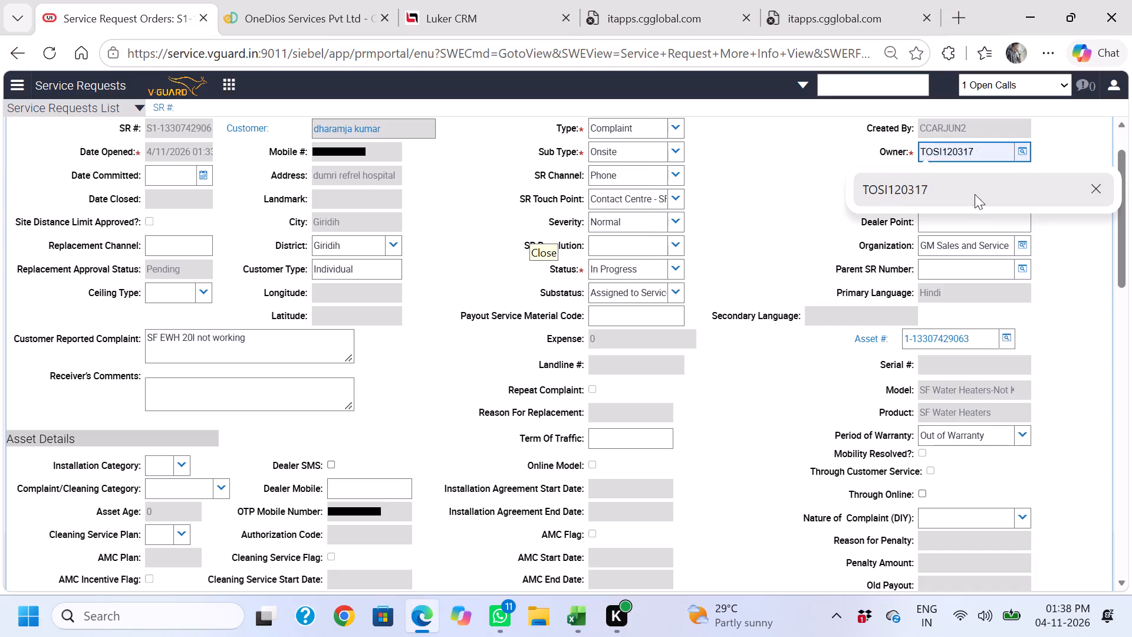
pyautogui.click(975, 194)
pyautogui.click(80, 107)
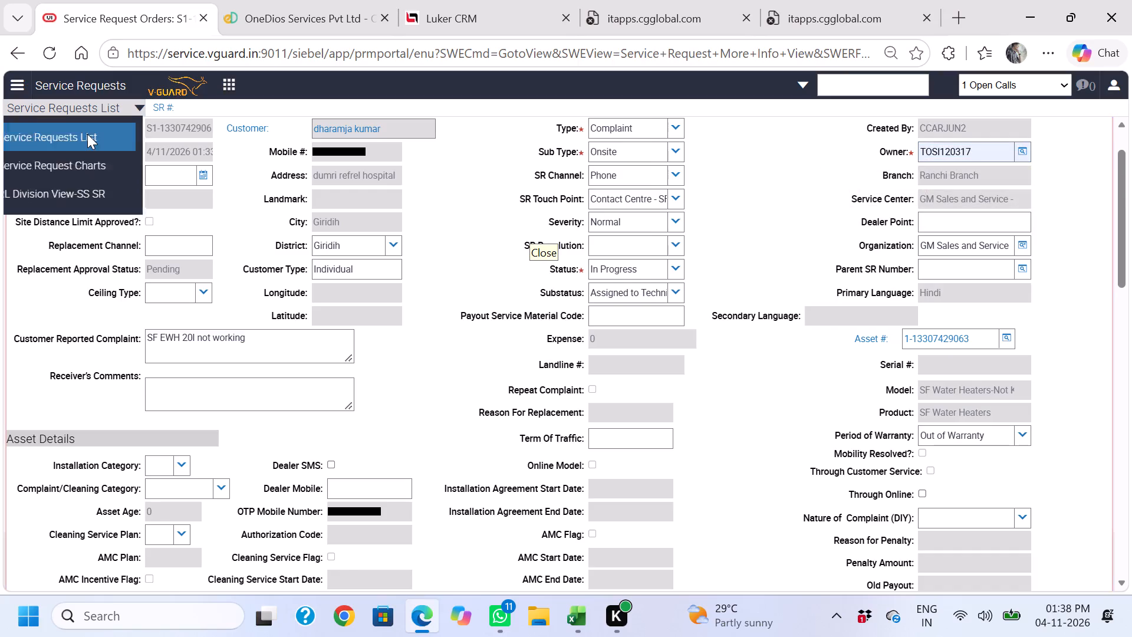
pyautogui.click(88, 137)
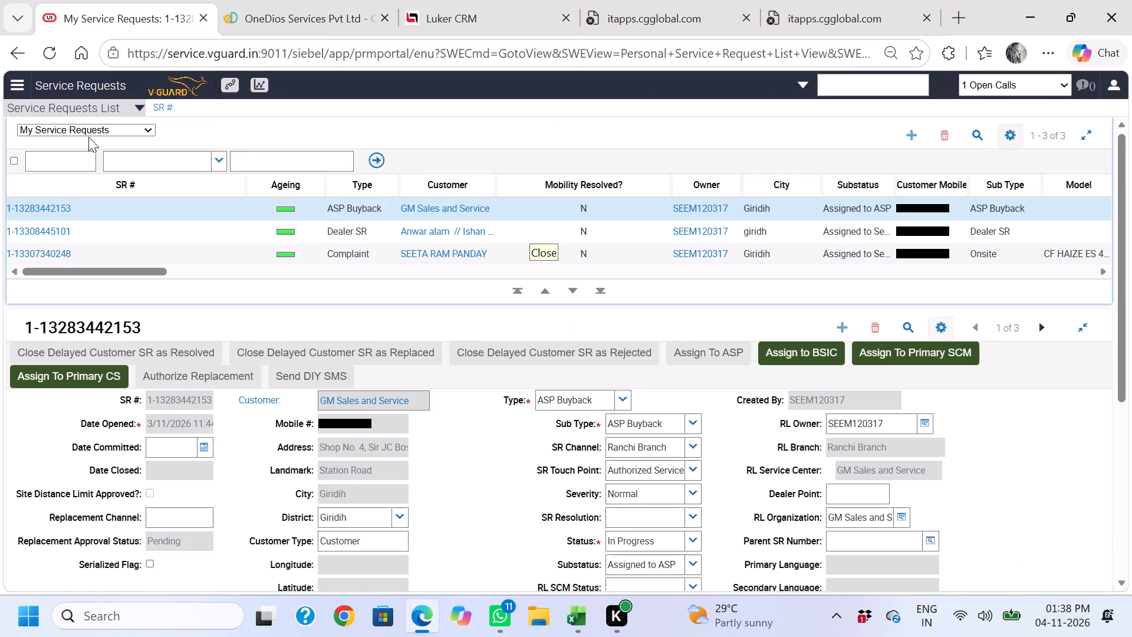
pyautogui.click(251, 225)
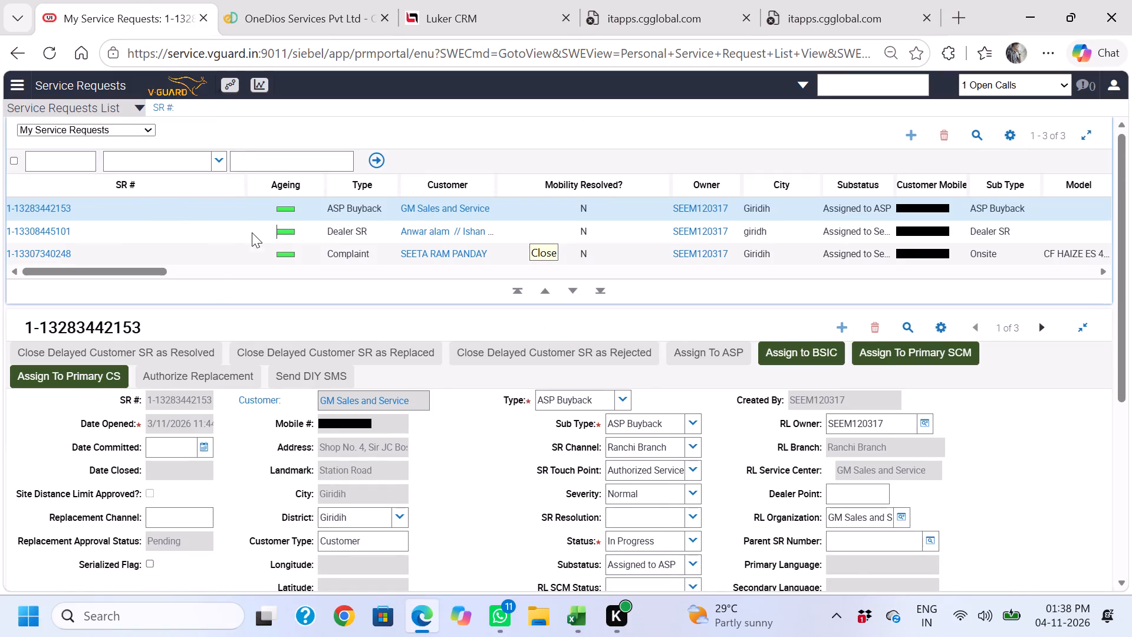
pyautogui.scroll(-1, 581, 346)
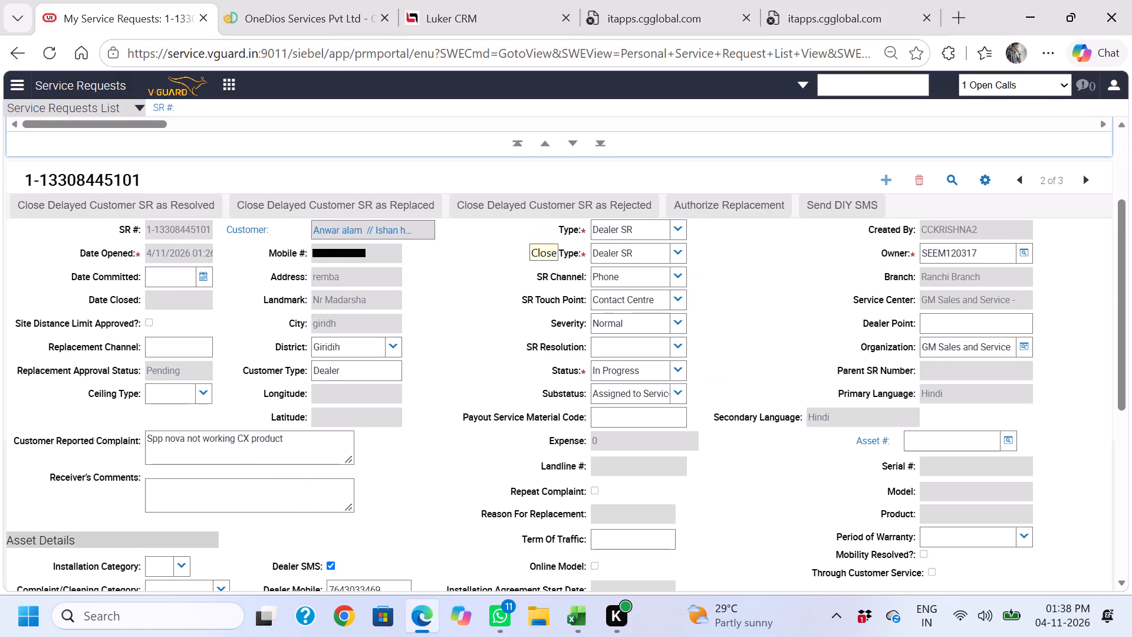
pyautogui.moveTo(990, 257); pyautogui.dragTo(826, 295)
pyautogui.press('BackSpace')
pyautogui.press('n')
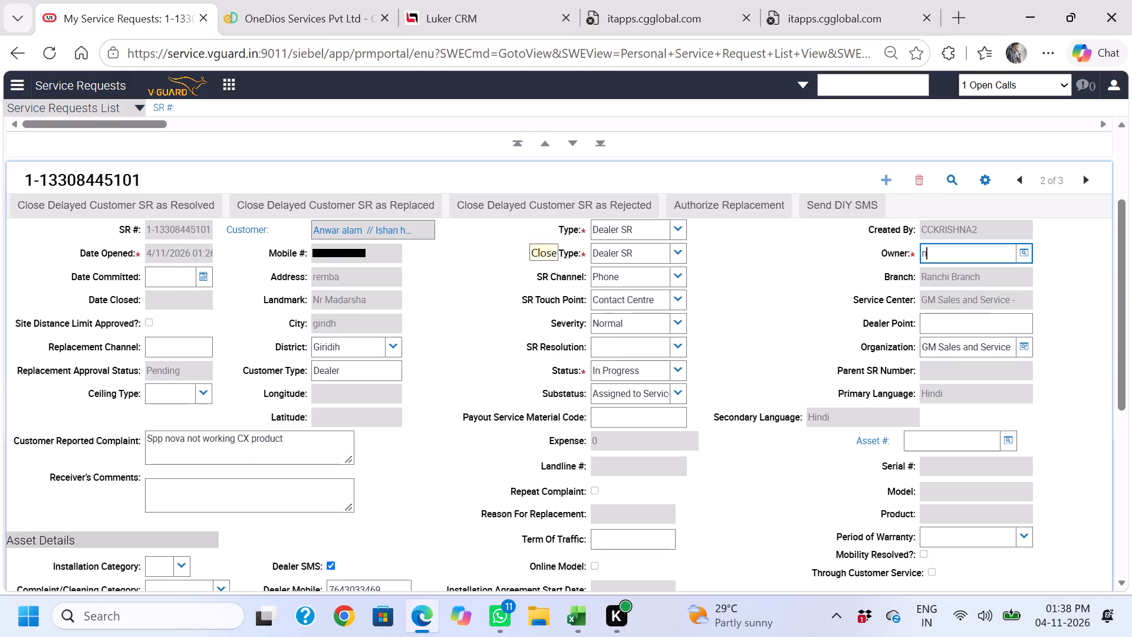
pyautogui.press('BackSpace')
pyautogui.press('b')
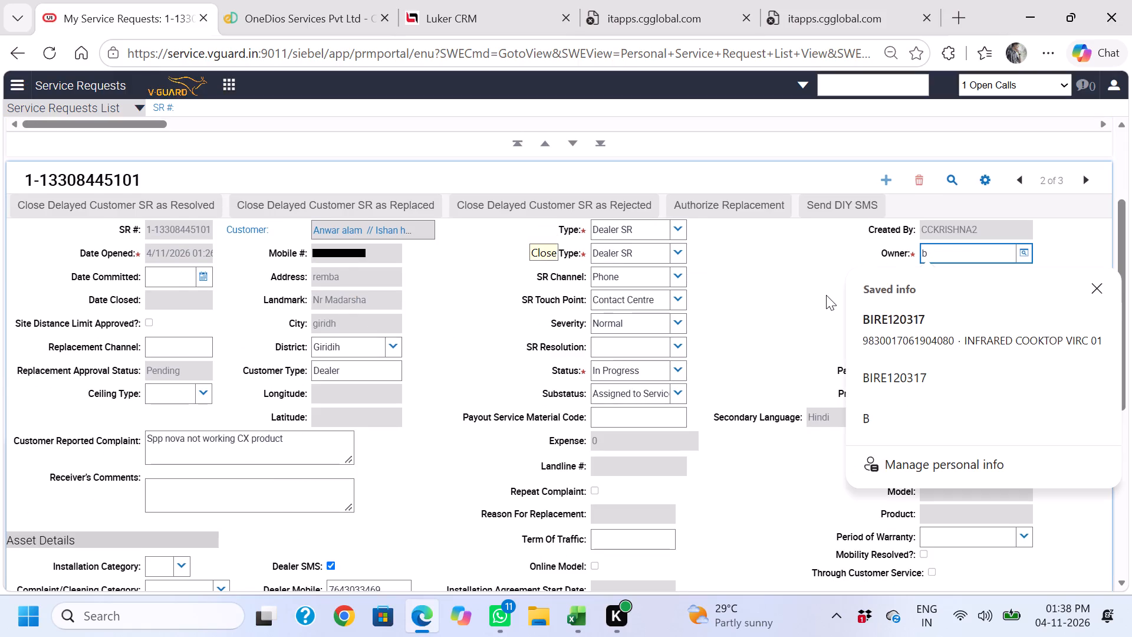
pyautogui.click(886, 388)
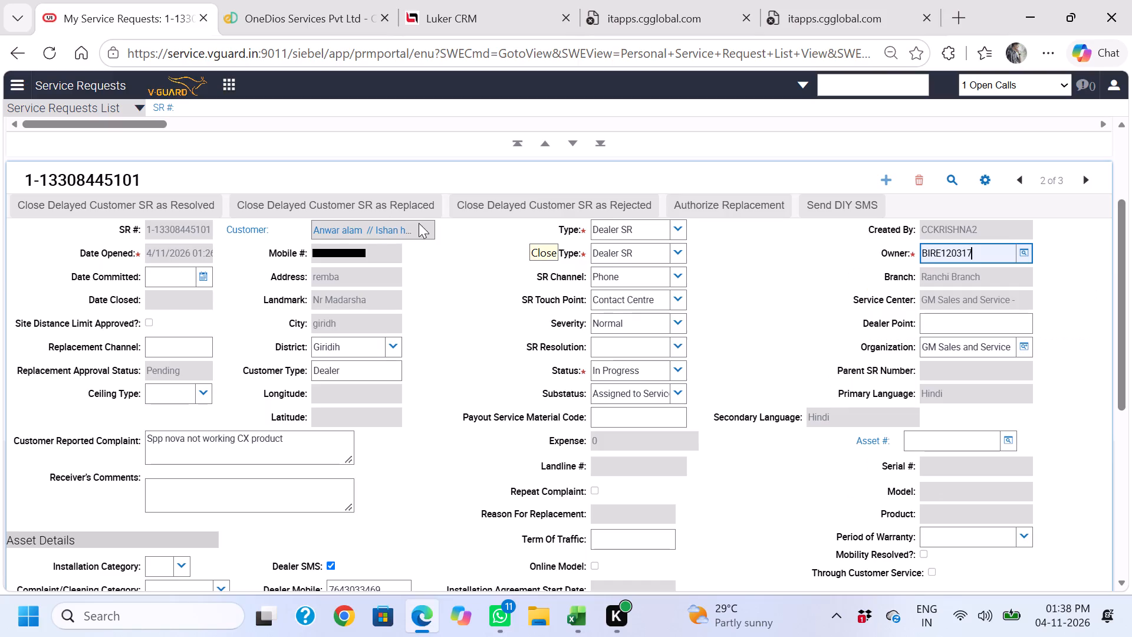
pyautogui.scroll(2, 177, 292)
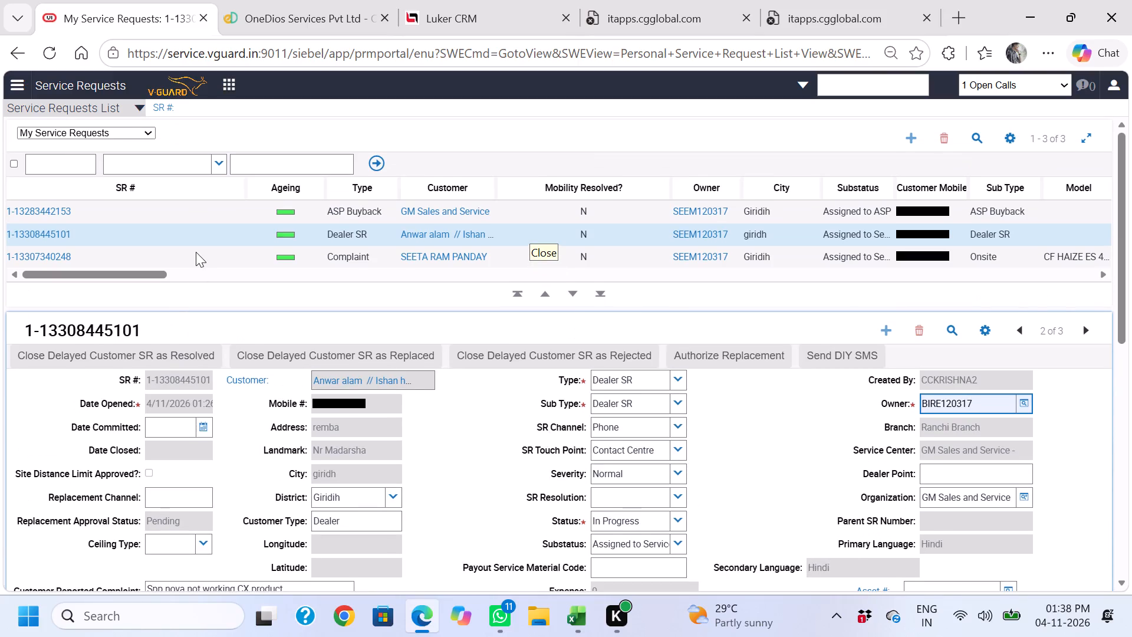
pyautogui.click(196, 252)
pyautogui.scroll(-1, 218, 346)
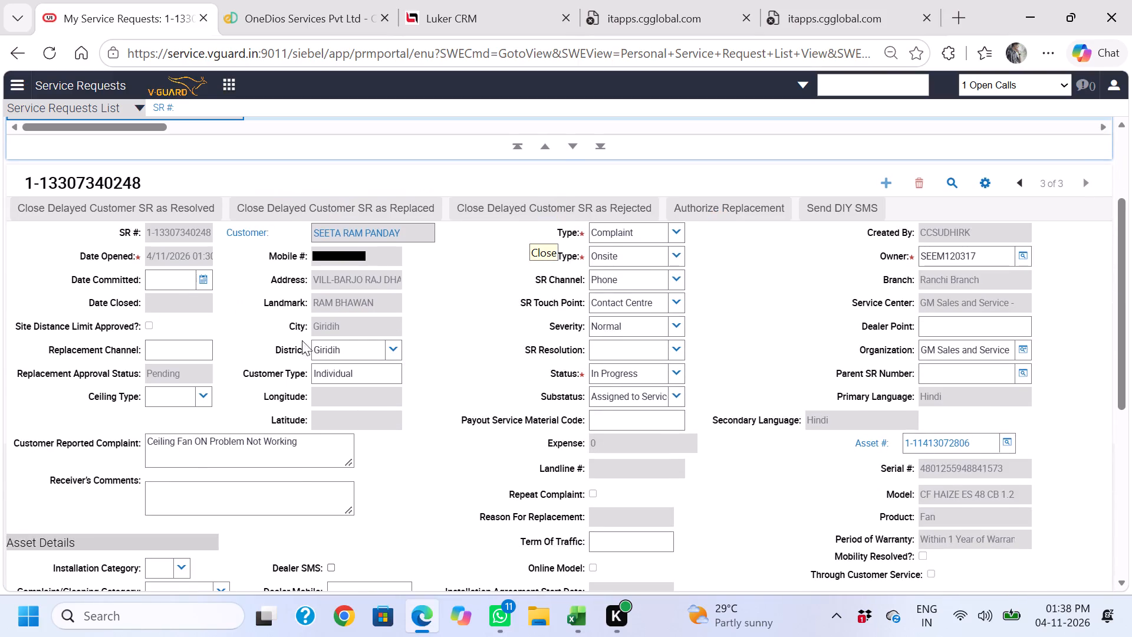
pyautogui.moveTo(1008, 264); pyautogui.dragTo(911, 285)
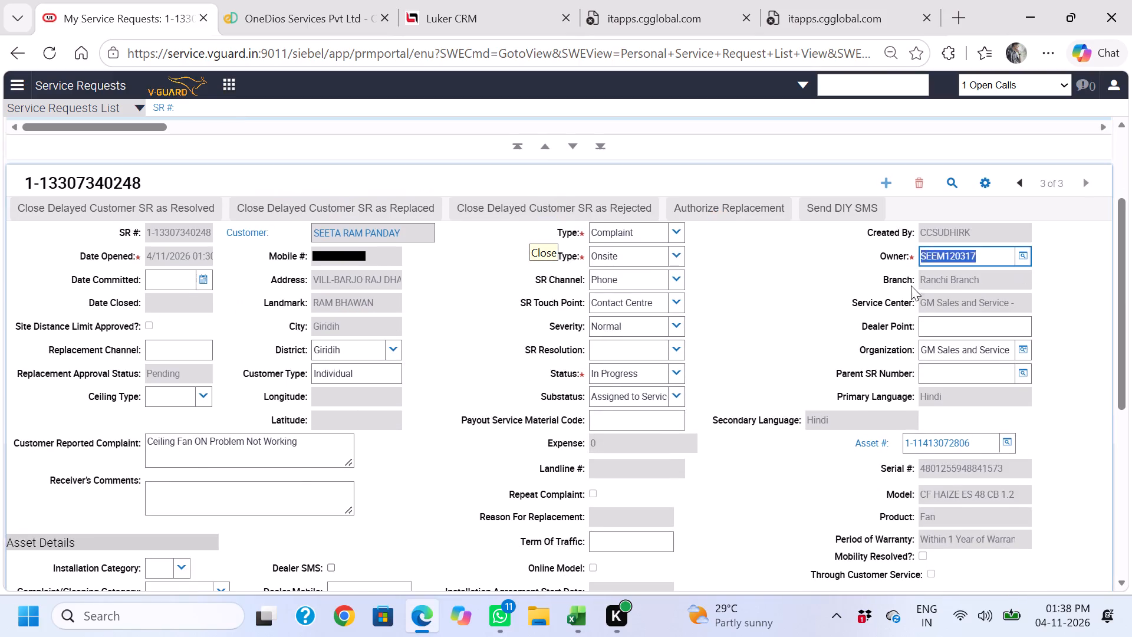
pyautogui.moveTo(911, 285); pyautogui.dragTo(906, 290)
pyautogui.press('BackSpace')
pyautogui.press('b')
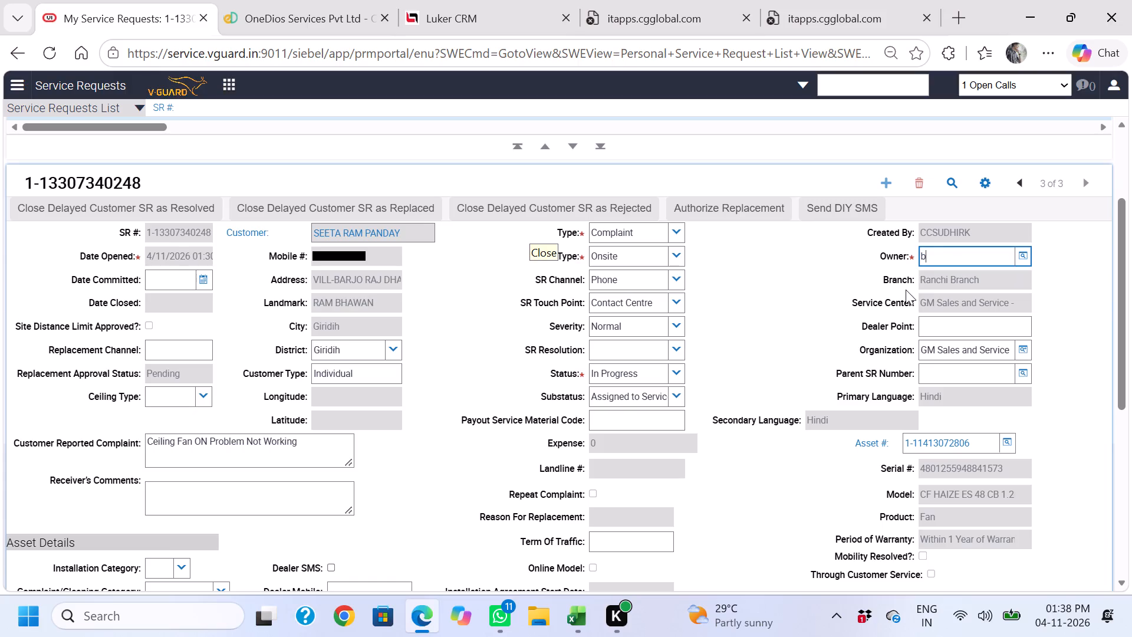
pyautogui.click(884, 328)
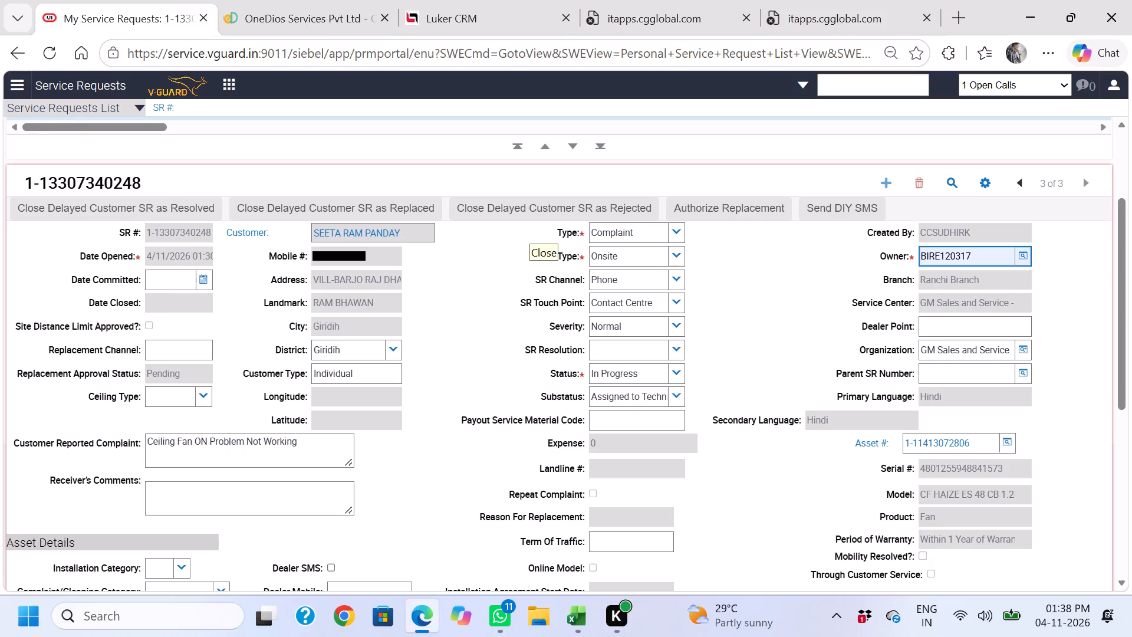
# Reload the service requests and show the My Team's Service Requests list.
pyautogui.scroll(3, 139, 306)
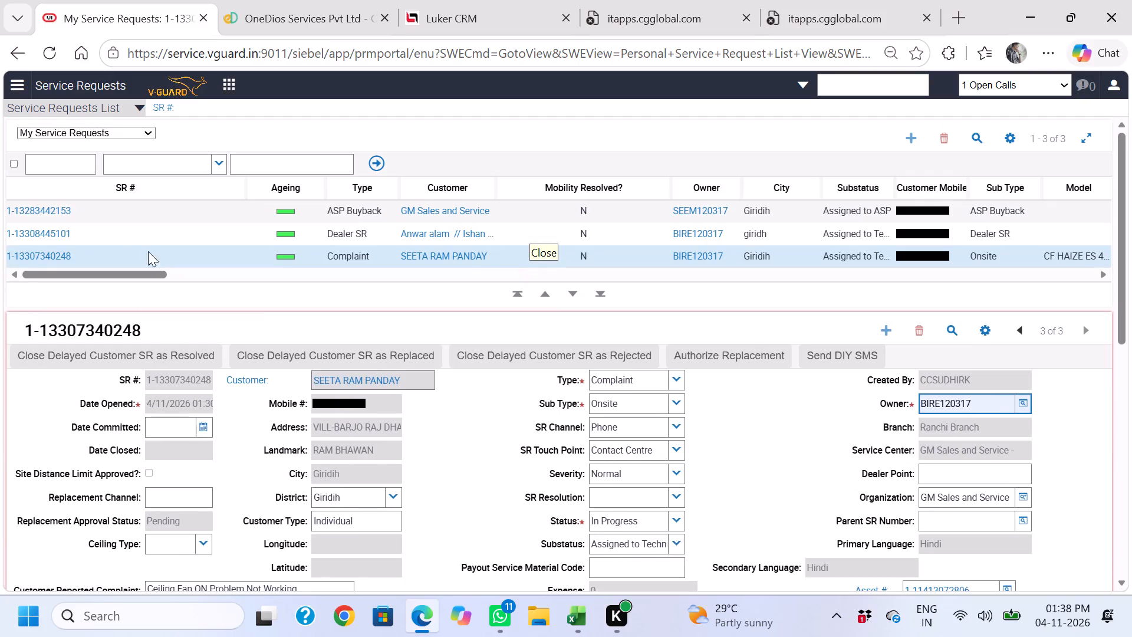
pyautogui.click(22, 87)
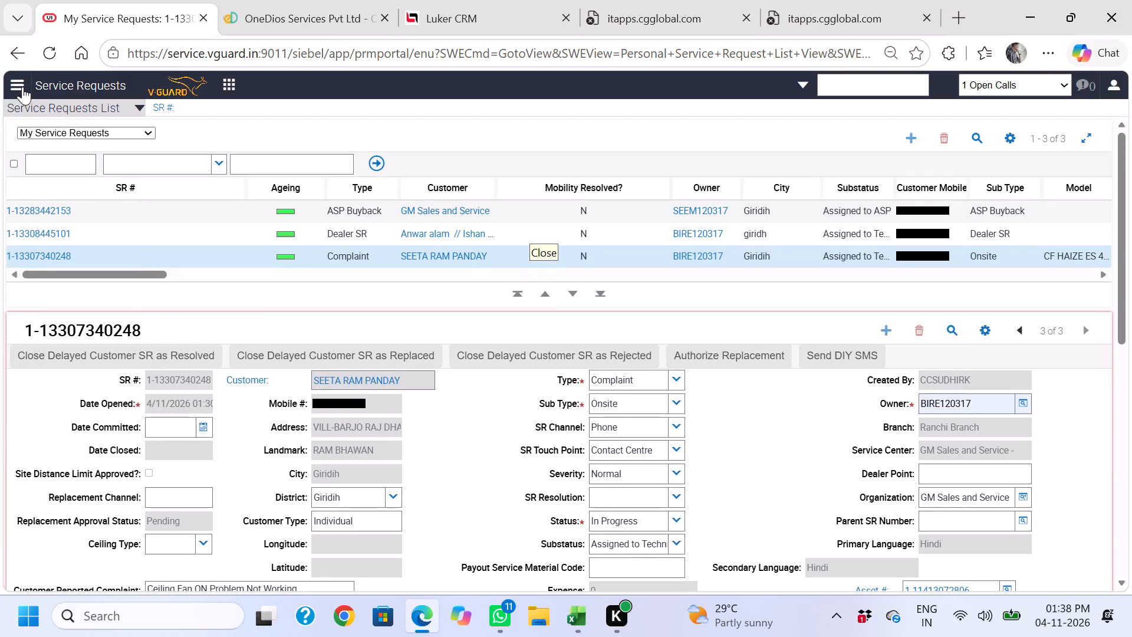
pyautogui.click(55, 143)
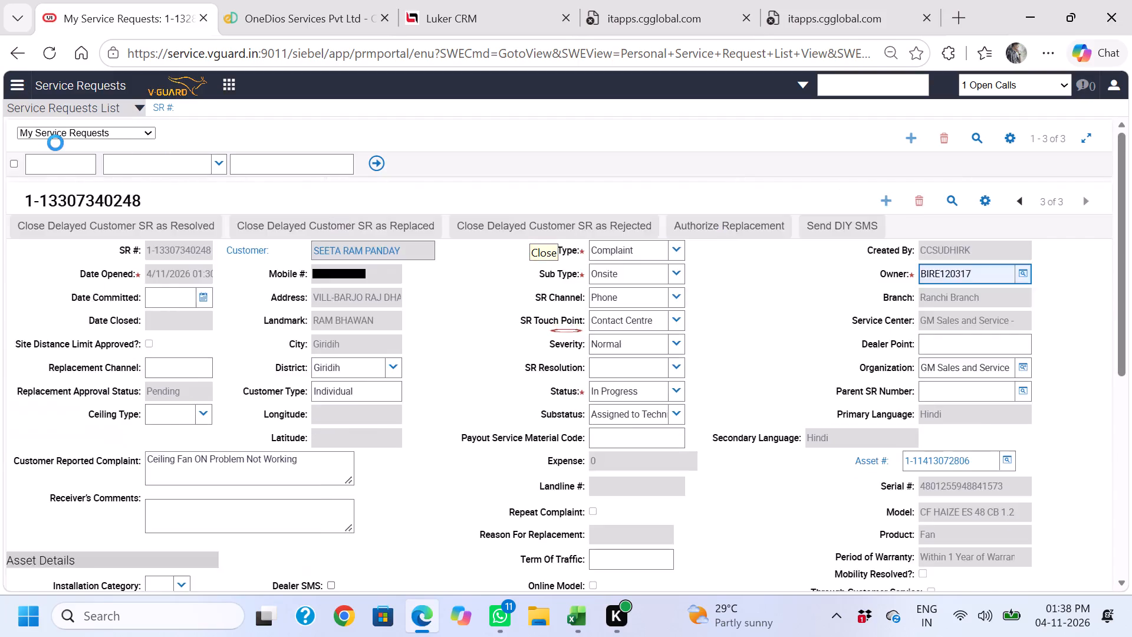
pyautogui.click(77, 134)
pyautogui.click(78, 185)
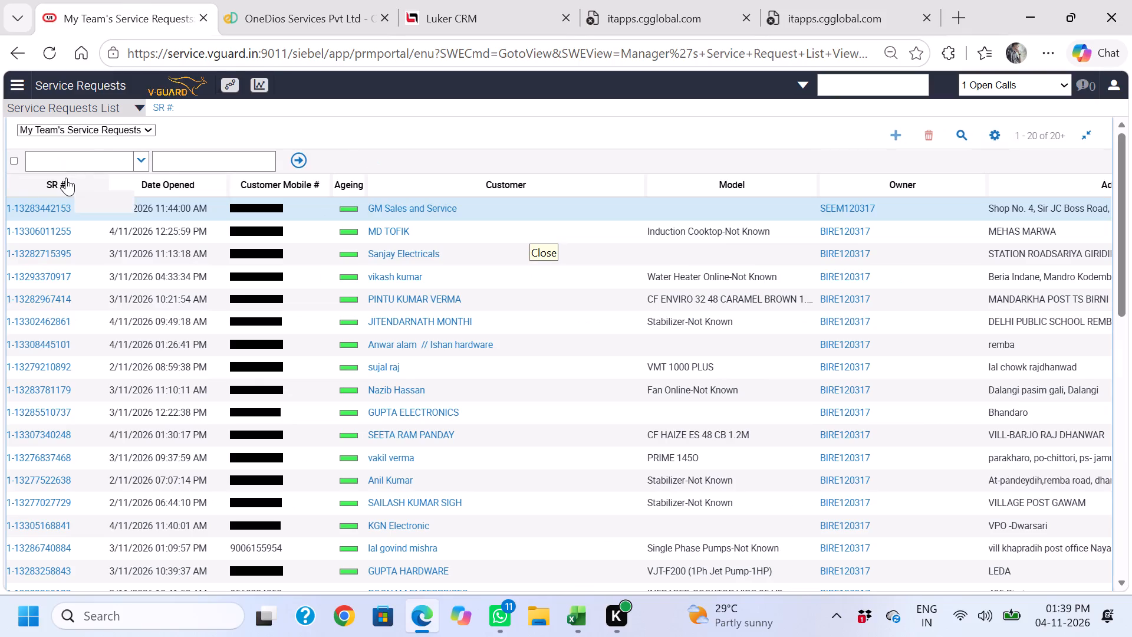
# Open the product inventory of warehouse 120317 and sort the parts by Product in ascending order.
pyautogui.click(0, 99)
pyautogui.click(12, 94)
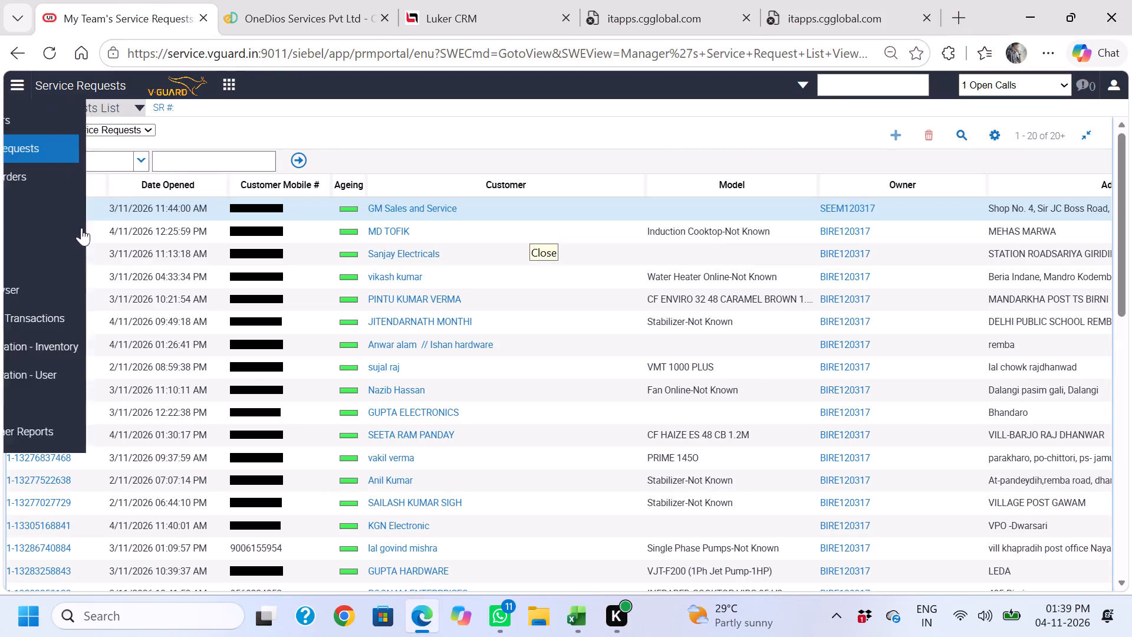
pyautogui.click(95, 353)
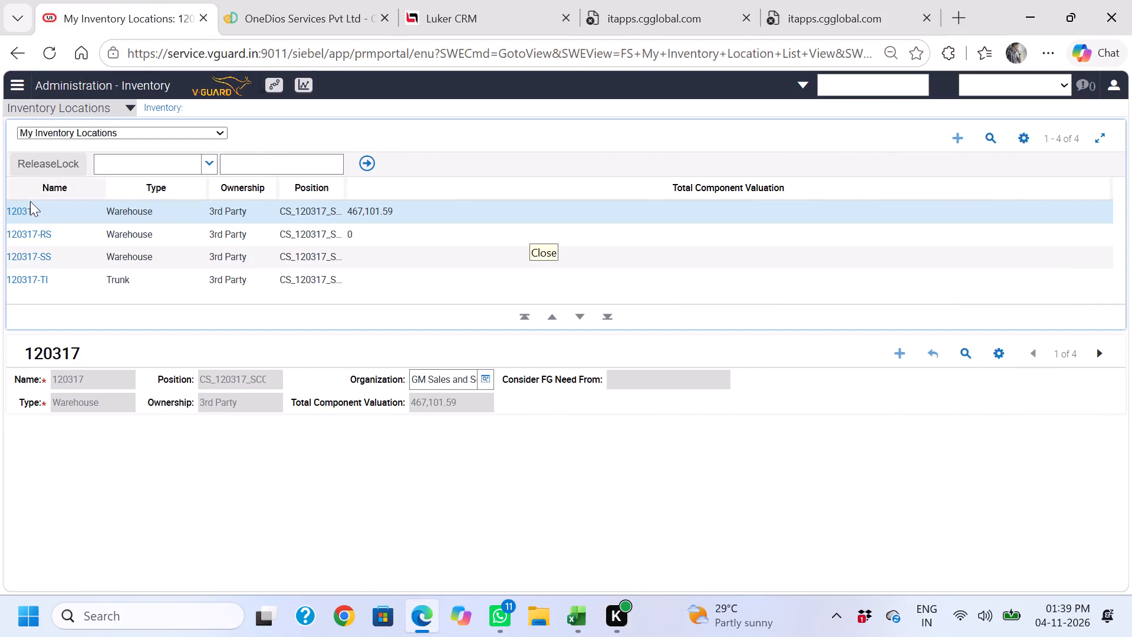
pyautogui.click(21, 211)
pyautogui.click(50, 177)
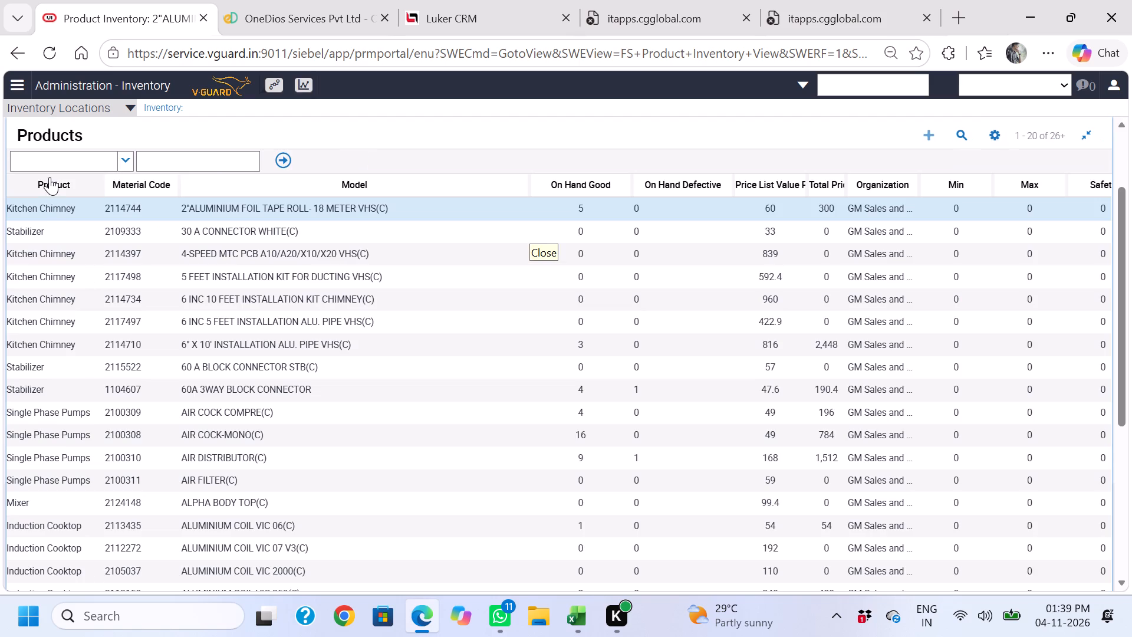
pyautogui.click(50, 182)
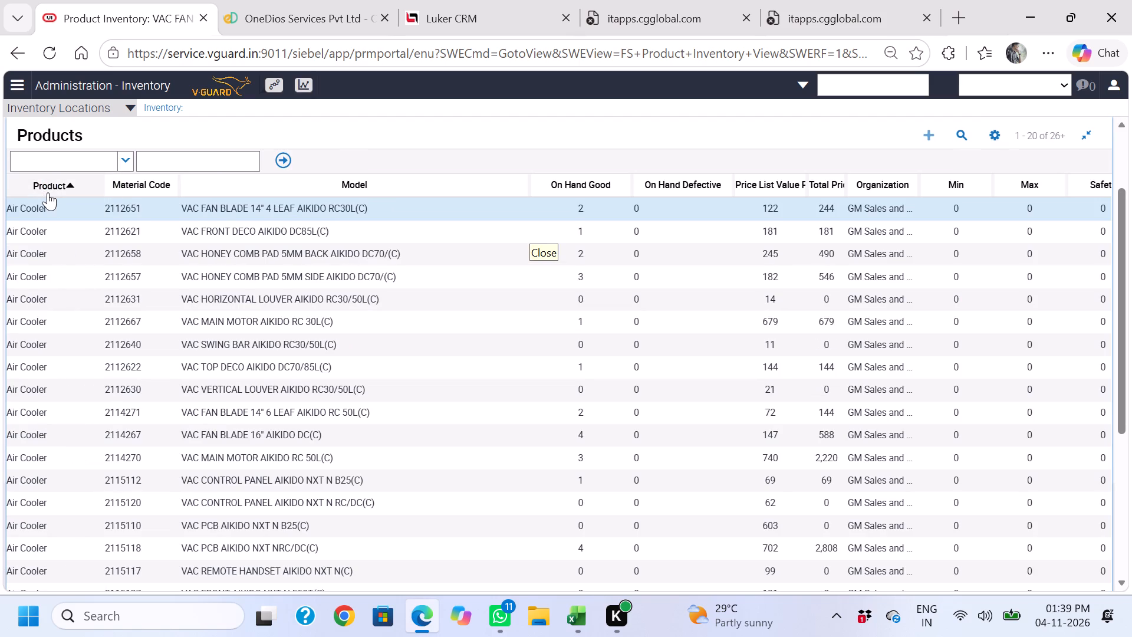
# Page through the sorted parts to the Induction Cooktop items and examine their on-hand good and defective stock.
pyautogui.scroll(-2, 440, 314)
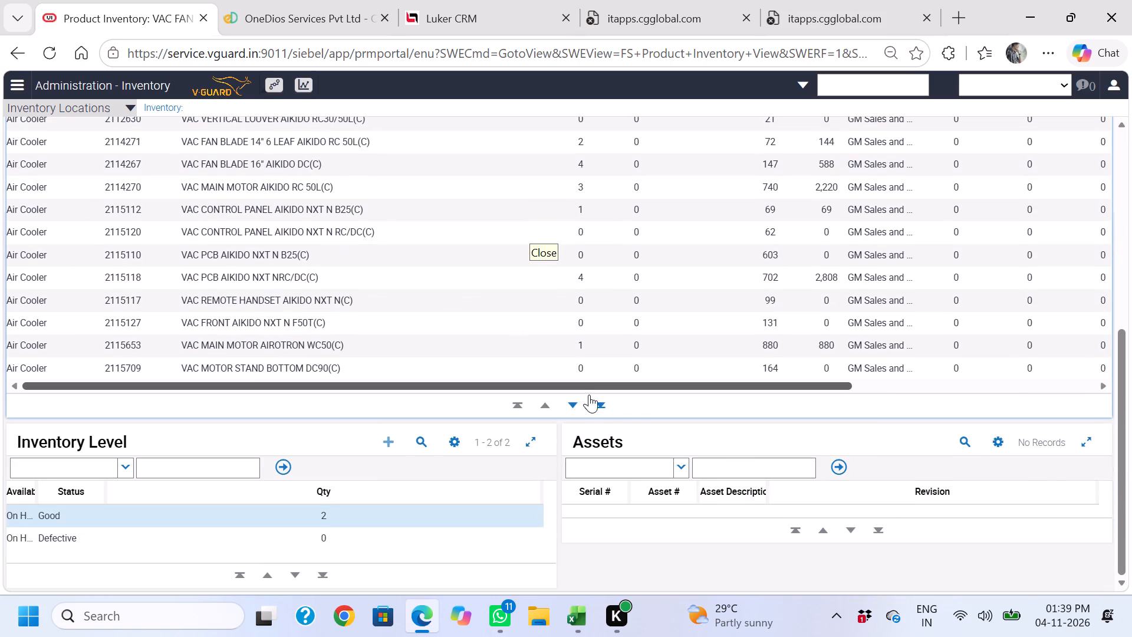
pyautogui.tripleClick(574, 406)
pyautogui.tripleClick(574, 406)
pyautogui.tripleClick(574, 406)
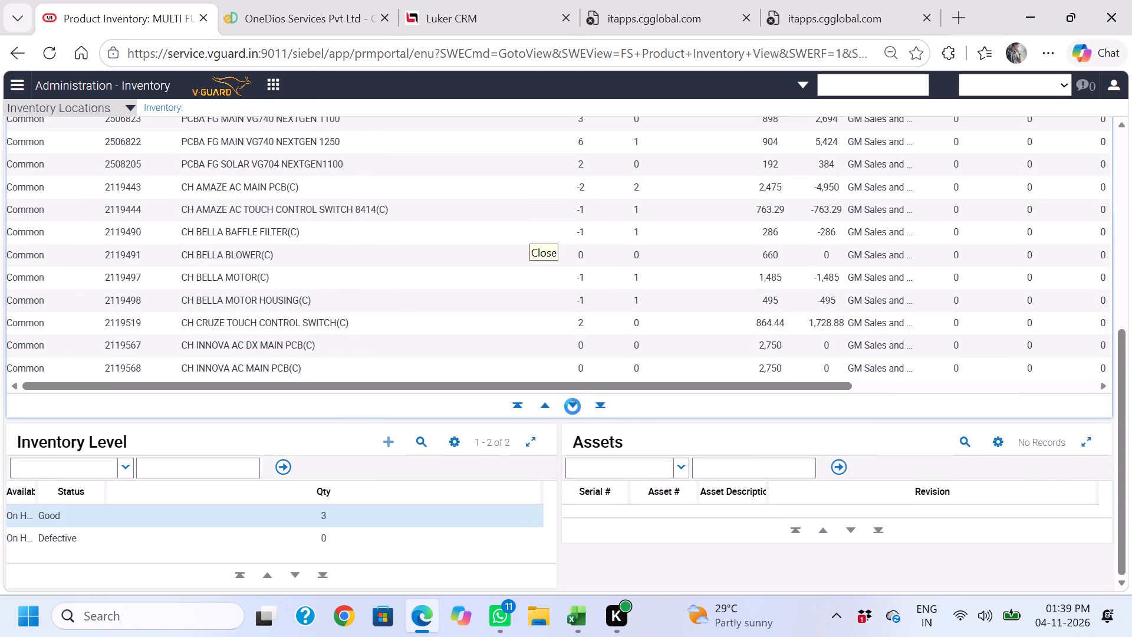
pyautogui.tripleClick(572, 406)
pyautogui.tripleClick(572, 406)
pyautogui.tripleClick(570, 406)
pyautogui.tripleClick(567, 406)
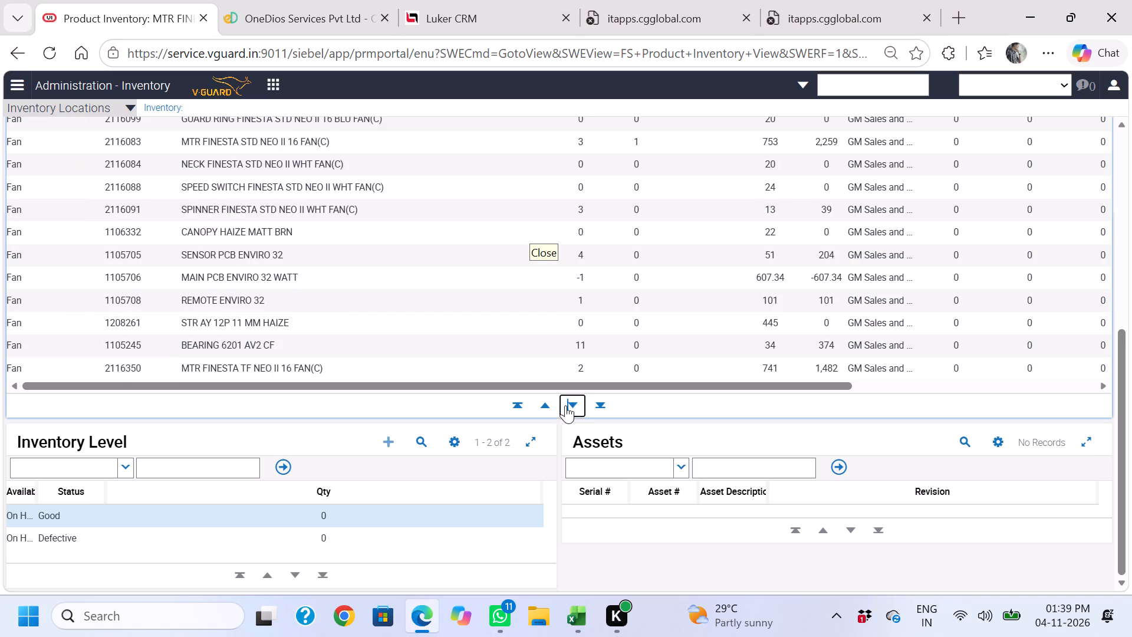
pyautogui.tripleClick(565, 405)
pyautogui.click(564, 403)
pyautogui.tripleClick(560, 403)
pyautogui.doubleClick(553, 400)
pyautogui.doubleClick(549, 399)
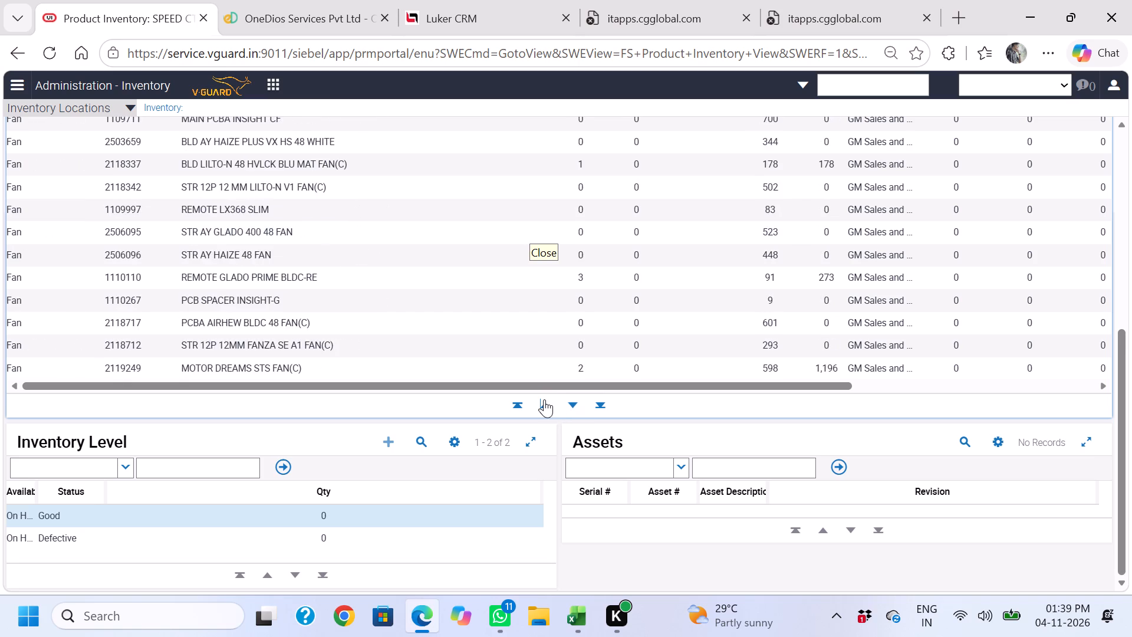
pyautogui.doubleClick(544, 399)
pyautogui.tripleClick(541, 399)
pyautogui.tripleClick(541, 399)
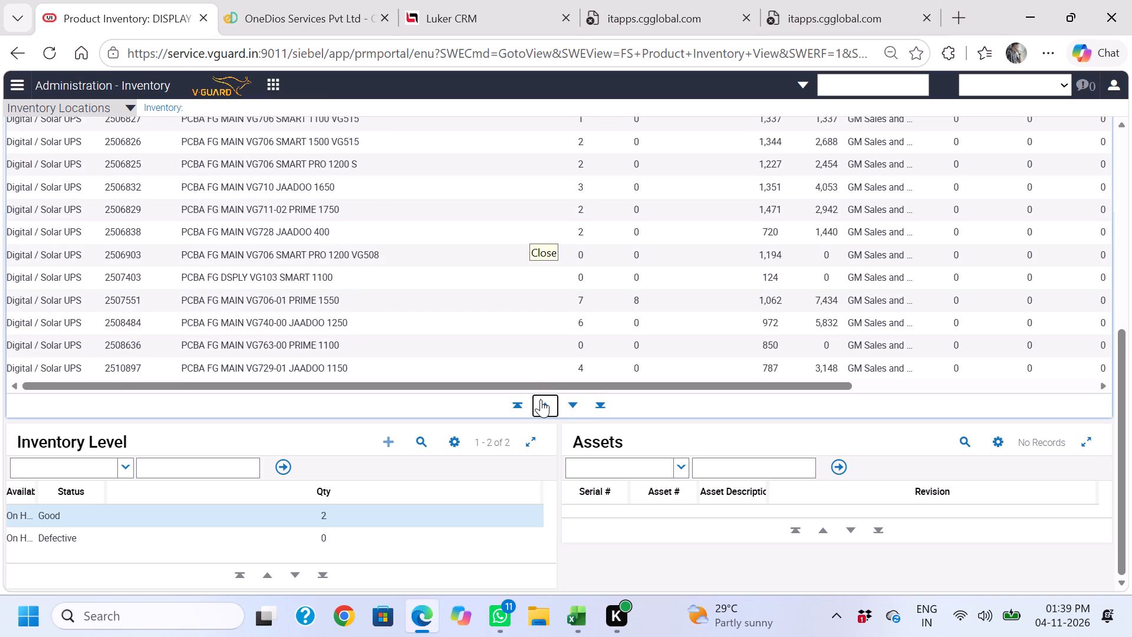
pyautogui.click(573, 406)
pyautogui.doubleClick(573, 406)
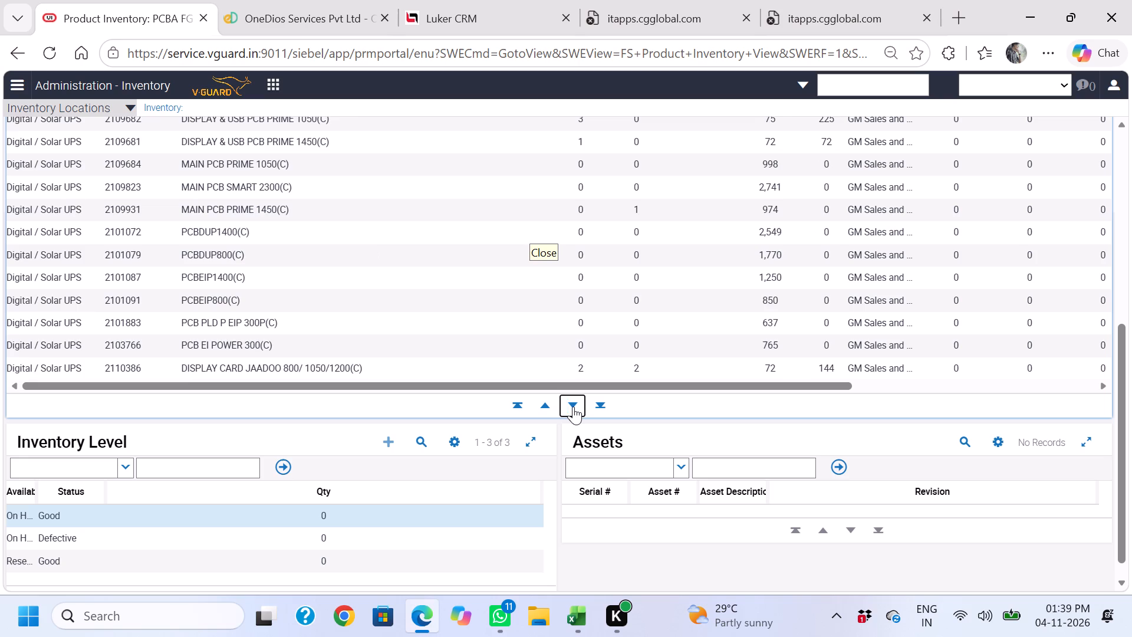
pyautogui.doubleClick(573, 406)
pyautogui.tripleClick(573, 406)
pyautogui.click(573, 406)
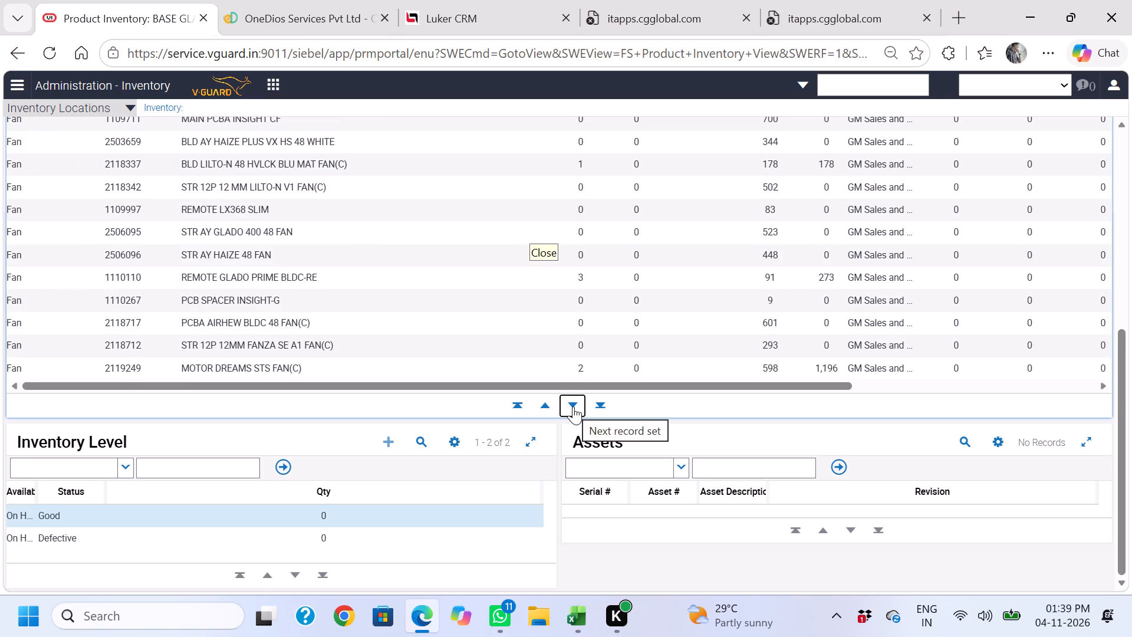
pyautogui.click(570, 406)
pyautogui.doubleClick(566, 406)
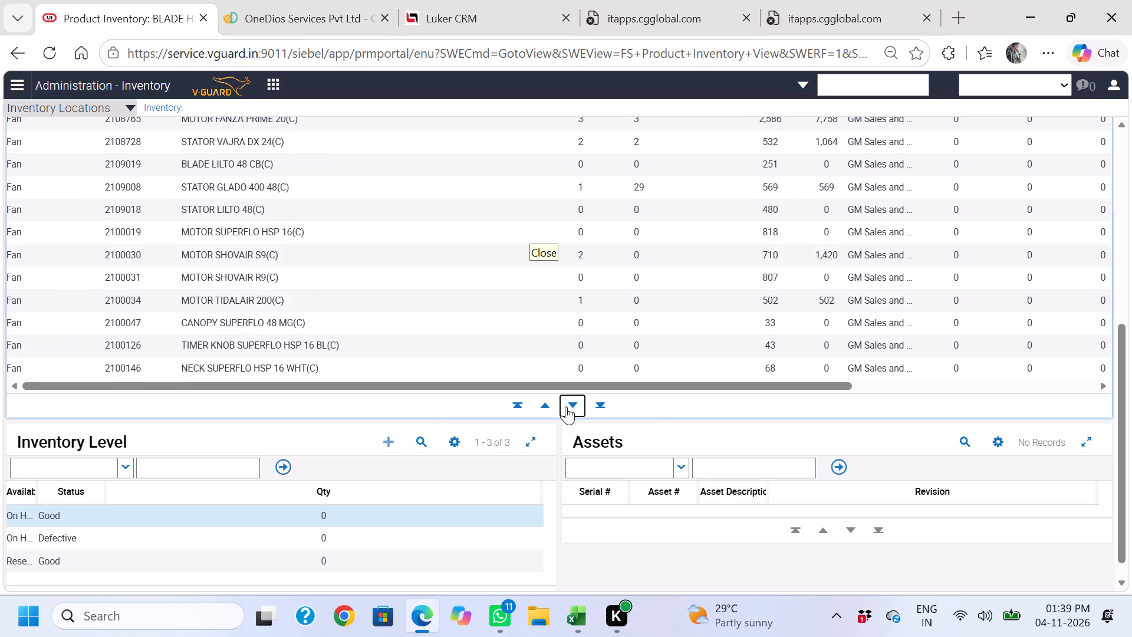
pyautogui.tripleClick(566, 406)
pyautogui.click(566, 406)
pyautogui.click(566, 406)
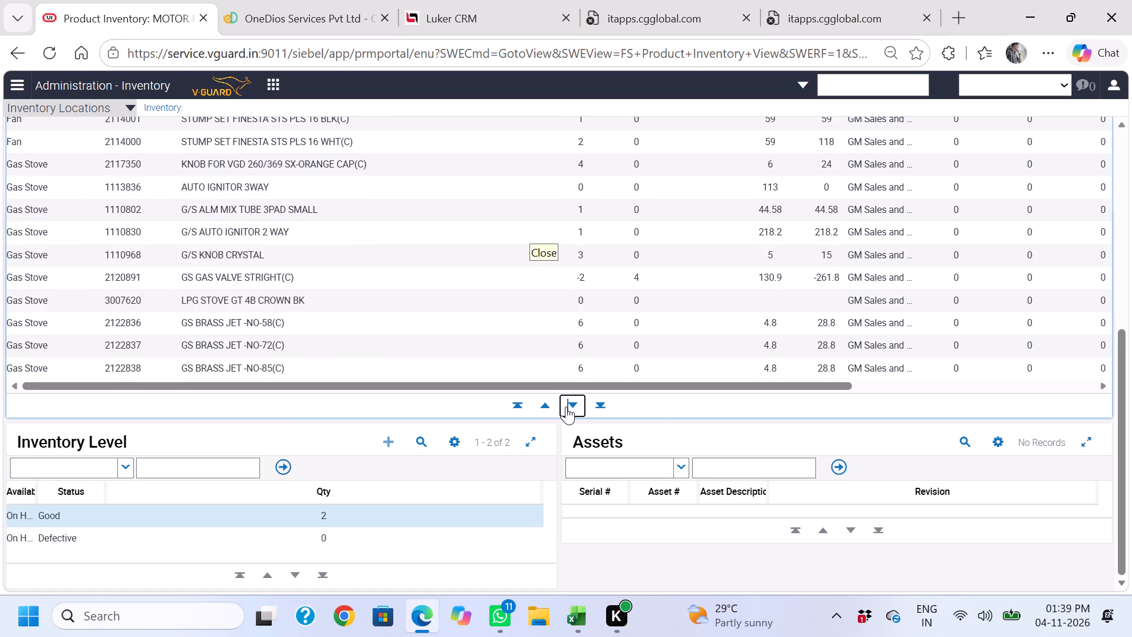
pyautogui.click(566, 406)
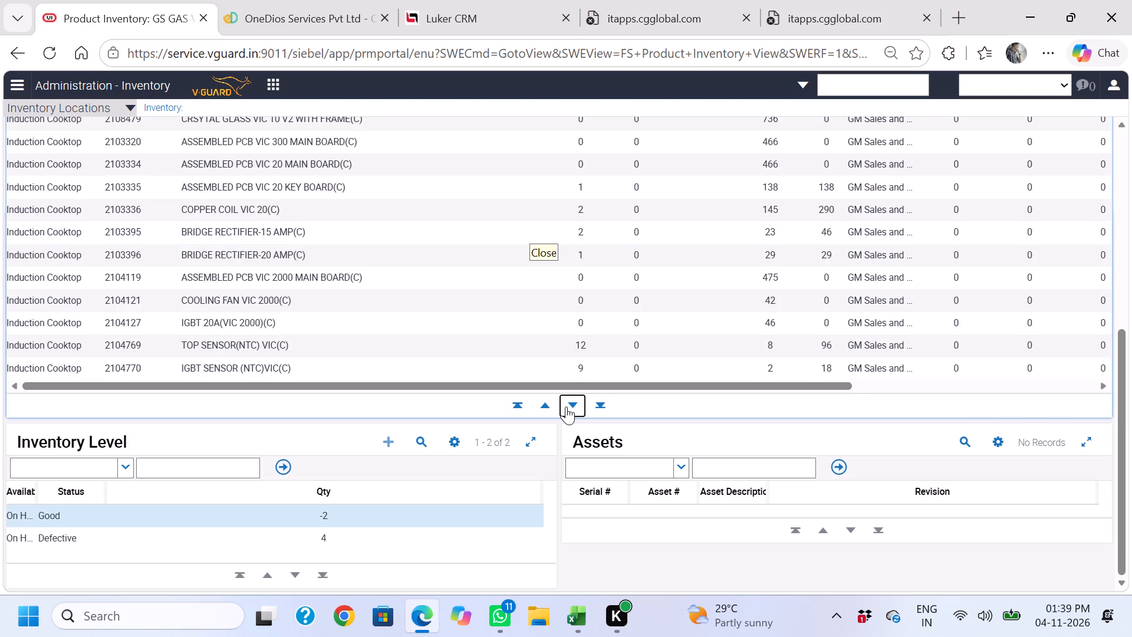
pyautogui.scroll(2, 566, 406)
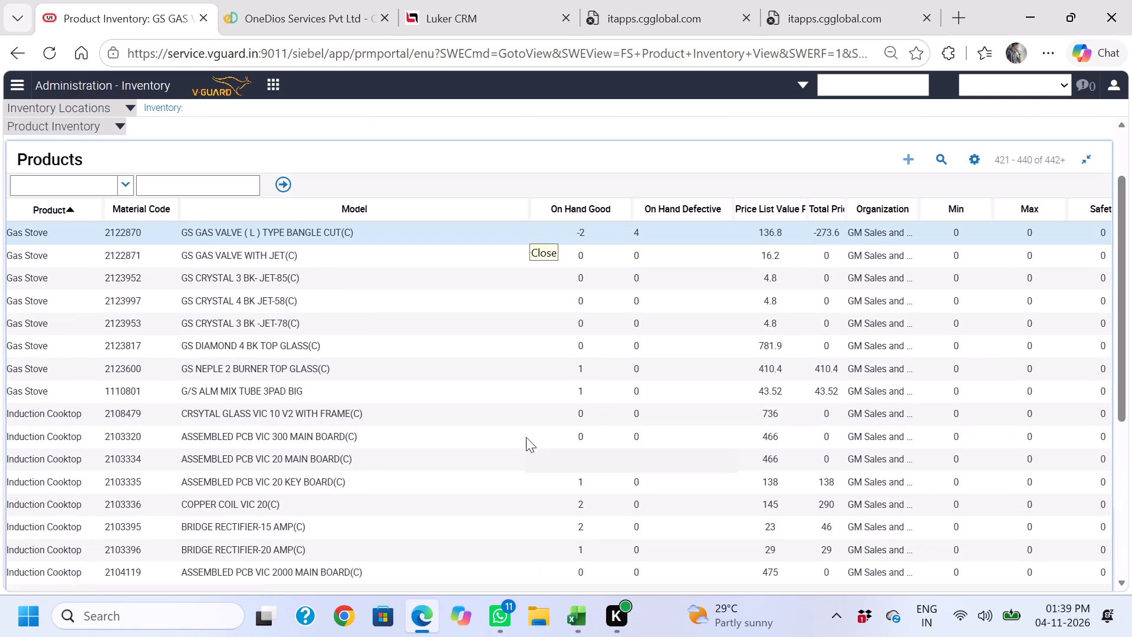
pyautogui.scroll(-1, 580, 406)
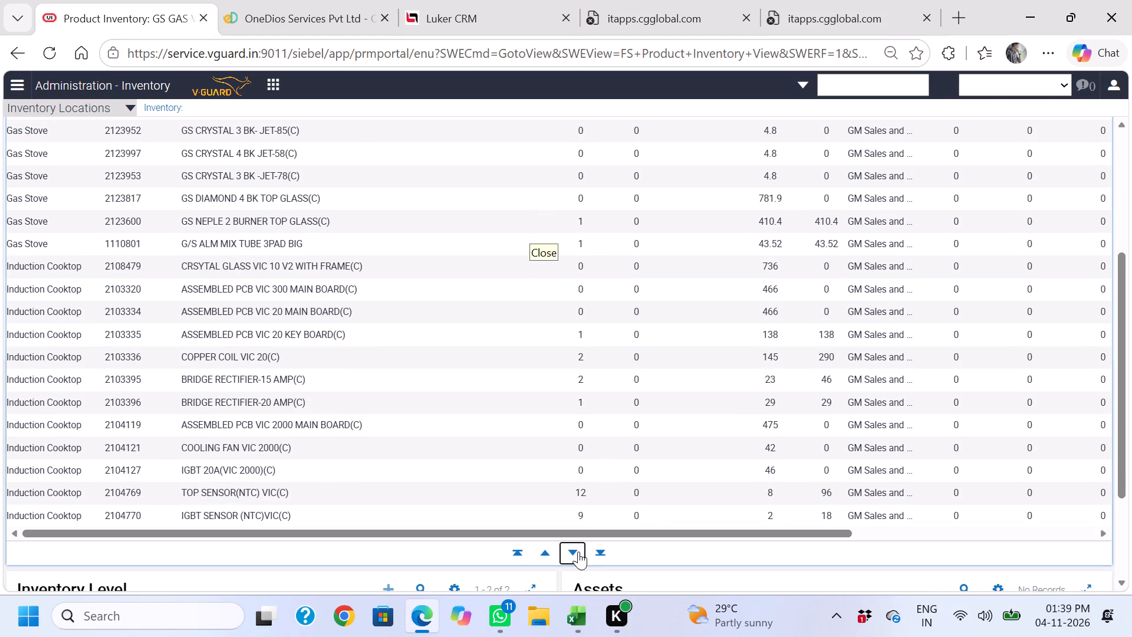
pyautogui.click(578, 551)
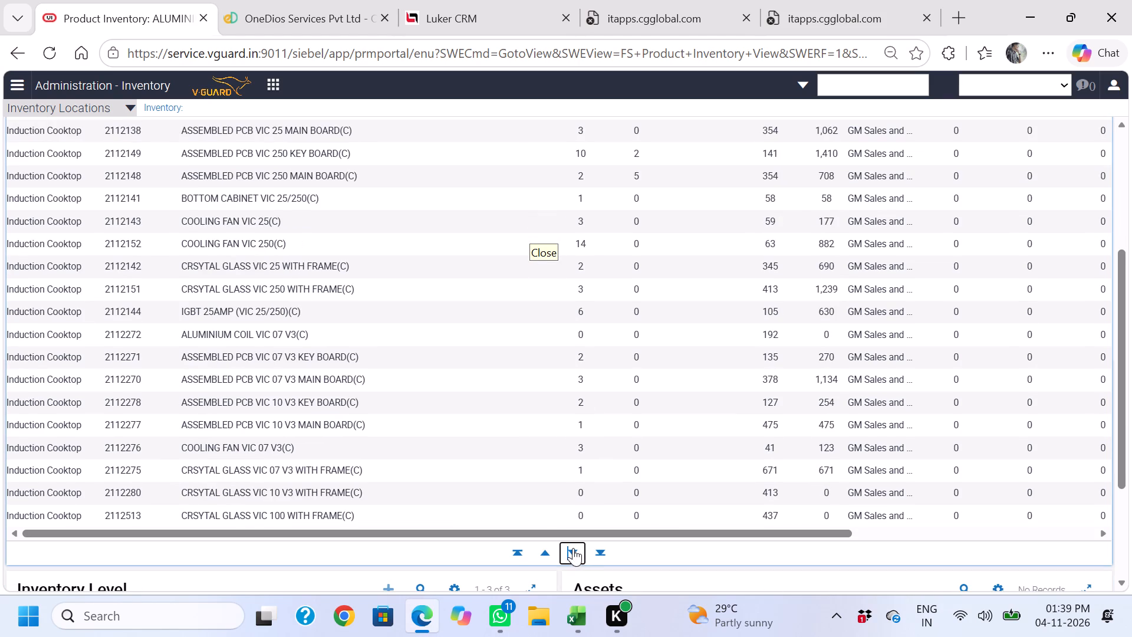
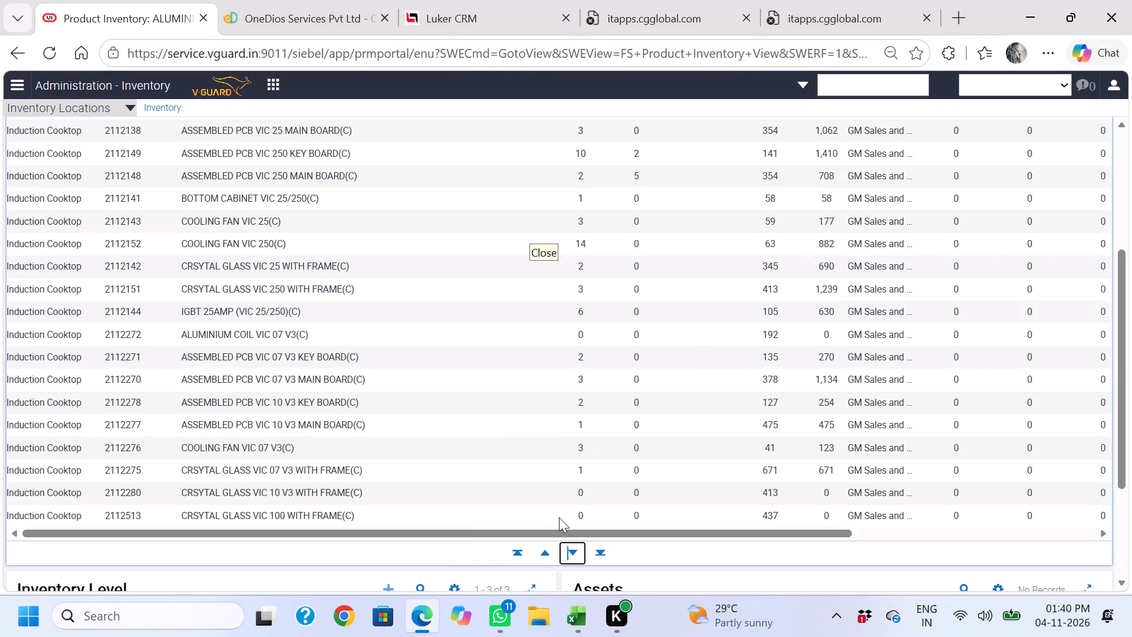
# Page forward through the remaining Induction Cooktop parts and examine their on-hand good and defective stock.
pyautogui.click(572, 542)
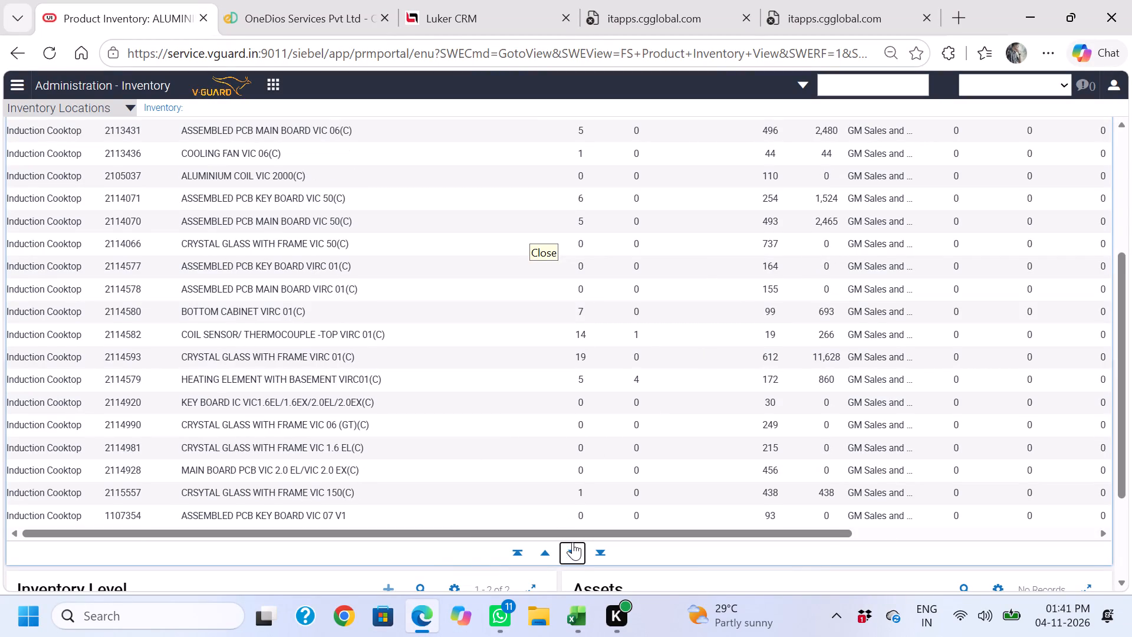
pyautogui.click(575, 551)
pyautogui.scroll(2, 575, 551)
pyautogui.scroll(-1, 575, 551)
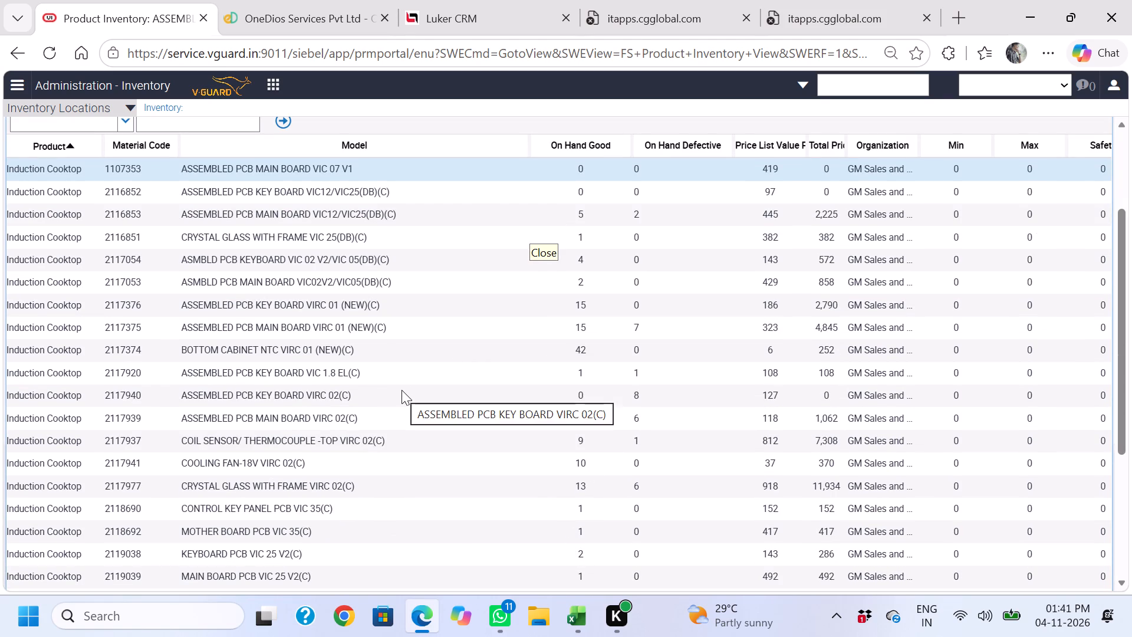
pyautogui.scroll(-1, 443, 439)
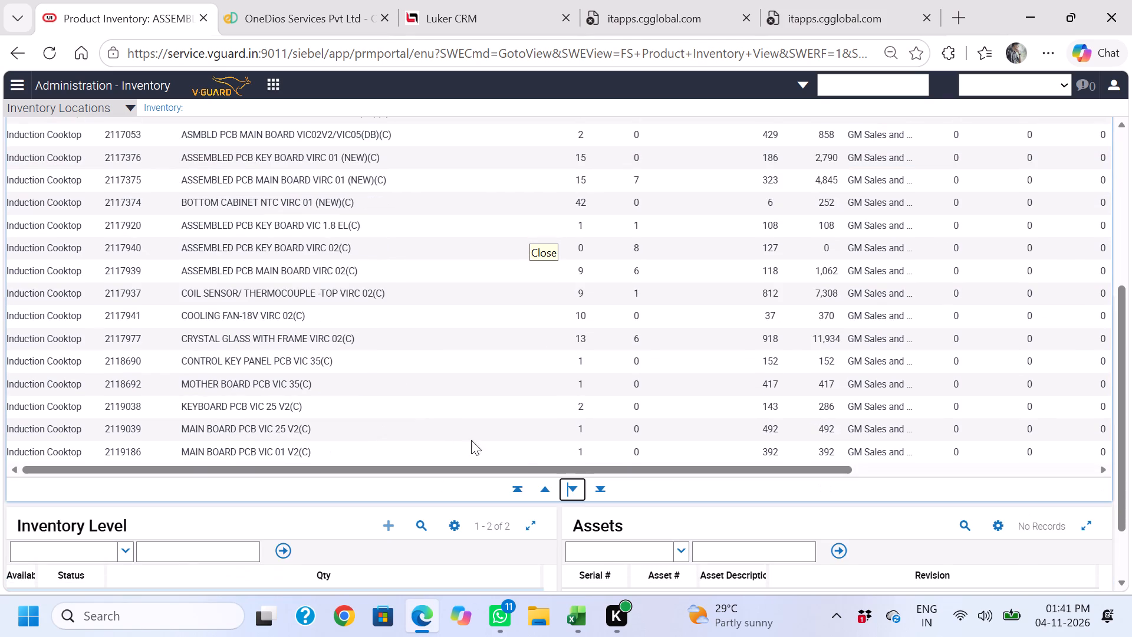
pyautogui.click(567, 490)
pyautogui.scroll(2, 544, 489)
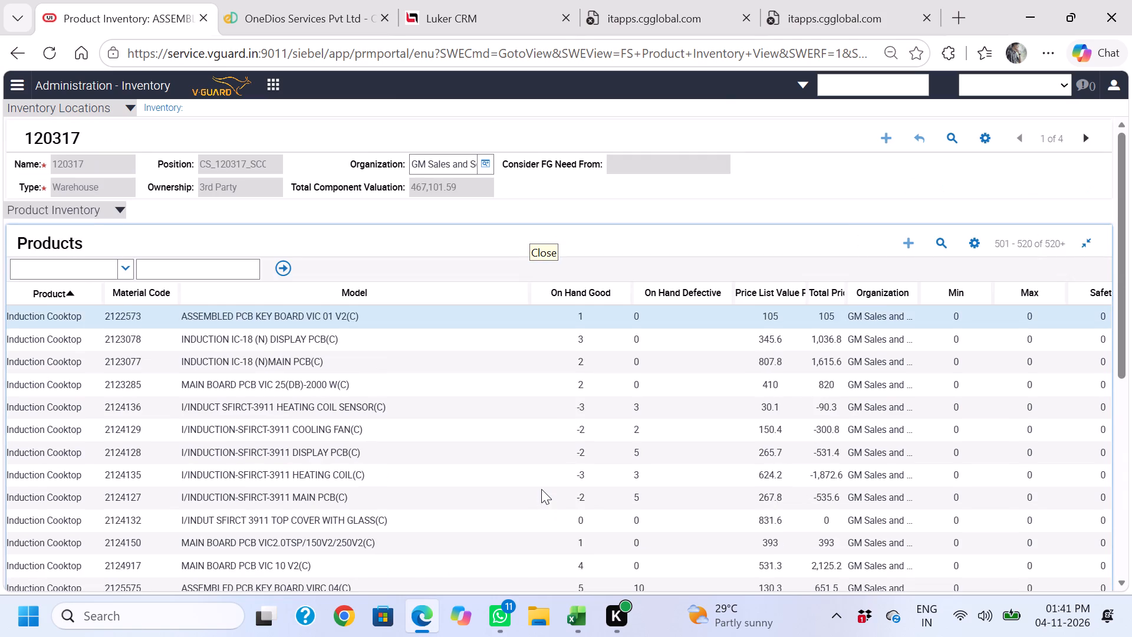
pyautogui.scroll(-1, 525, 489)
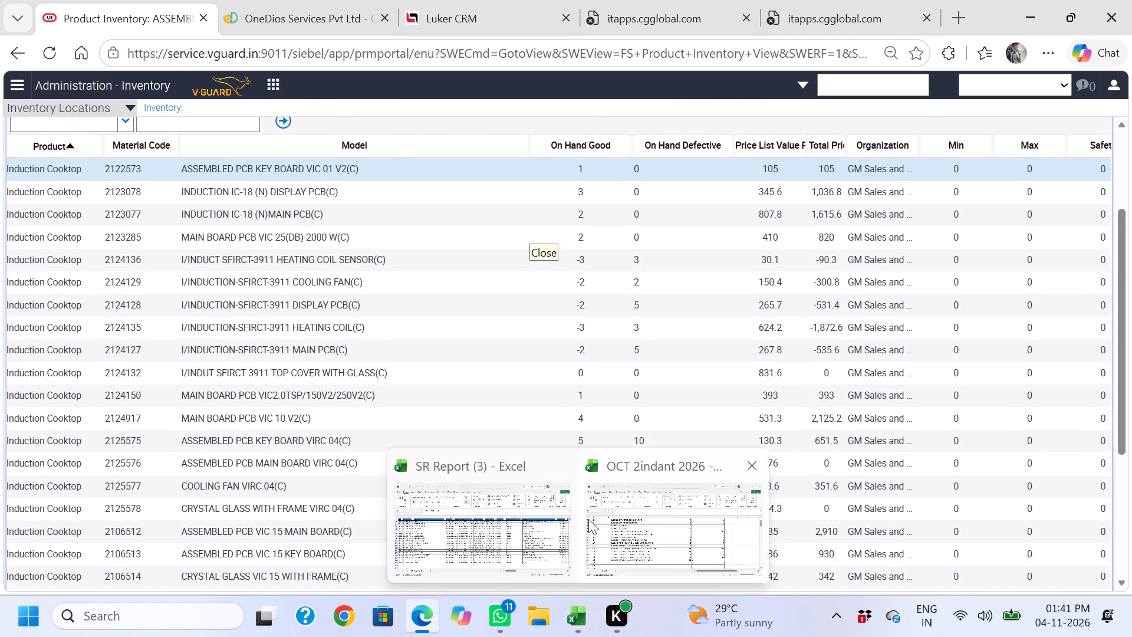
# Switch to the OCT 2indant workbook in Excel to check the last part listed, and return to the product inventory.
pyautogui.click(613, 513)
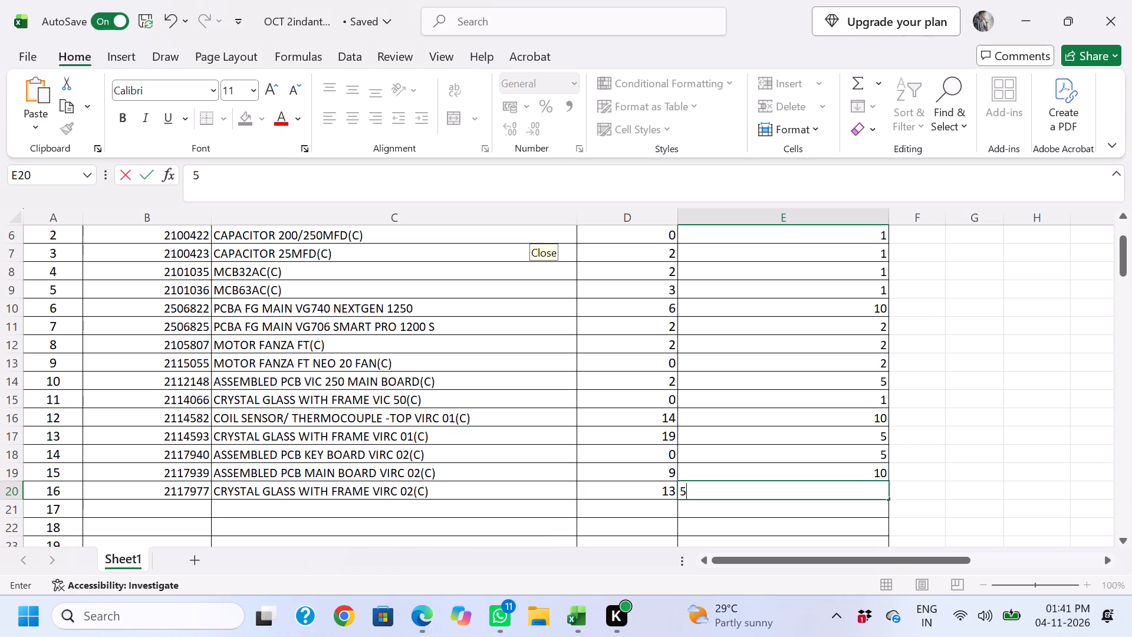
pyautogui.click(407, 509)
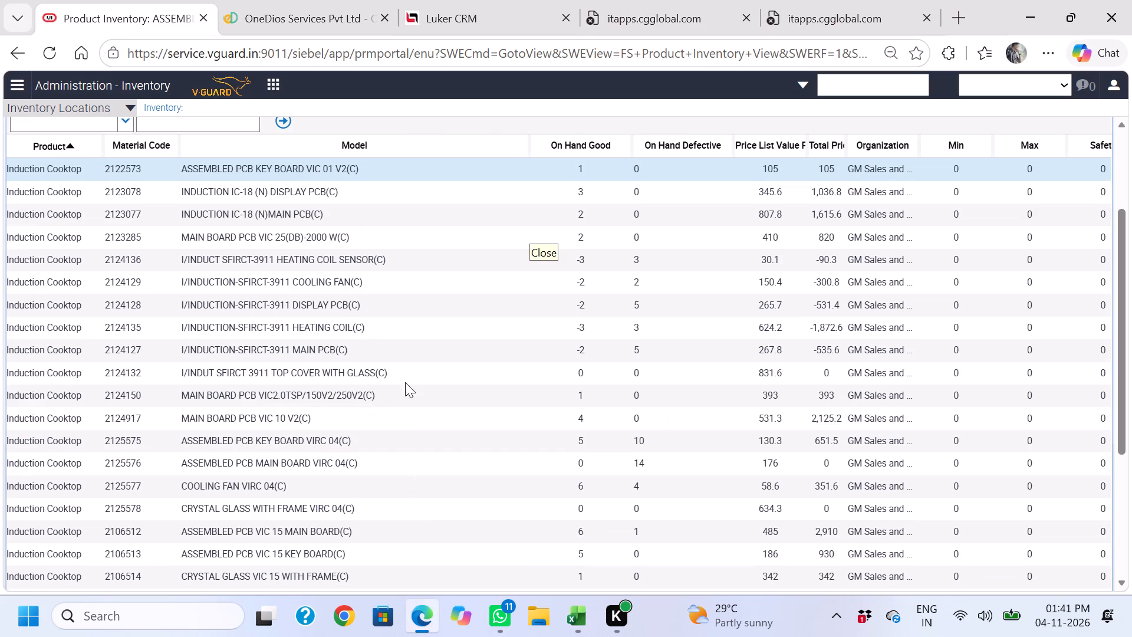
# Examine the stock of the VIRC 04 parts and the following Induction Cooktop items up to the Kitchen Chimney parts.
pyautogui.scroll(-1, 427, 382)
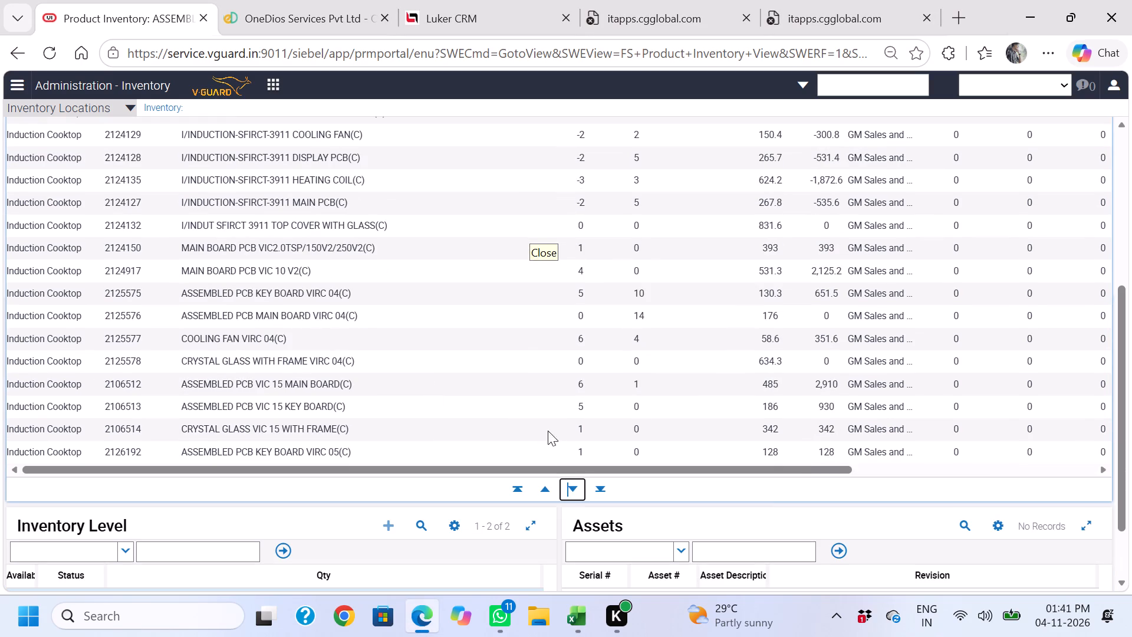
pyautogui.scroll(2, 555, 495)
pyautogui.scroll(-2, 548, 494)
pyautogui.click(570, 490)
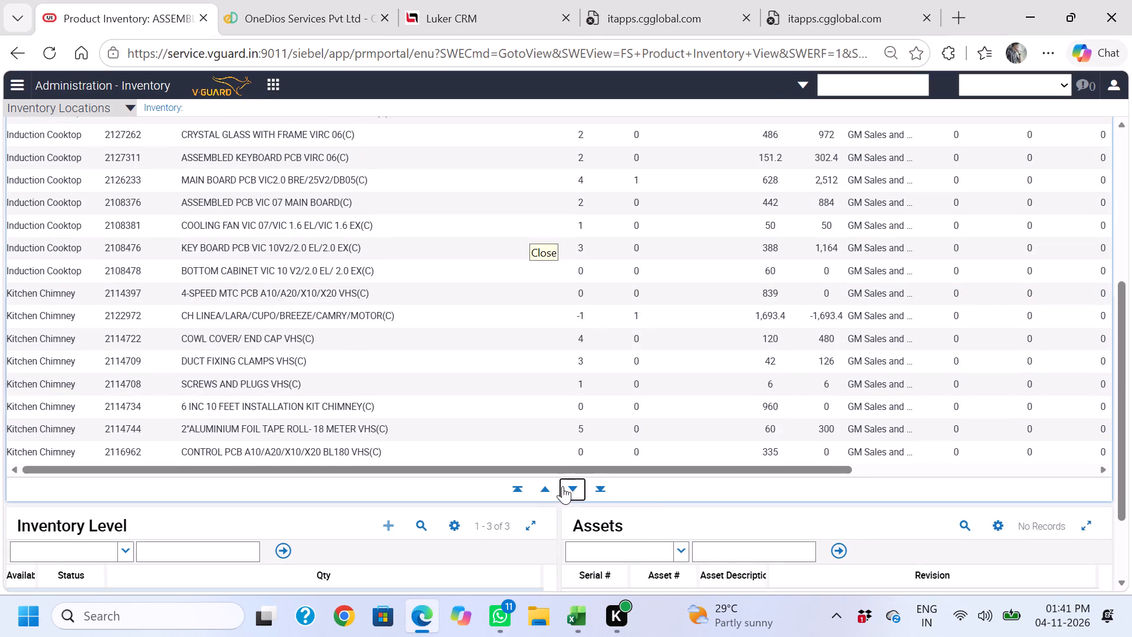
pyautogui.scroll(1, 562, 486)
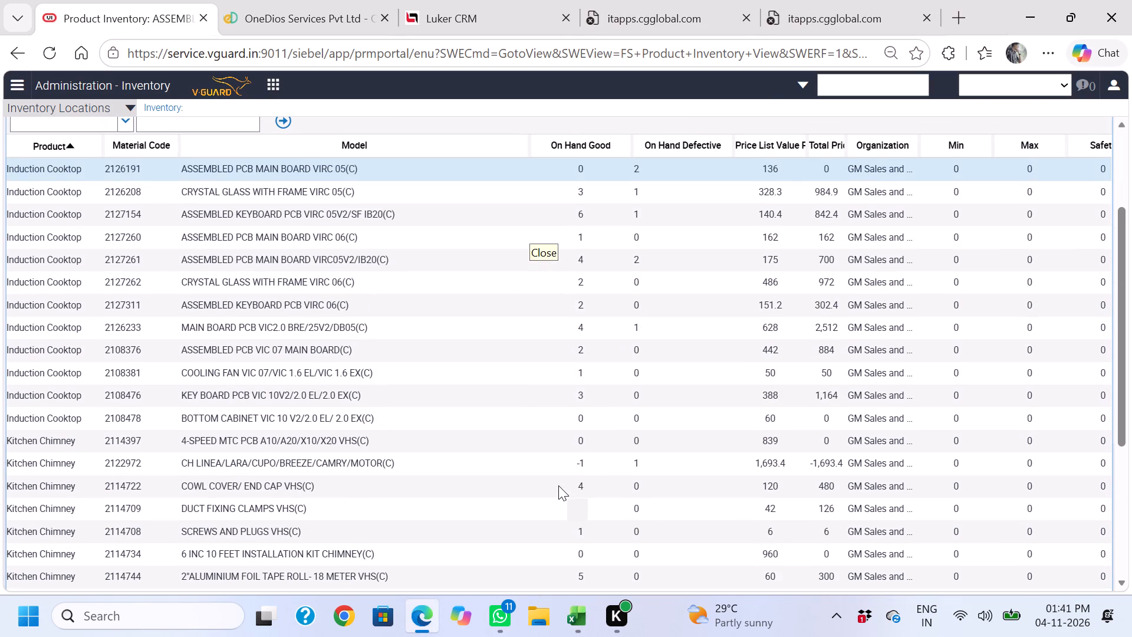
pyautogui.scroll(-1, 557, 481)
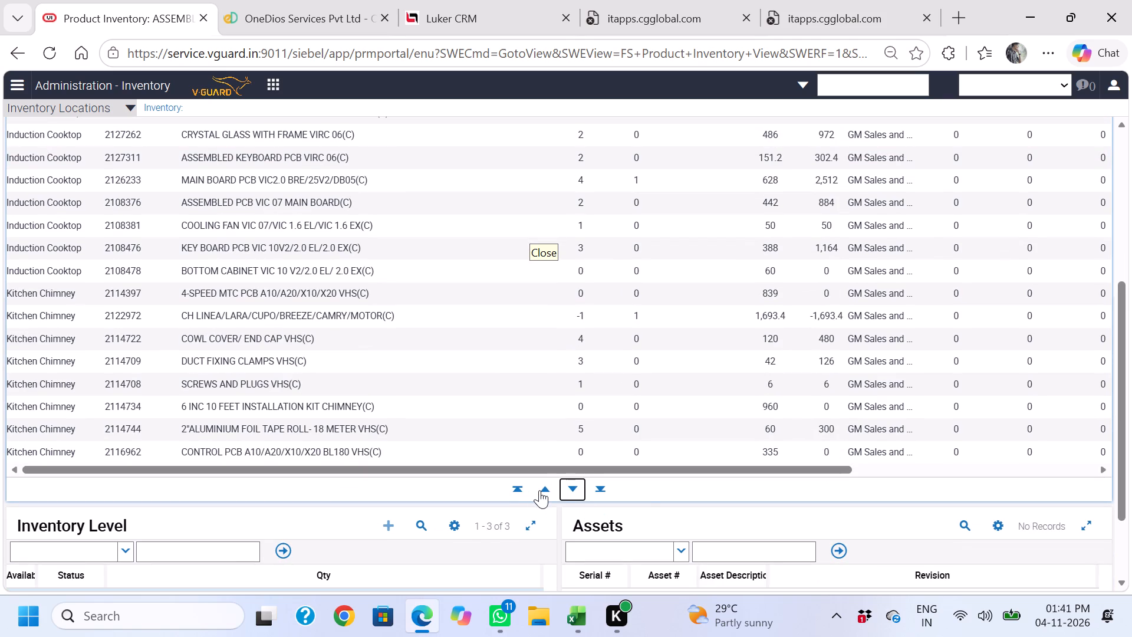
# Page back through the Induction Cooktop parts and select CRYSTAL GLASS WITH FRAME VIRC 02(C), material code 2117977.
pyautogui.click(543, 490)
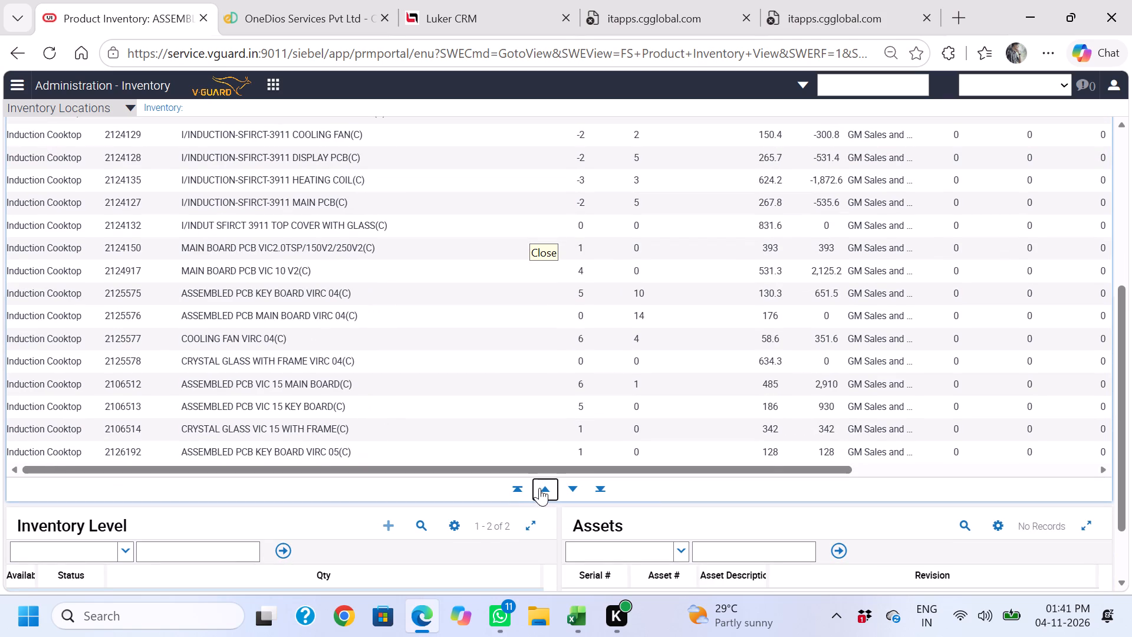
pyautogui.scroll(2, 539, 488)
pyautogui.scroll(-3, 539, 488)
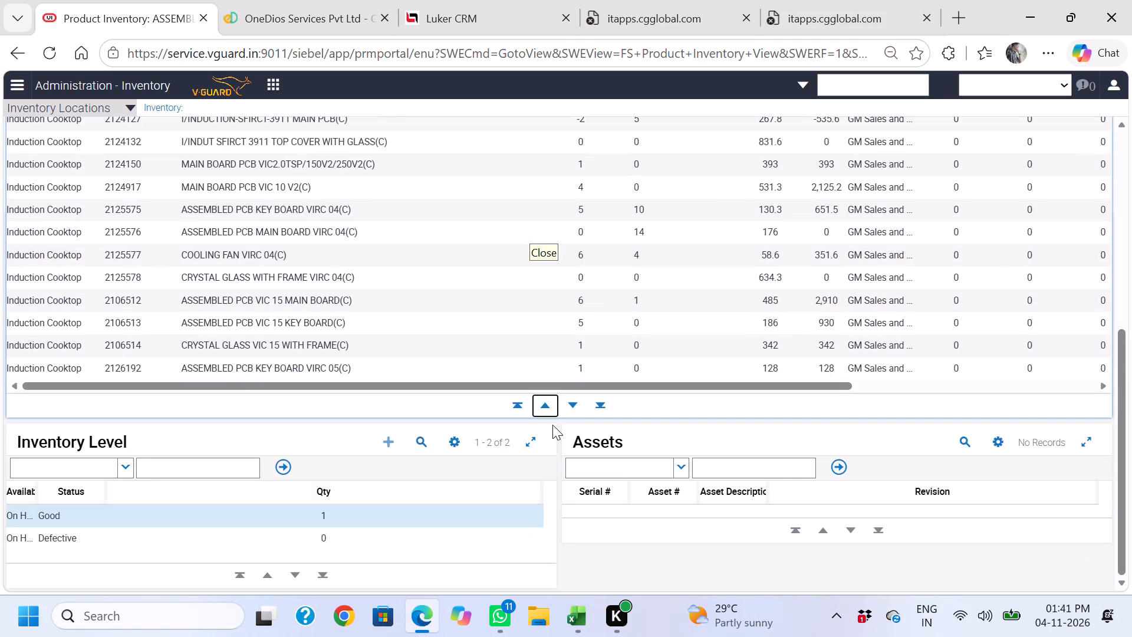
pyautogui.click(548, 408)
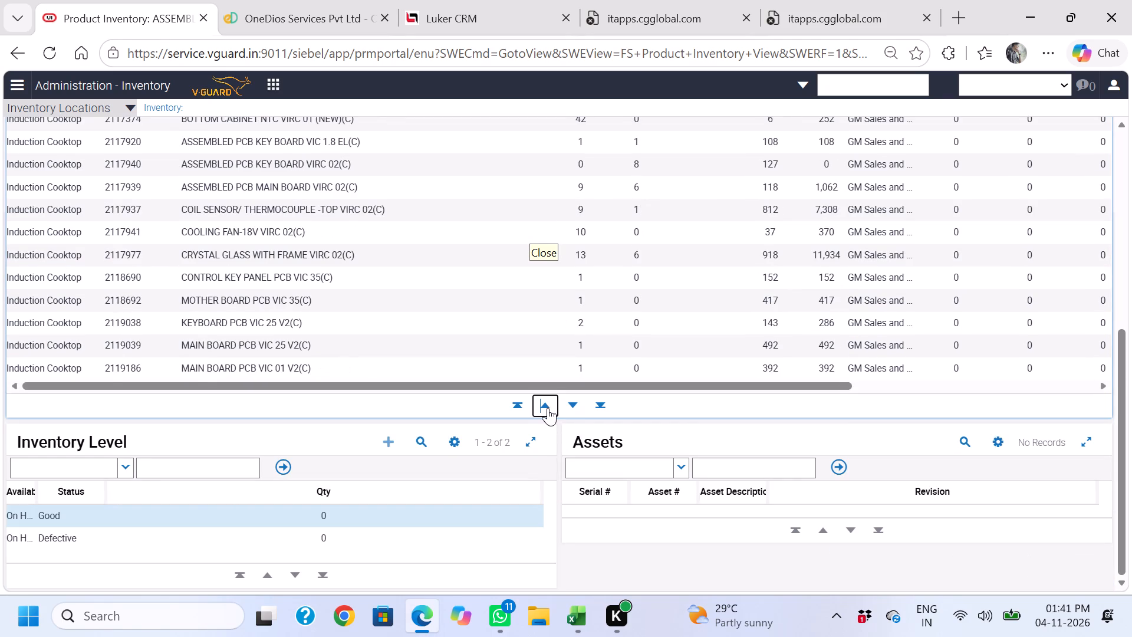
pyautogui.click(397, 249)
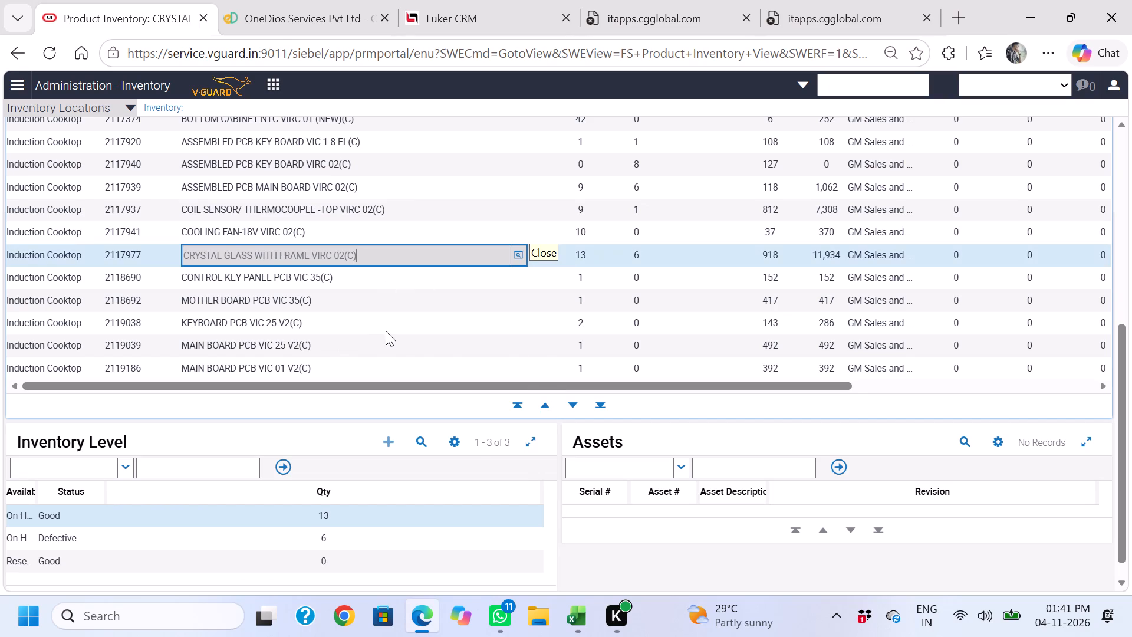
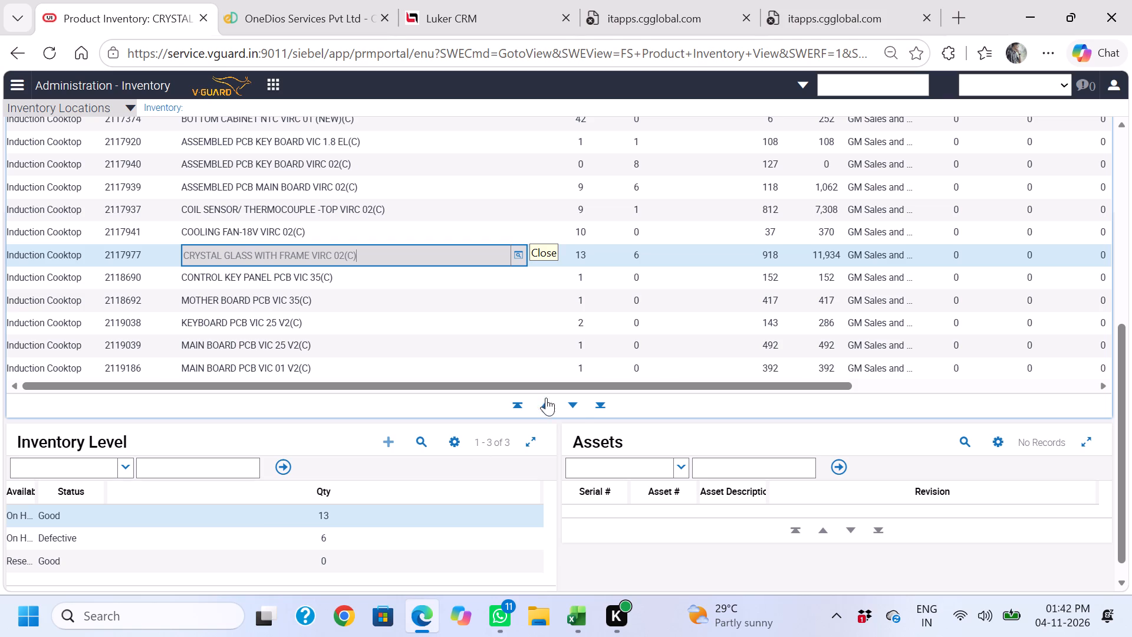
# Copy the model name ASSEMBLED PCB MAIN BOARD VIRC 04(C) from the product inventory into cell C21 of the OCT 2indant workbook in Excel.
pyautogui.click(571, 398)
pyautogui.scroll(2, 541, 419)
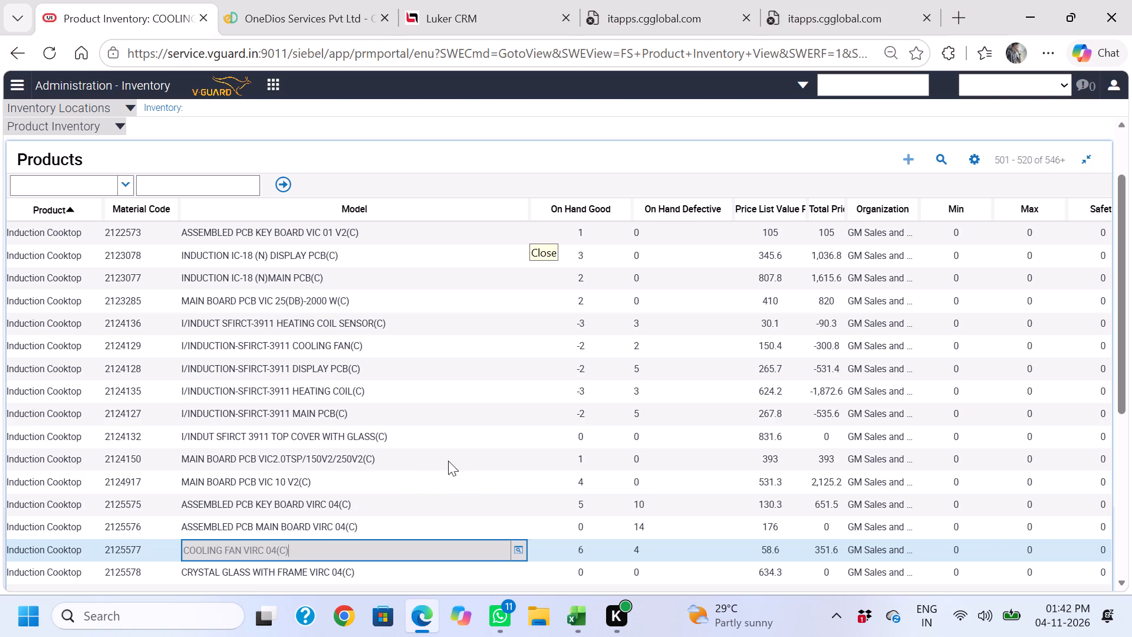
pyautogui.scroll(-1, 539, 457)
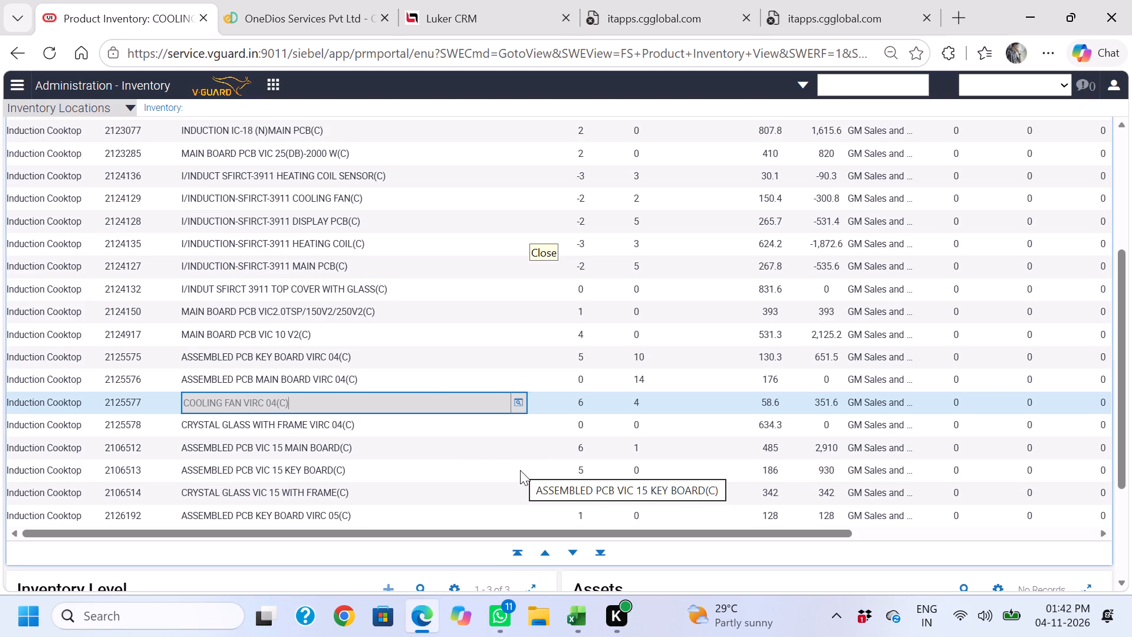
pyautogui.click(386, 395)
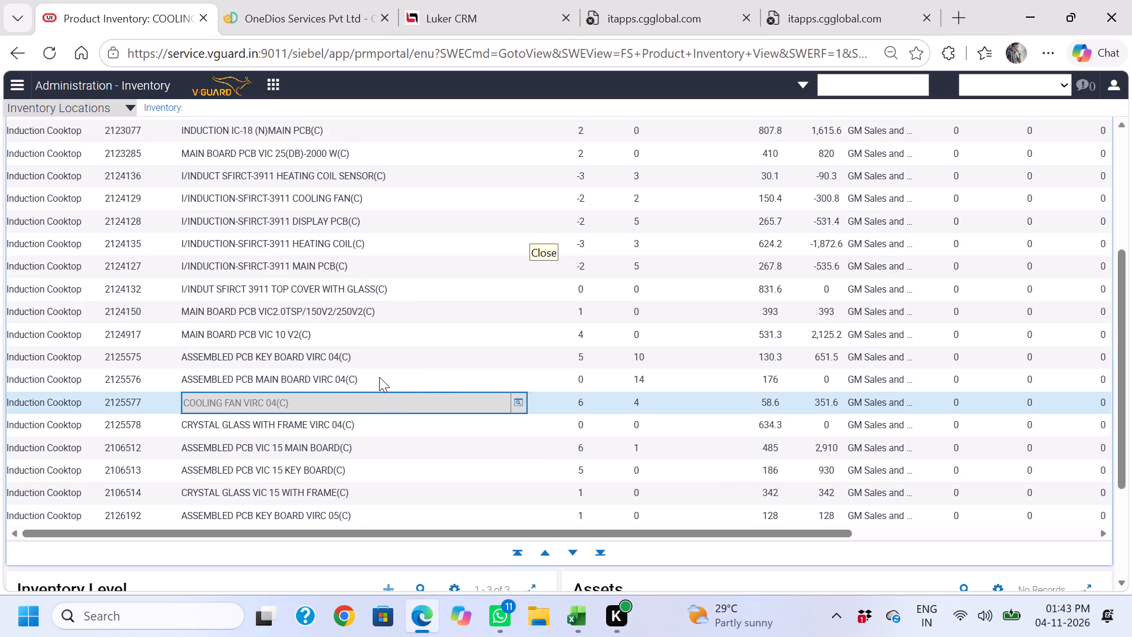
pyautogui.click(379, 377)
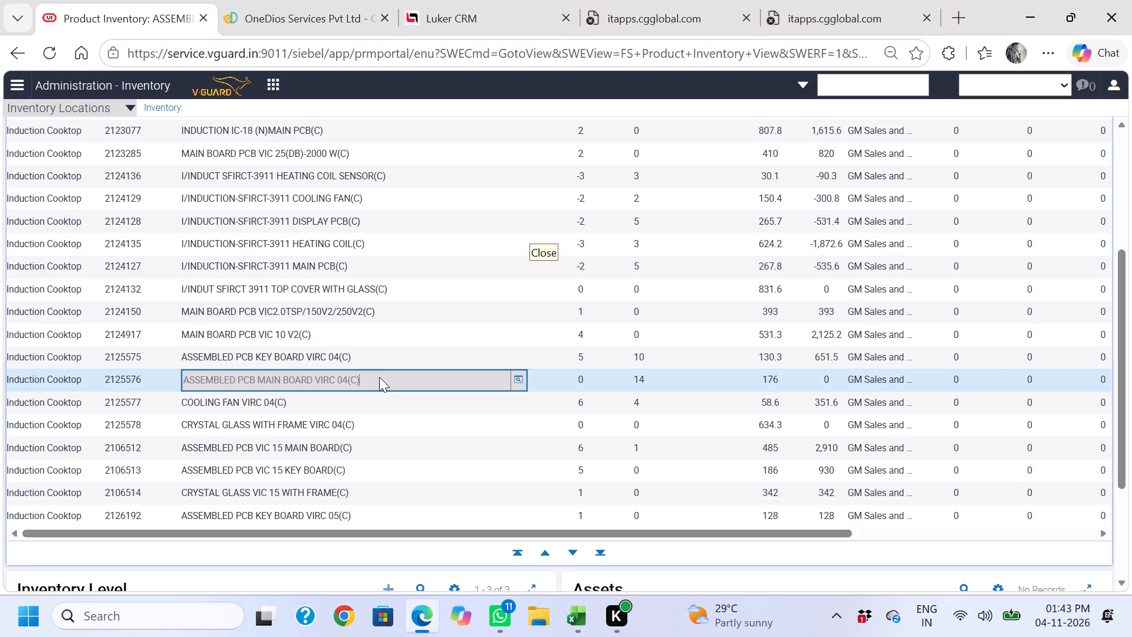
pyautogui.moveTo(379, 377); pyautogui.dragTo(196, 377)
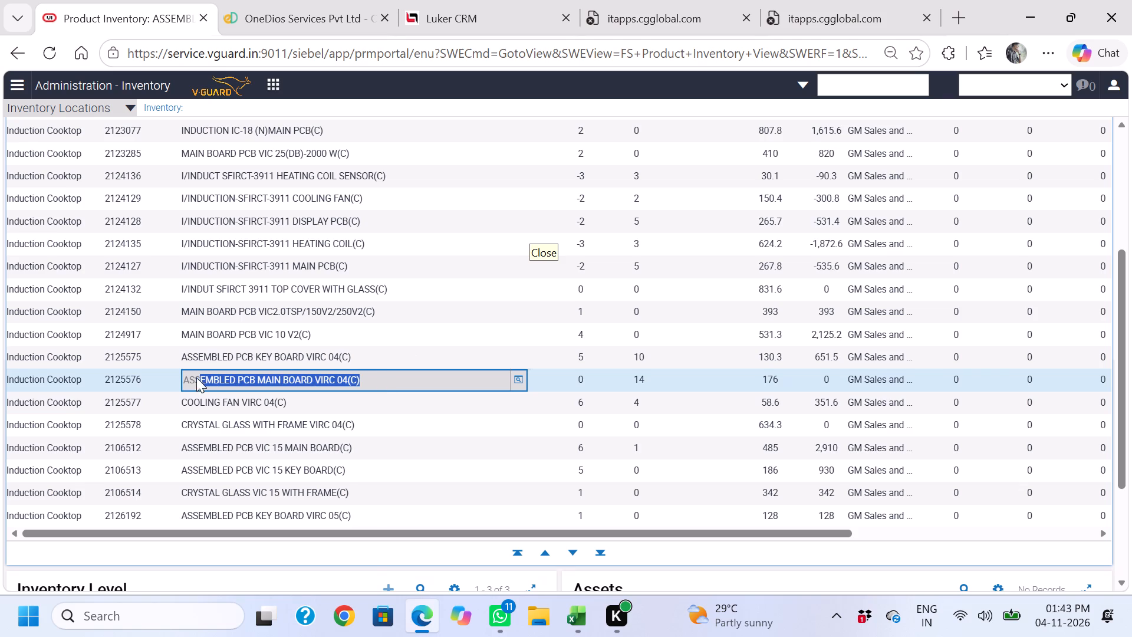
pyautogui.moveTo(196, 377); pyautogui.dragTo(183, 377)
pyautogui.click(235, 320)
pyautogui.click(657, 519)
pyautogui.click(407, 515)
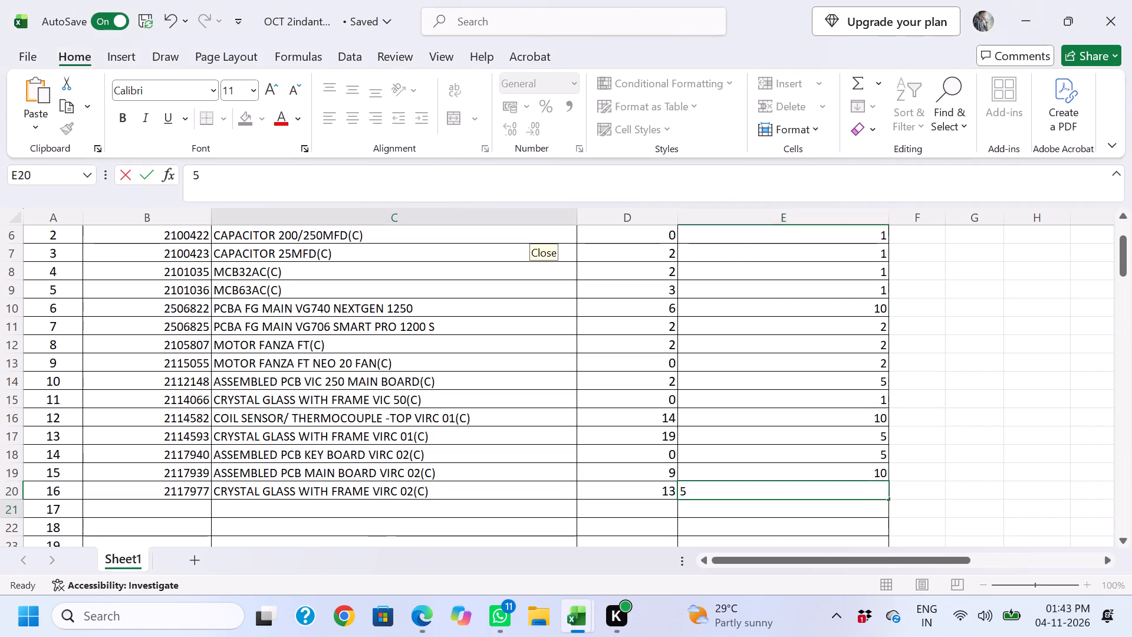
pyautogui.rightClick(386, 496)
pyautogui.click(361, 507)
pyautogui.rightClick(361, 507)
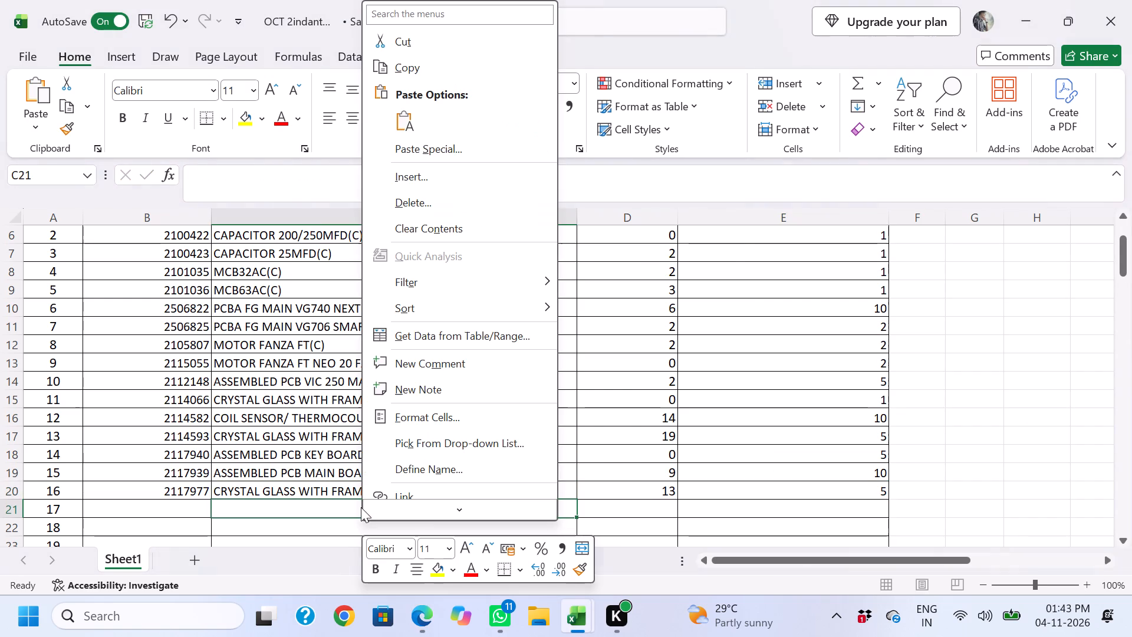
pyautogui.click(397, 128)
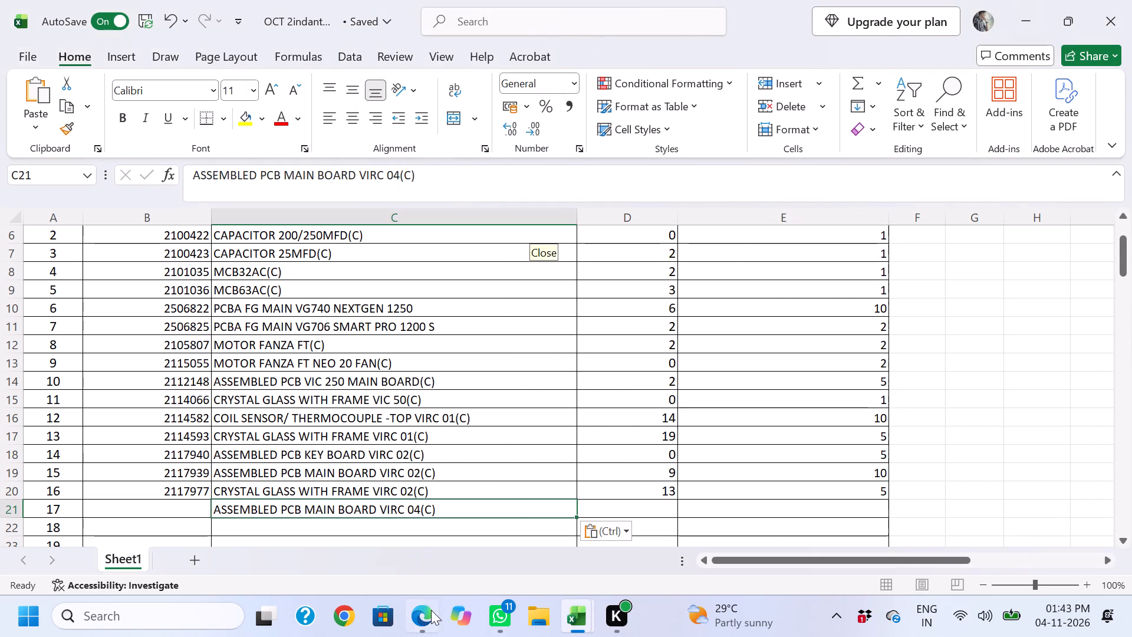
# Copy the VIRC 04 main board's material code 2125576 from the product inventory into cell B21 of the Excel indent sheet.
pyautogui.click(449, 513)
pyautogui.click(136, 383)
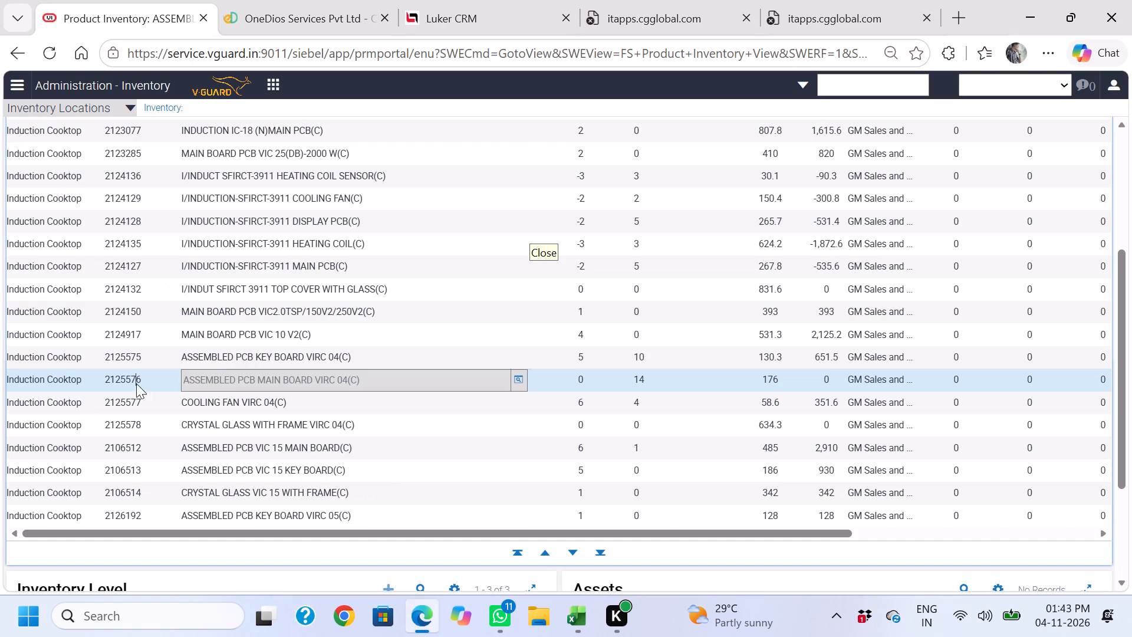
pyautogui.rightClick(131, 380)
pyautogui.click(194, 34)
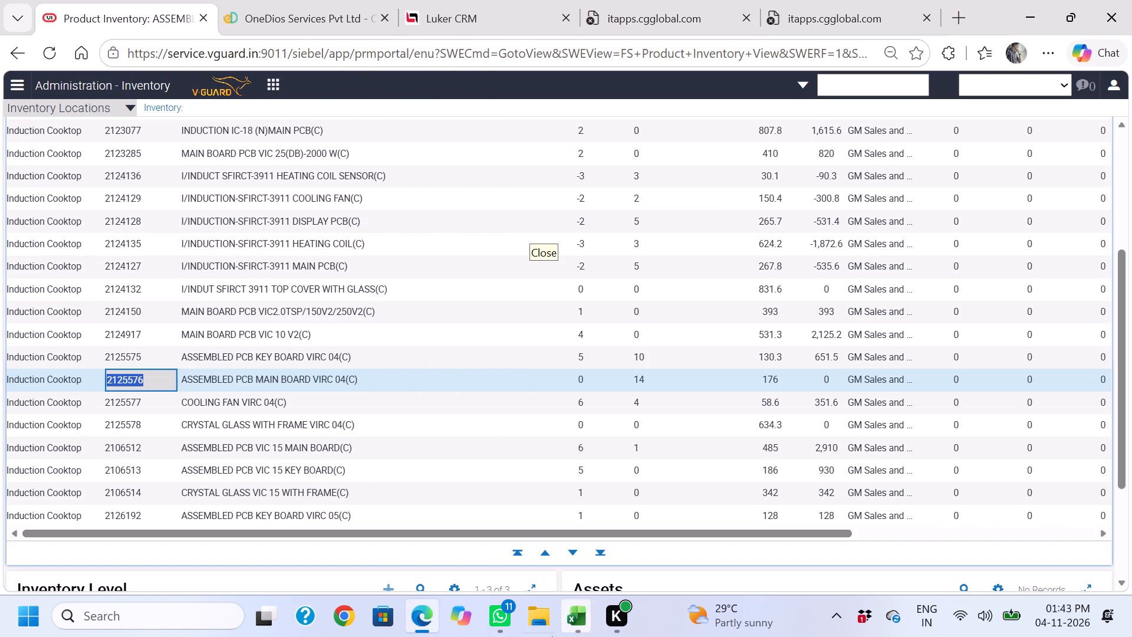
pyautogui.click(624, 500)
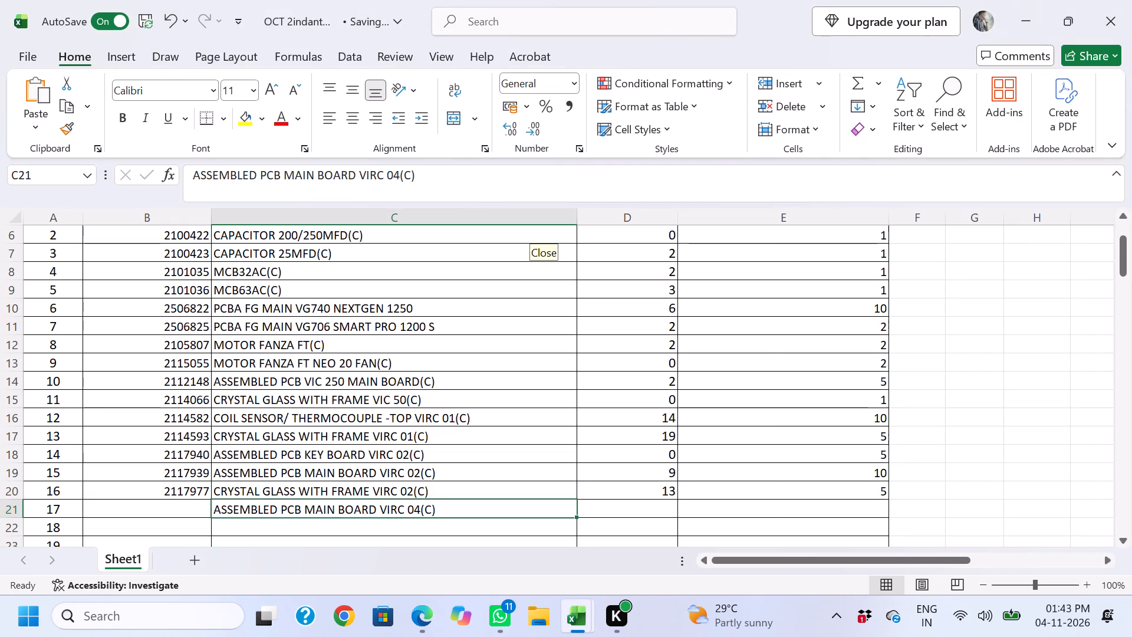
pyautogui.click(168, 509)
pyautogui.moveTo(168, 509); pyautogui.dragTo(168, 504, button='right')
pyautogui.click(205, 116)
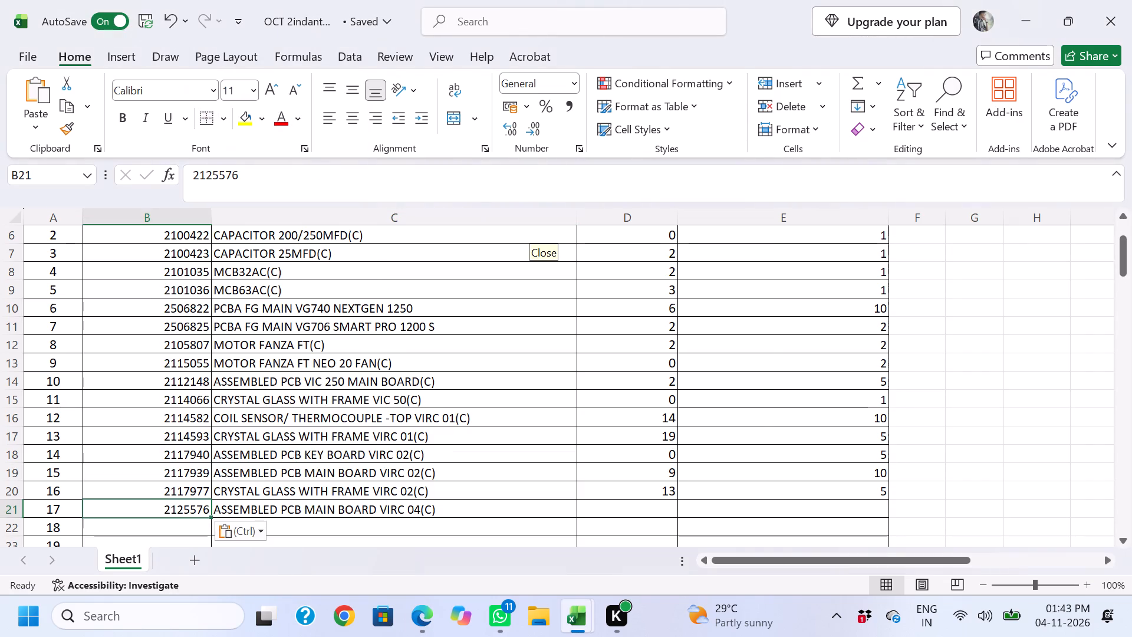
# Enter 0 in column D and 10 in column E for the VIRC 04 main board in row 21.
pyautogui.click(644, 504)
pyautogui.press('0')
pyautogui.press('Right')
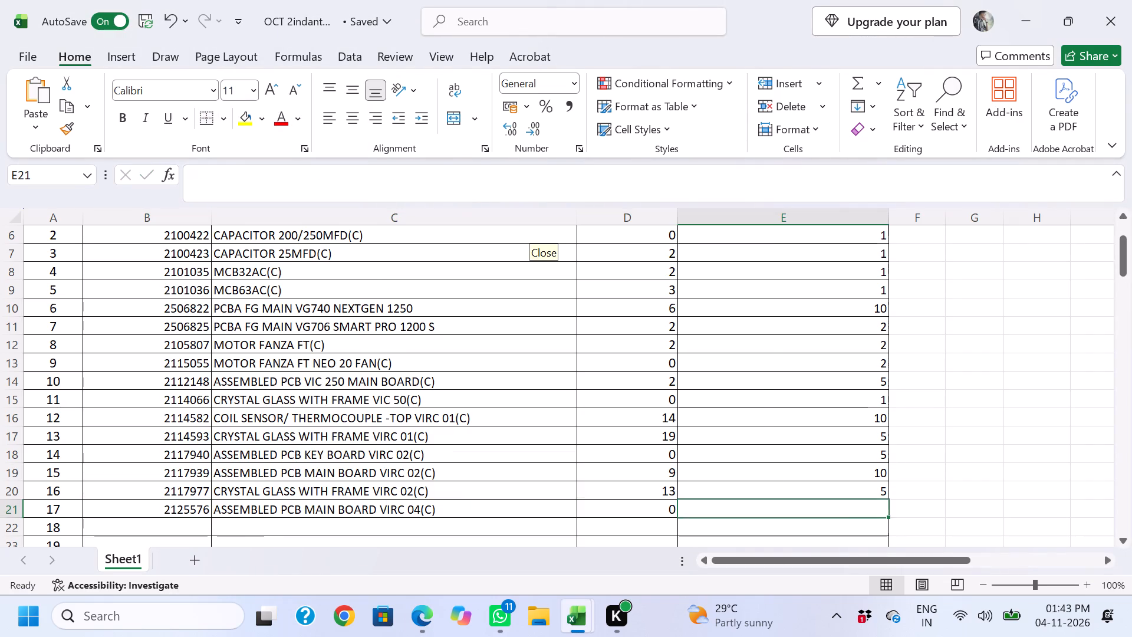
pyautogui.write('10')
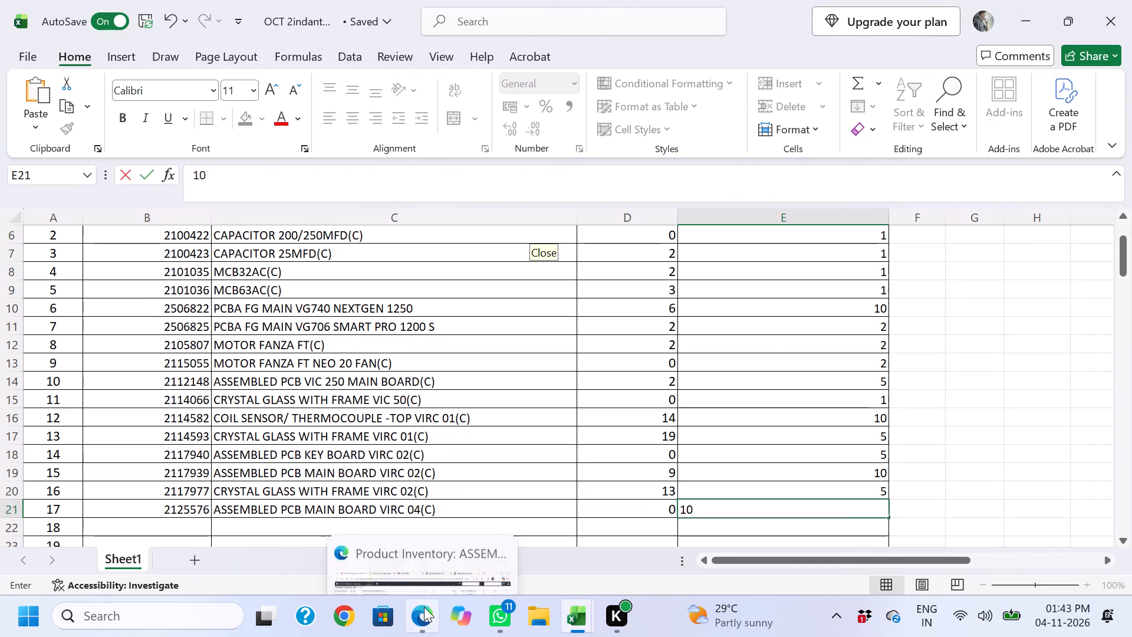
# Copy the model name CRYSTAL GLASS WITH FRAME VIRC 04(C) from the product inventory into cell C22 of the Excel indent sheet.
pyautogui.click(415, 536)
pyautogui.scroll(-2, 427, 390)
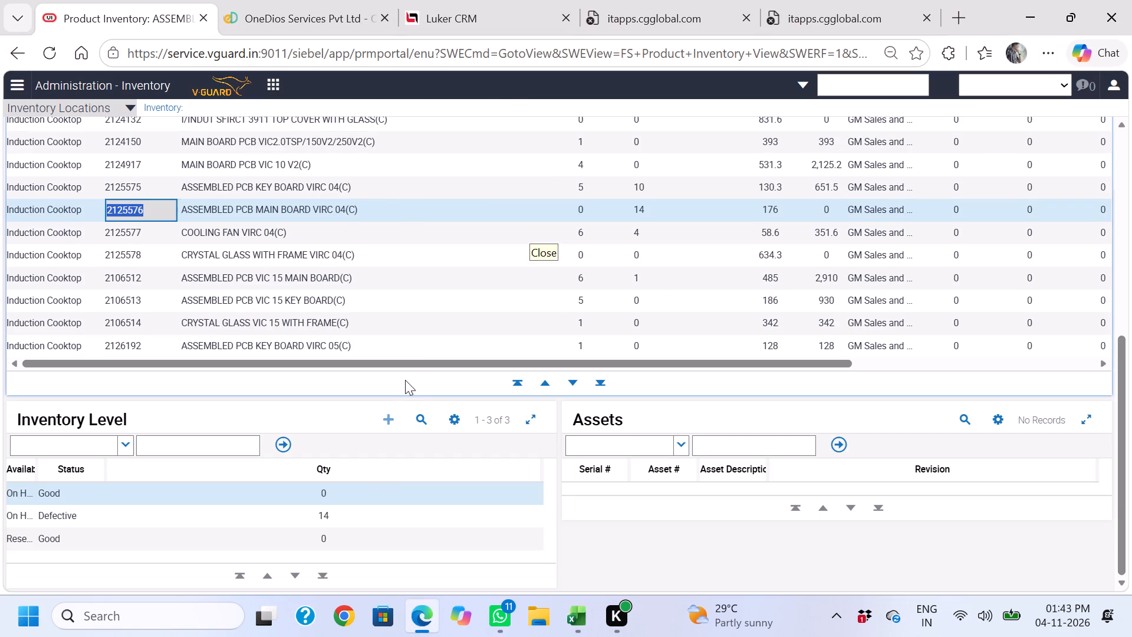
pyautogui.click(411, 244)
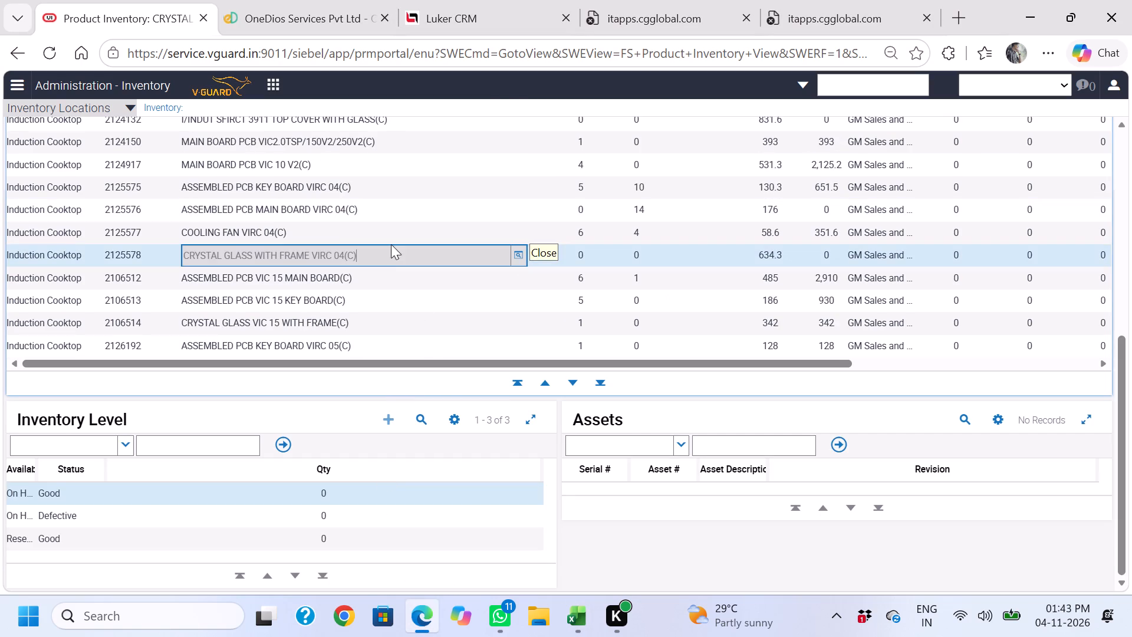
pyautogui.moveTo(391, 244); pyautogui.dragTo(158, 264)
pyautogui.click(202, 252)
pyautogui.rightClick(200, 256)
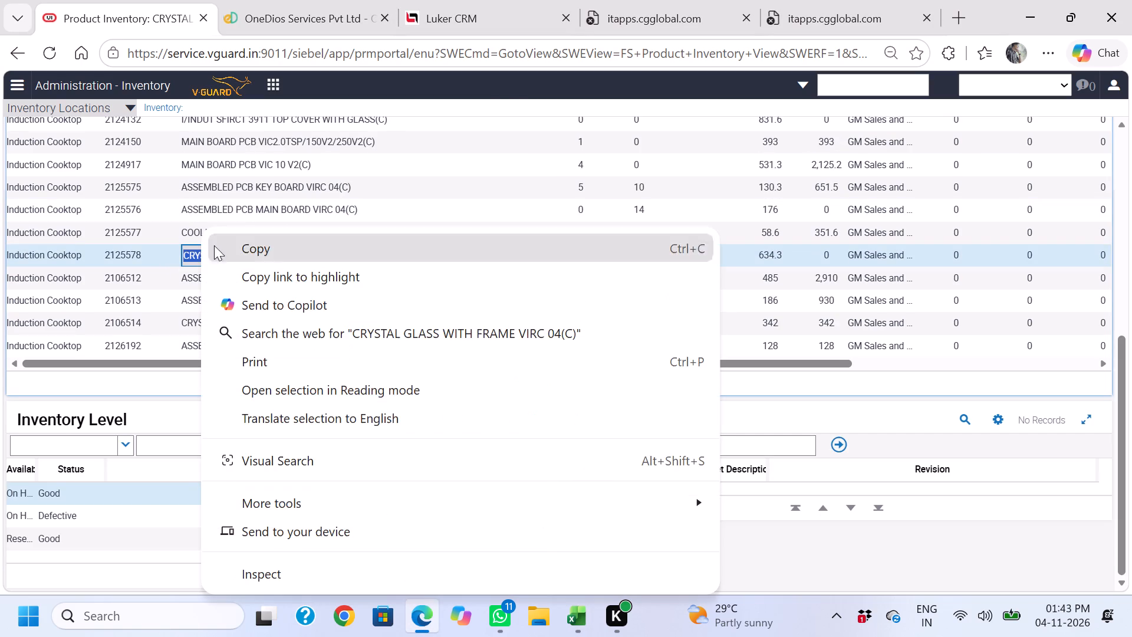
pyautogui.click(240, 253)
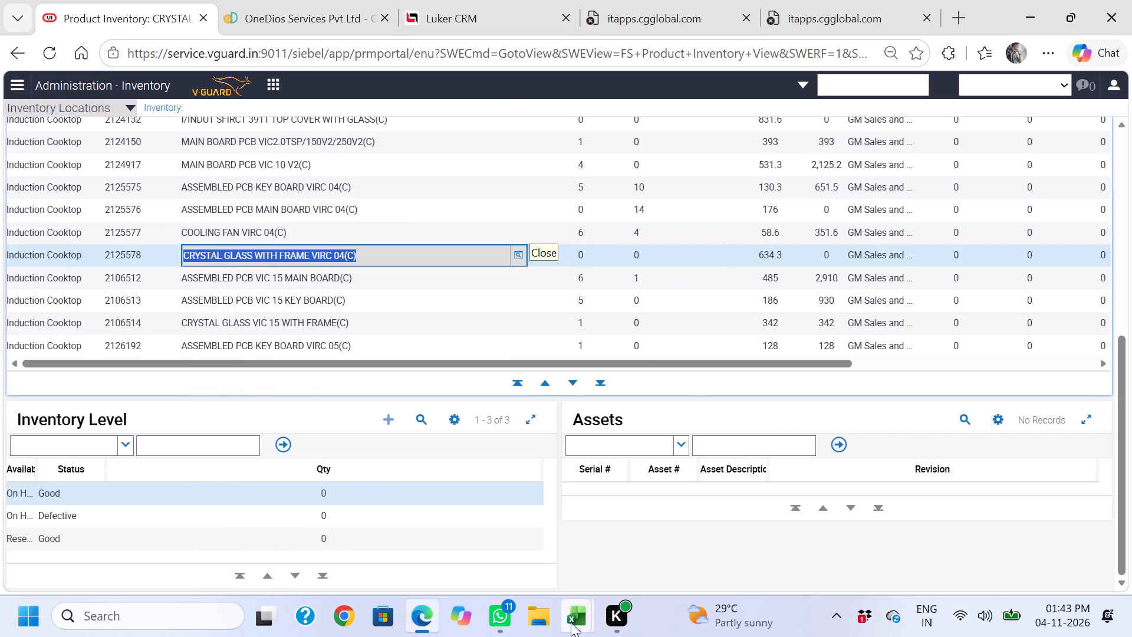
pyautogui.click(617, 490)
pyautogui.scroll(-2, 464, 459)
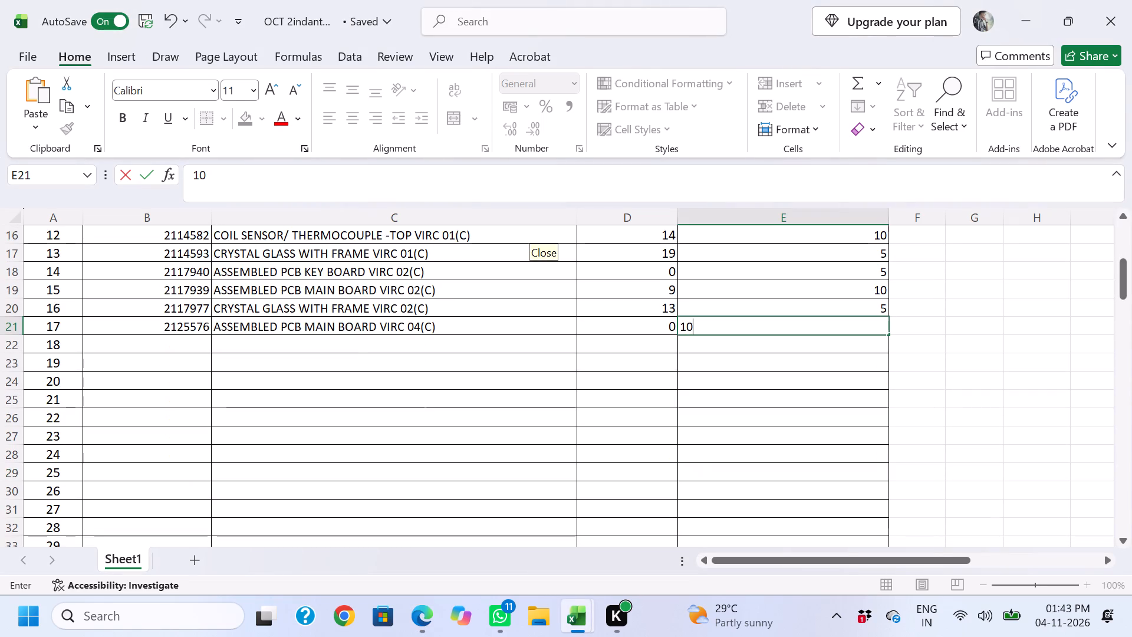
pyautogui.click(357, 342)
pyautogui.rightClick(356, 340)
pyautogui.click(395, 123)
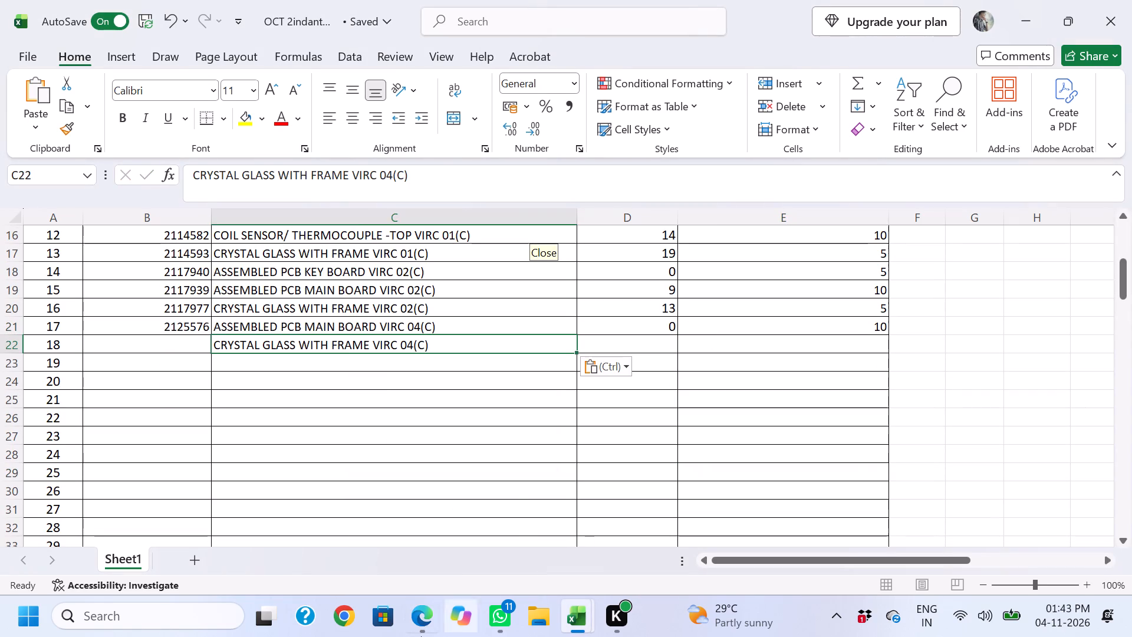
# Copy the VIRC 04 crystal glass's material code 2125578 from the product inventory into cell B22 of the Excel indent sheet.
pyautogui.click(411, 544)
pyautogui.click(147, 249)
pyautogui.rightClick(147, 249)
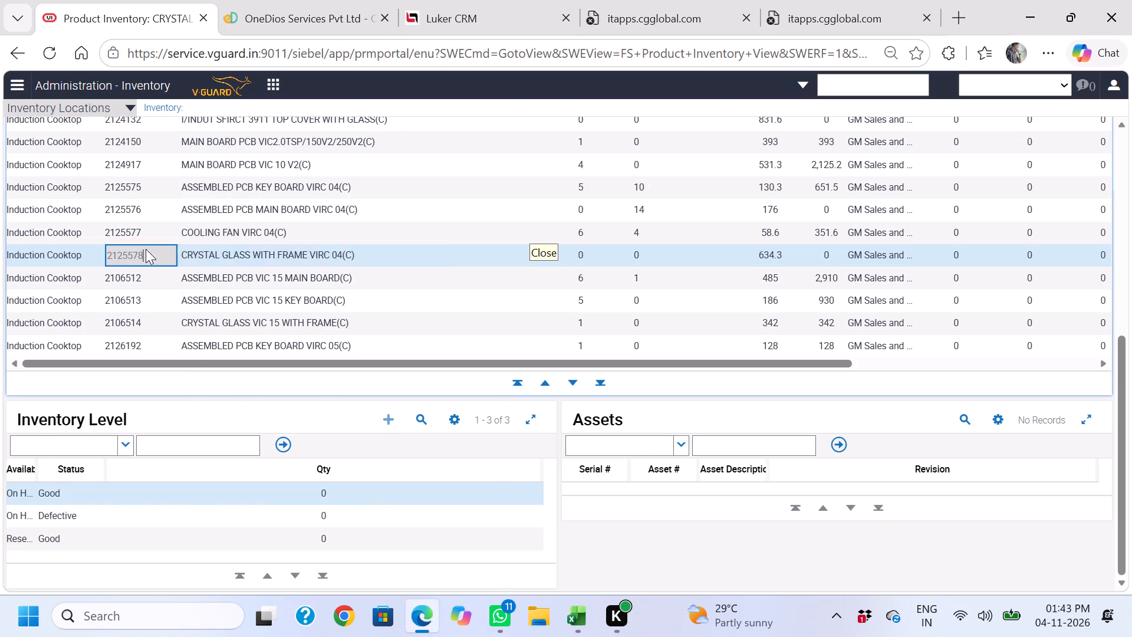
pyautogui.click(187, 254)
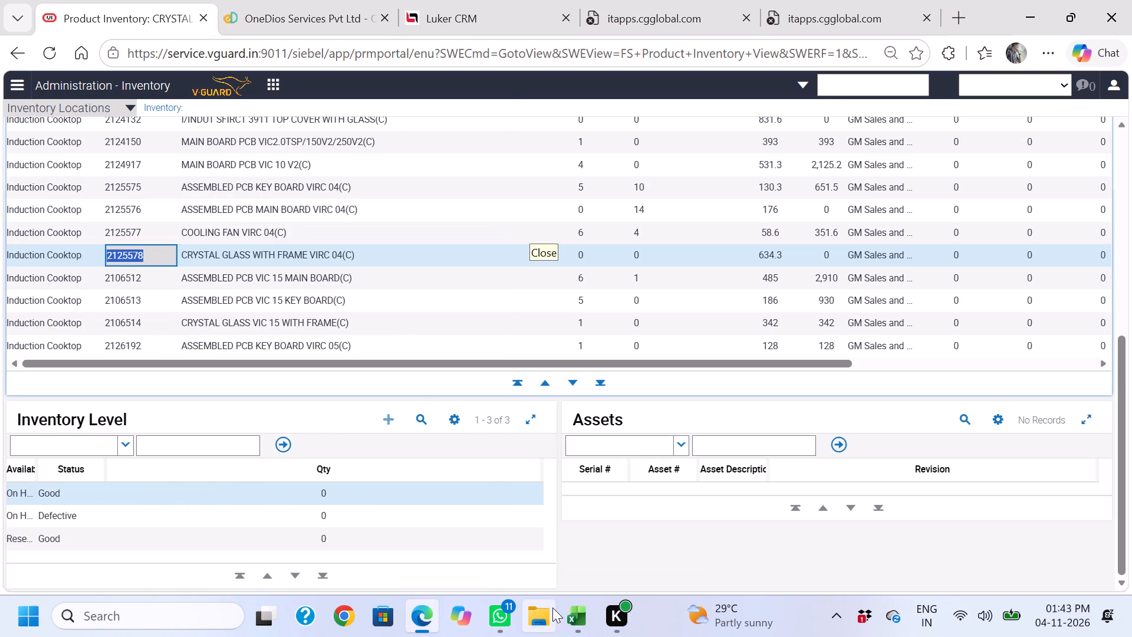
pyautogui.click(593, 517)
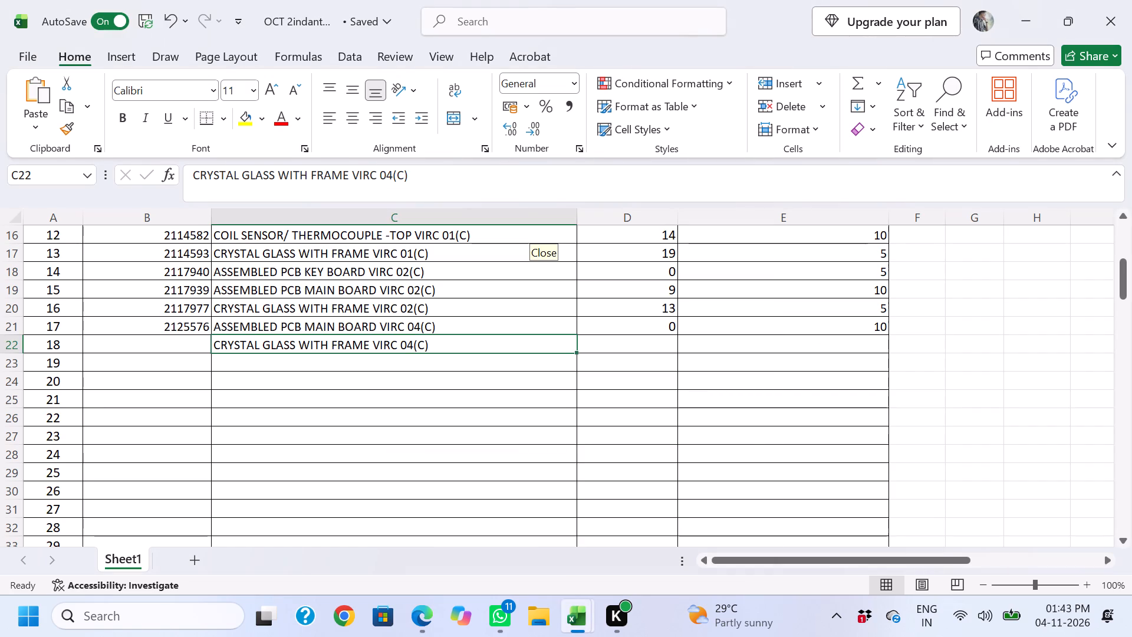
pyautogui.click(177, 340)
pyautogui.rightClick(177, 340)
pyautogui.click(228, 122)
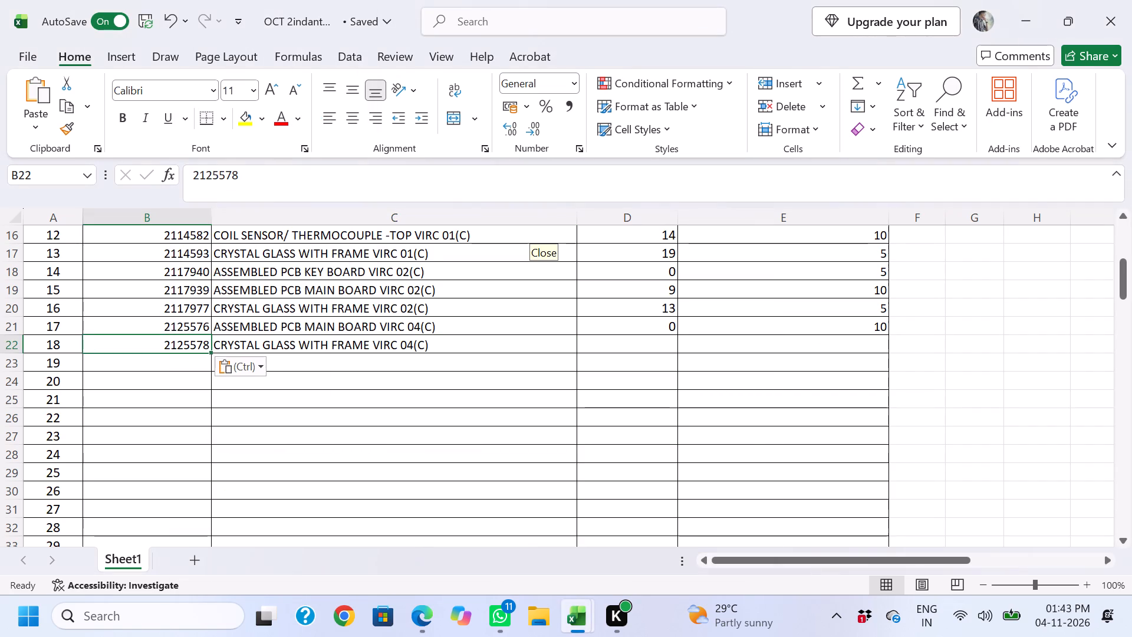
# Enter 0 in column D and 5 in column E for the VIRC 04 crystal glass in row 22.
pyautogui.click(659, 342)
pyautogui.press('0')
pyautogui.press('Right')
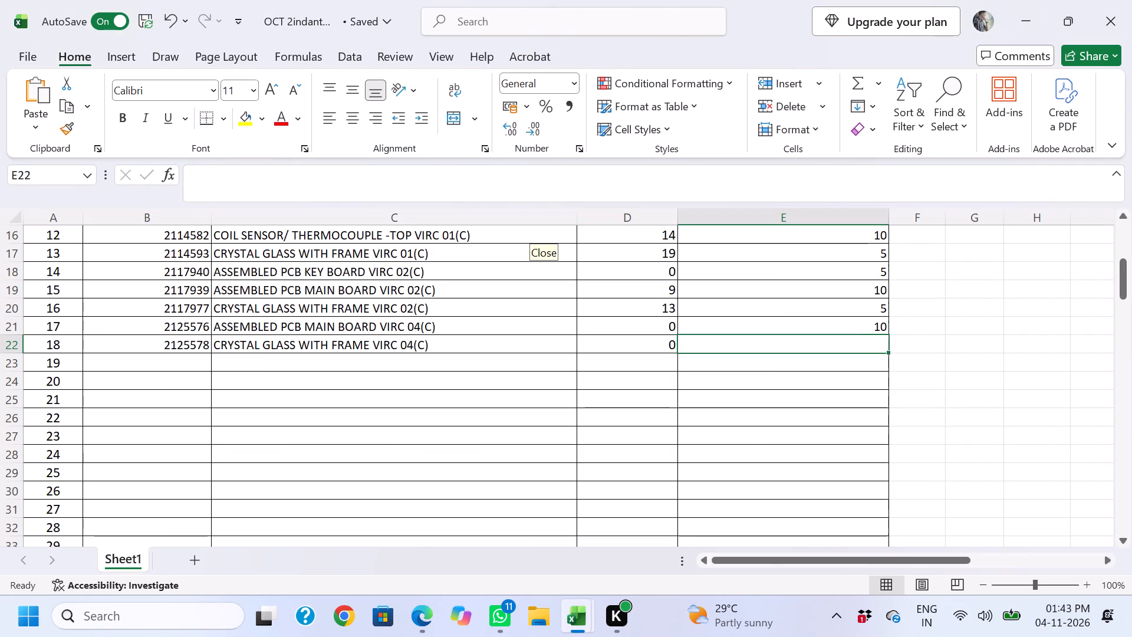
pyautogui.press('5')
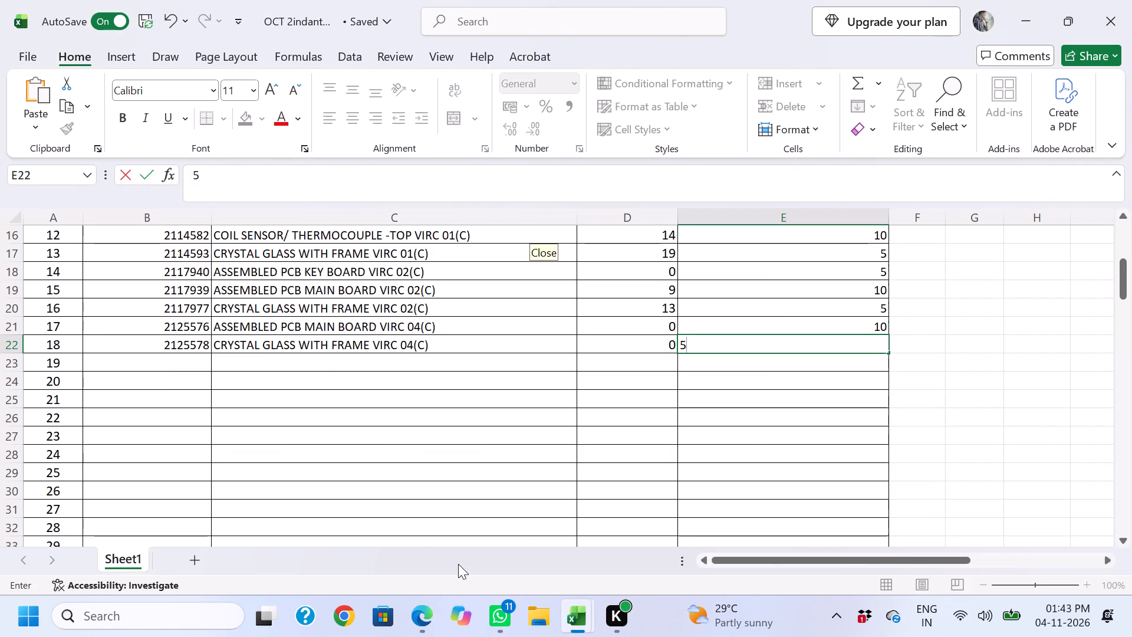
# Copy the model name ASSEMBLED PCB KEY BOARD VIRC 05(C) from the product inventory into cell C23 of the Excel indent sheet.
pyautogui.click(440, 540)
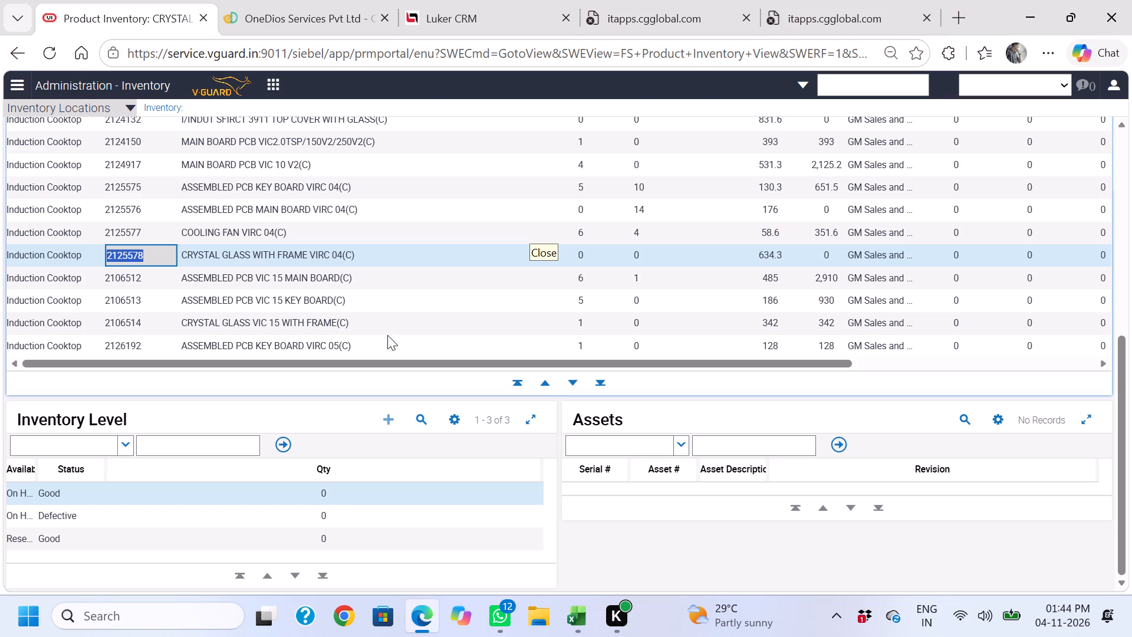
pyautogui.click(386, 351)
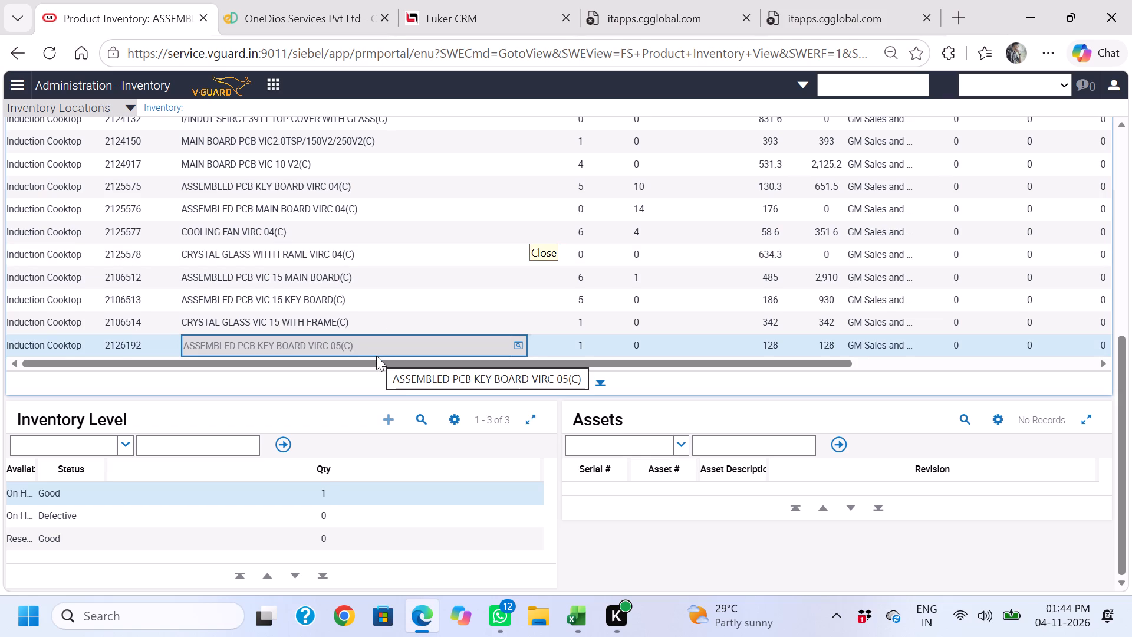
pyautogui.moveTo(377, 346); pyautogui.dragTo(196, 368)
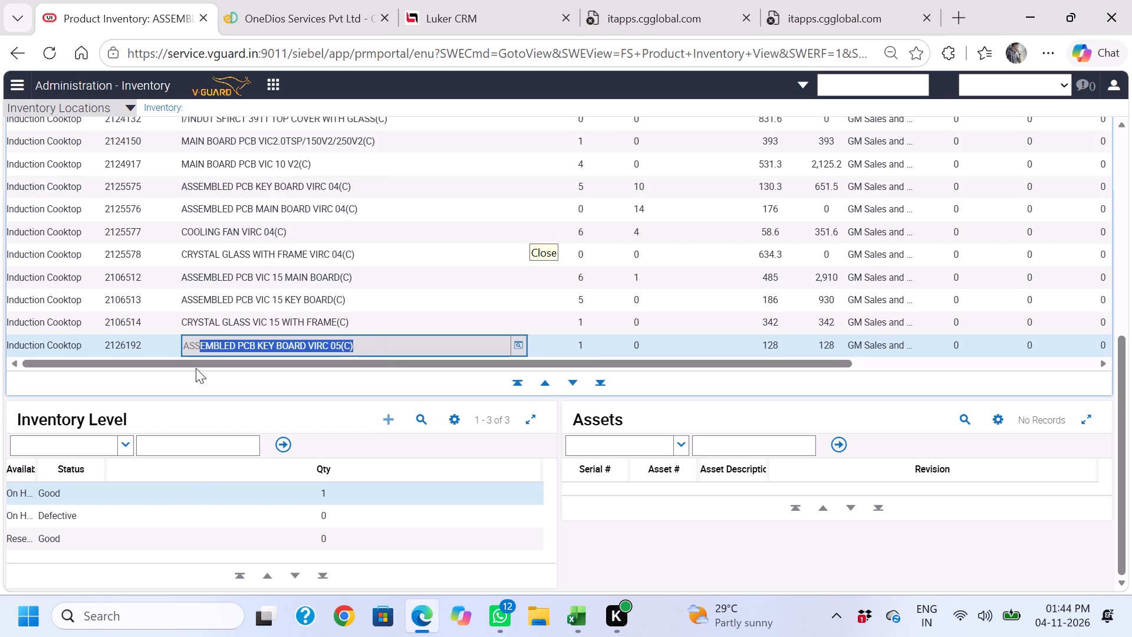
pyautogui.moveTo(196, 368); pyautogui.dragTo(167, 371)
pyautogui.click(217, 314)
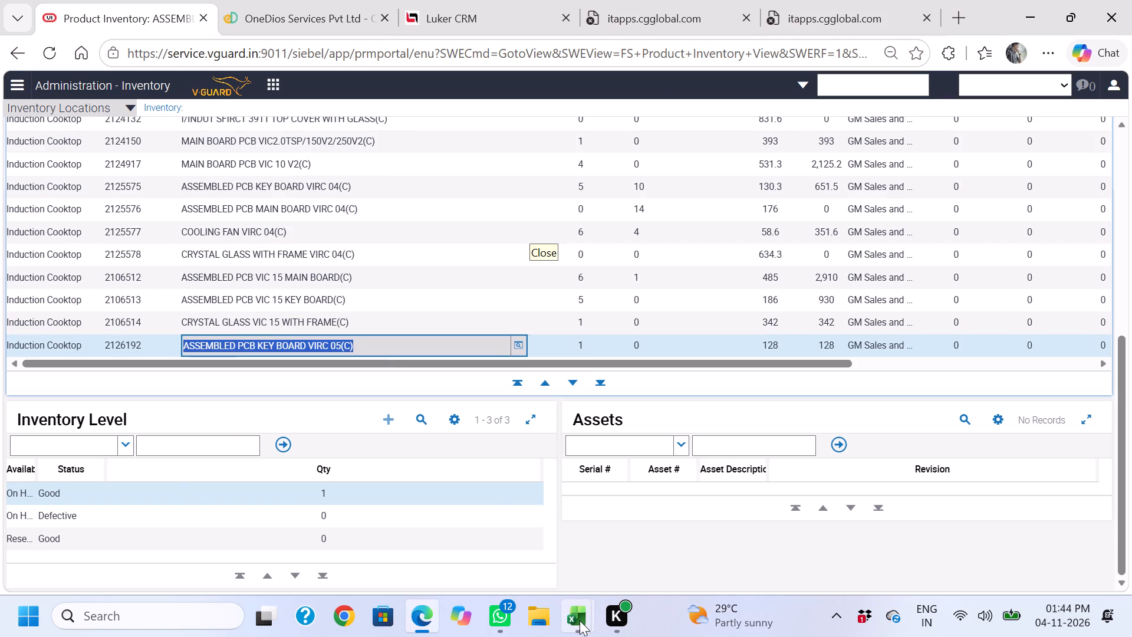
pyautogui.click(618, 525)
pyautogui.click(350, 364)
pyautogui.rightClick(350, 364)
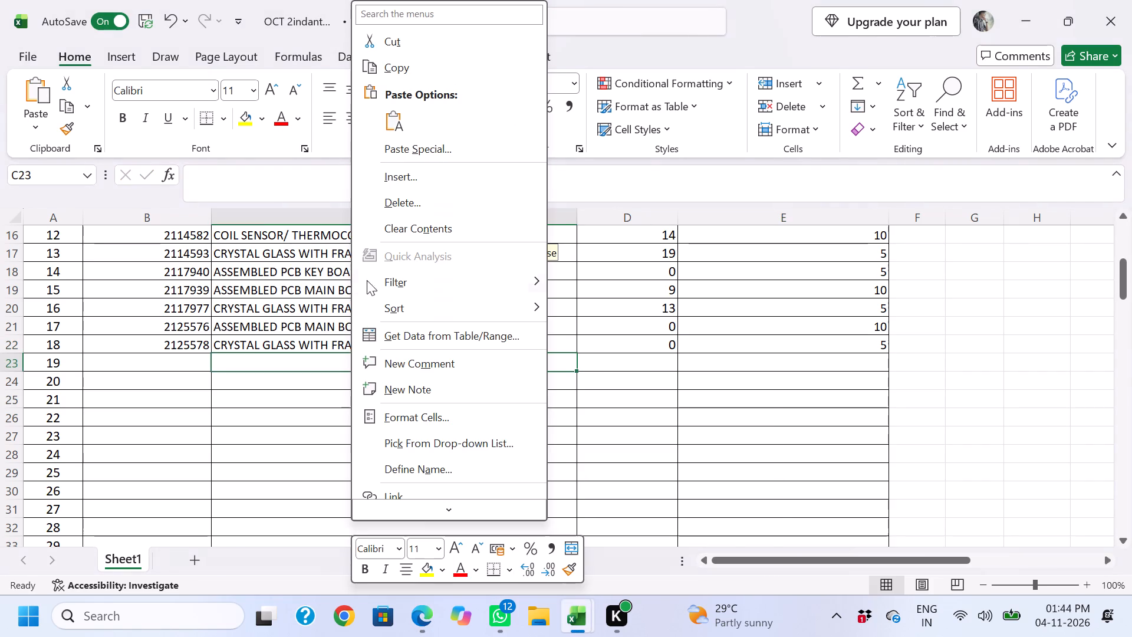
pyautogui.click(394, 122)
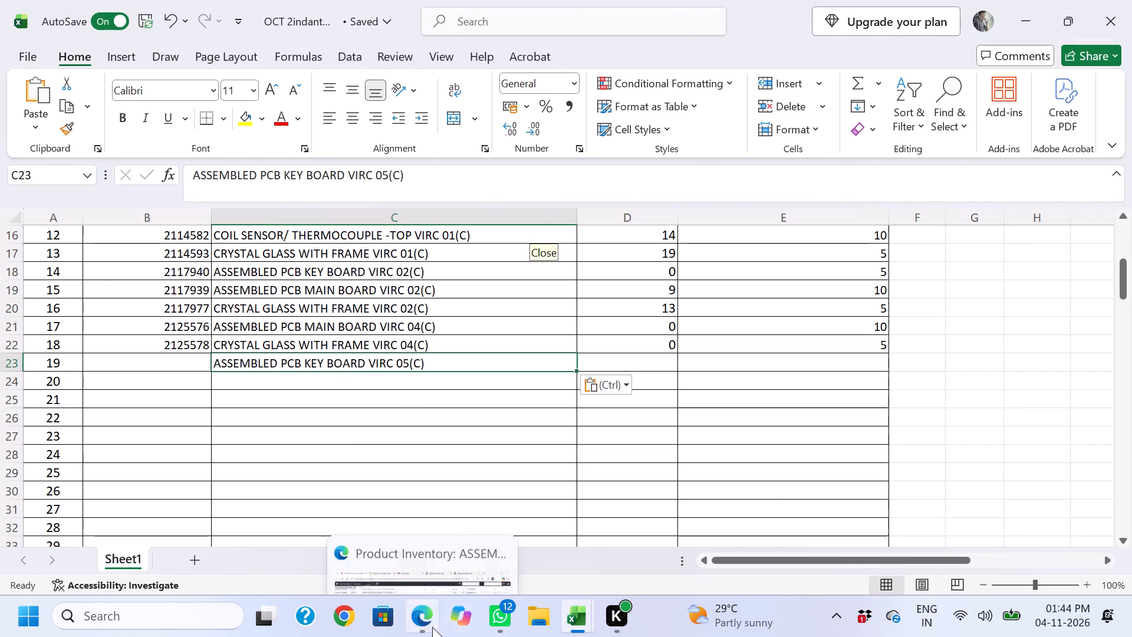
# Copy the VIRC 05 key board's material code 2126192 from the product inventory into cell B23 of the Excel indent sheet.
pyautogui.click(420, 539)
pyautogui.click(160, 347)
pyautogui.rightClick(160, 347)
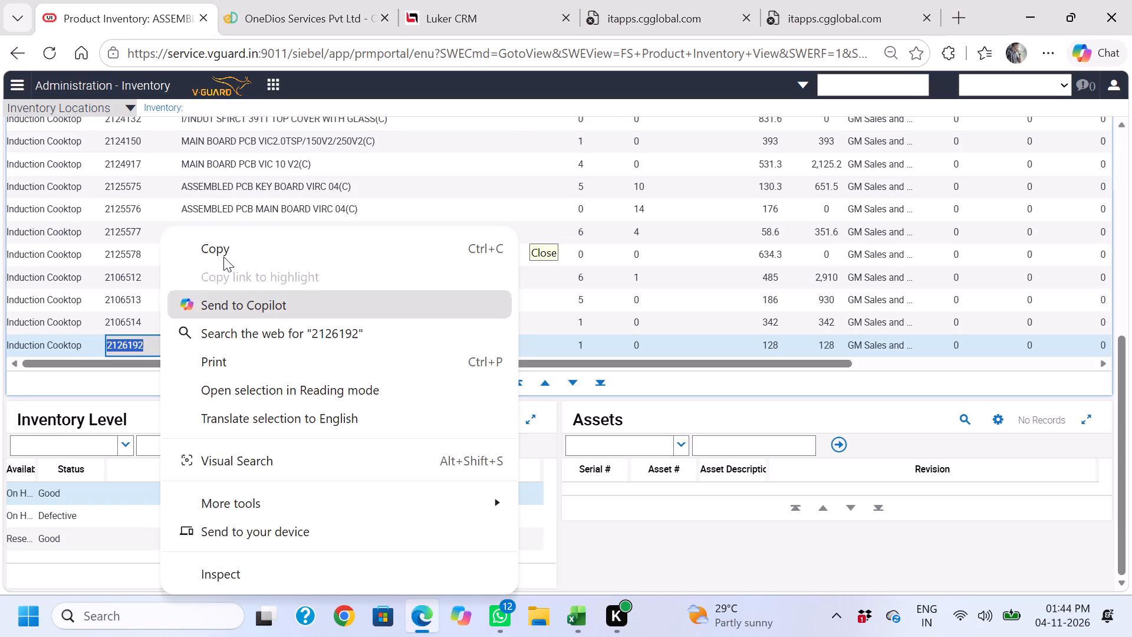
pyautogui.click(223, 257)
pyautogui.click(627, 514)
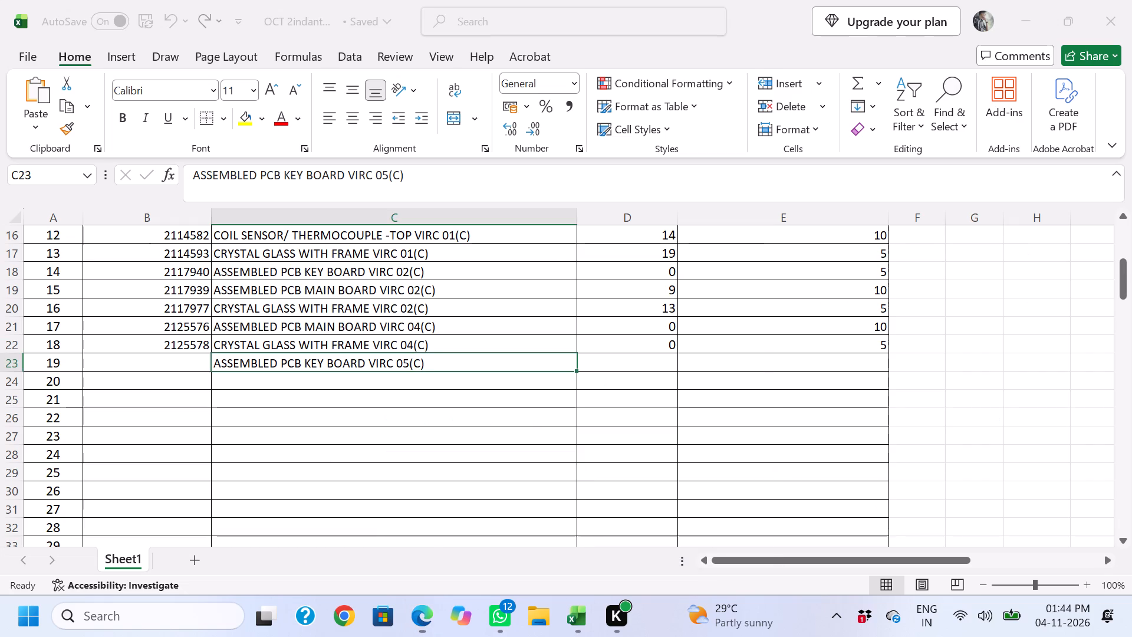
pyautogui.click(179, 363)
pyautogui.rightClick(179, 363)
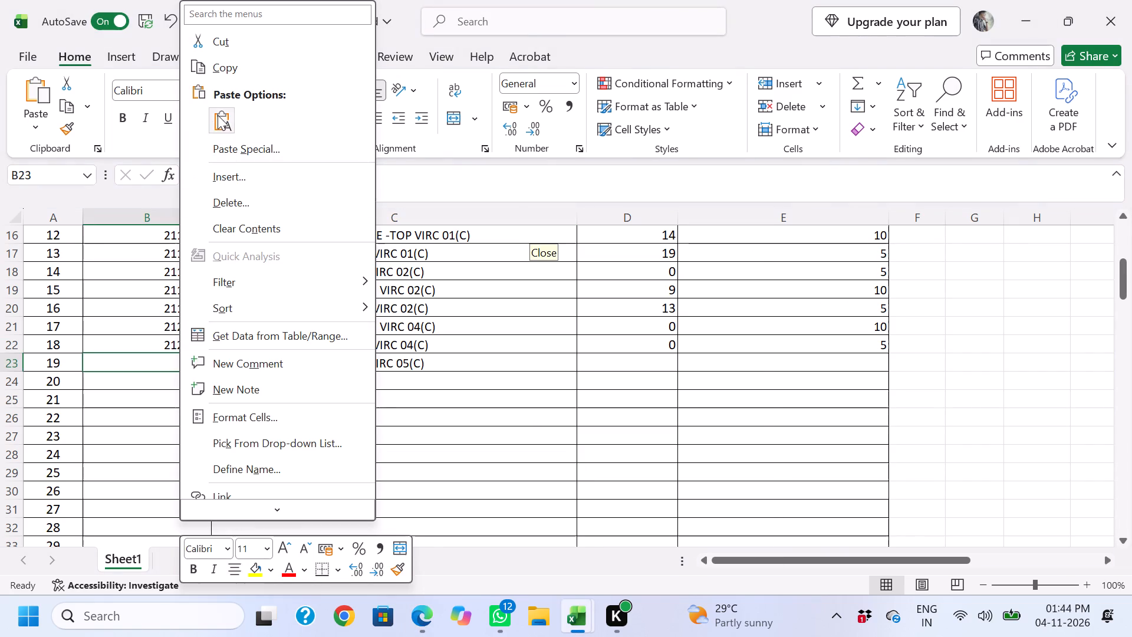
pyautogui.click(218, 115)
# Enter 1 in column D and 5 in column E for the VIRC 05 key board in row 23.
pyautogui.click(653, 363)
pyautogui.press('1')
pyautogui.press('Right')
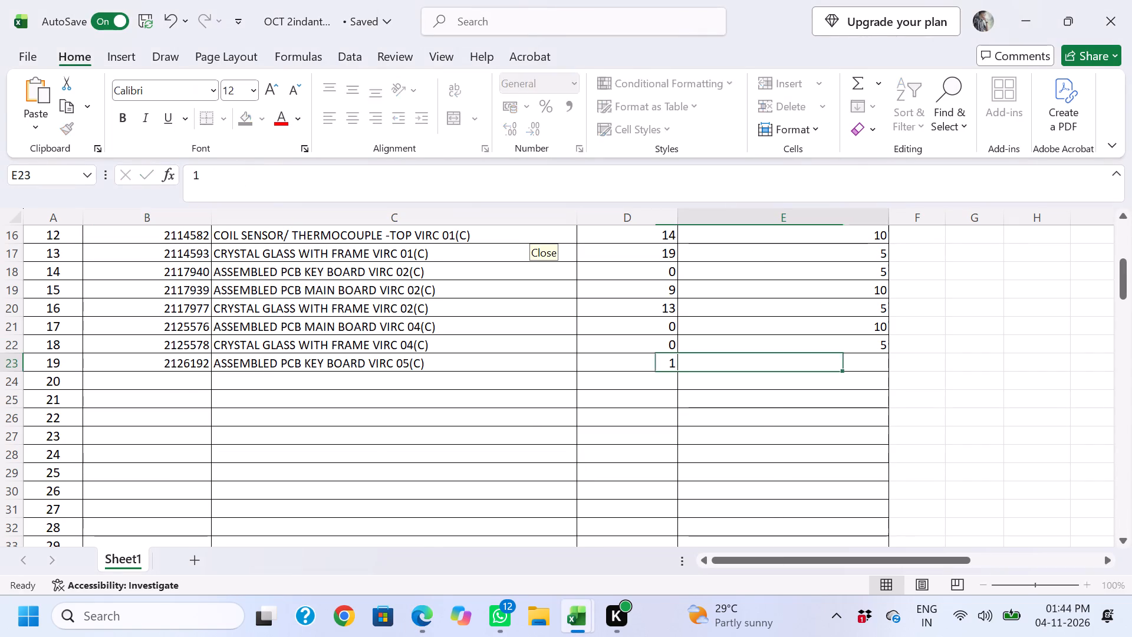
pyautogui.press('5')
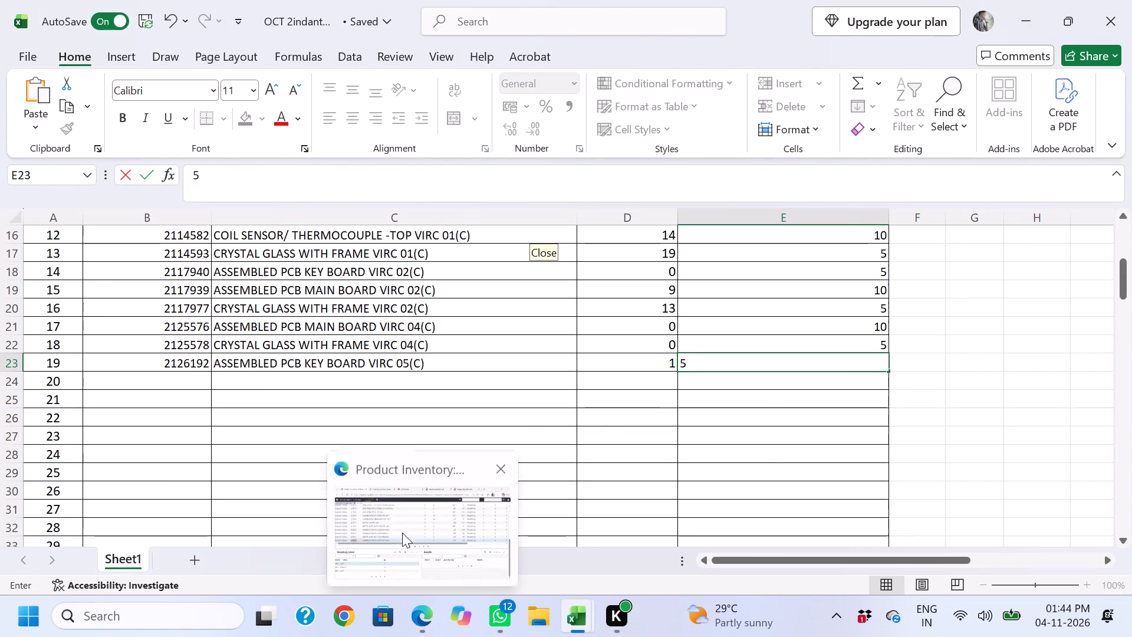
# Copy the model name ASSEMBLED PCB MAIN BOARD VIRC 05(C) from the next set of product inventory records into cell C24 of the indent sheet.
pyautogui.click(402, 533)
pyautogui.click(577, 378)
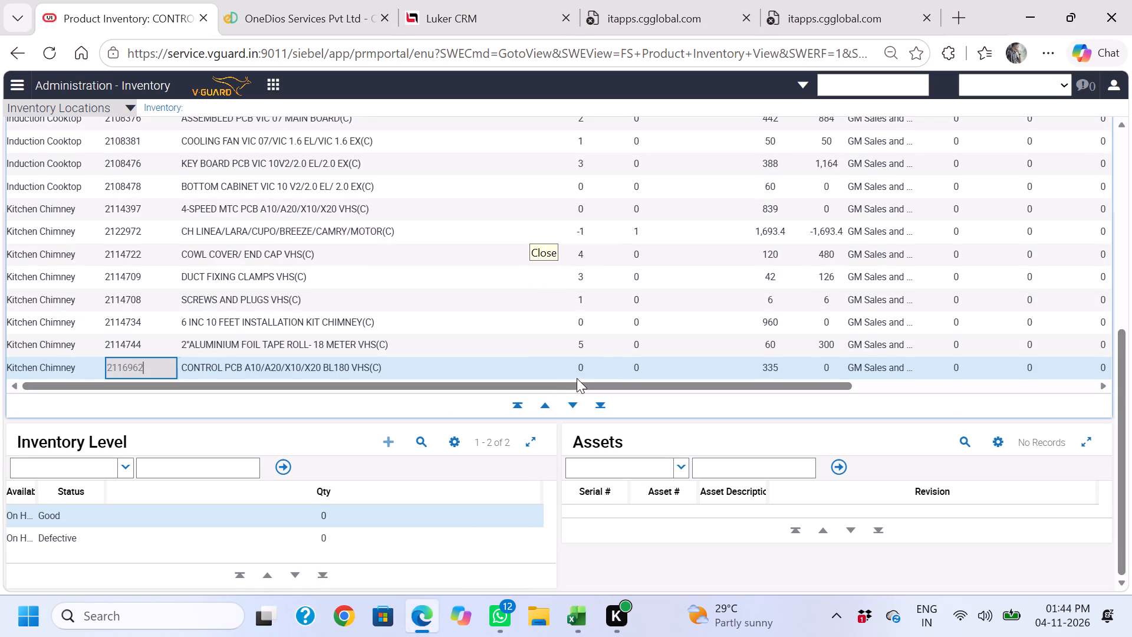
pyautogui.scroll(2, 577, 378)
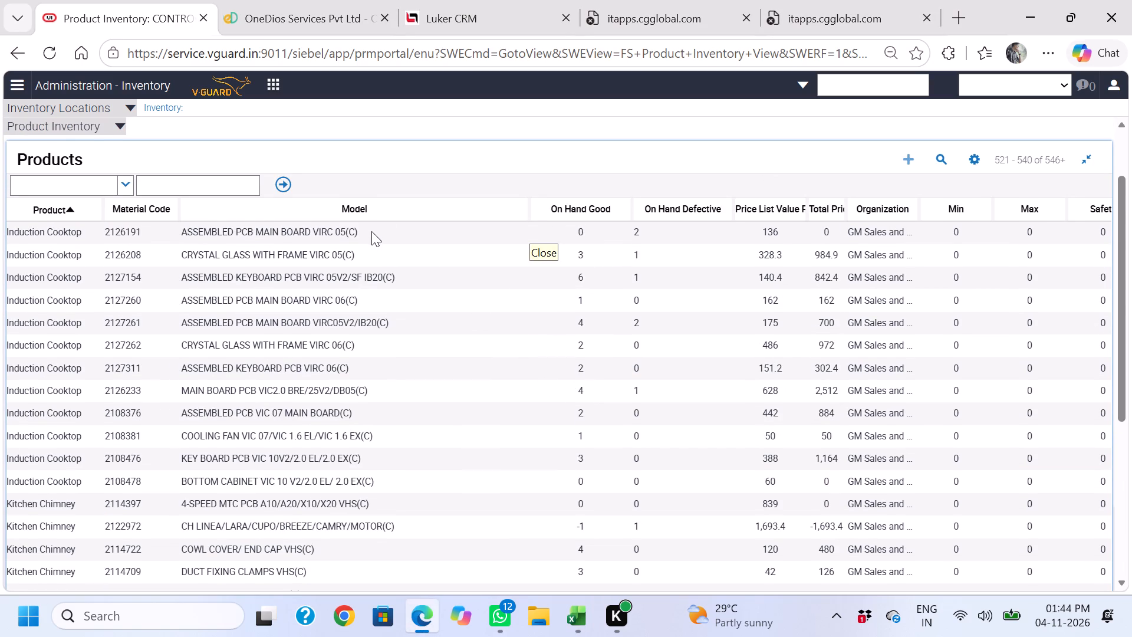
pyautogui.click(371, 231)
pyautogui.moveTo(371, 231); pyautogui.dragTo(122, 224)
pyautogui.click(251, 228)
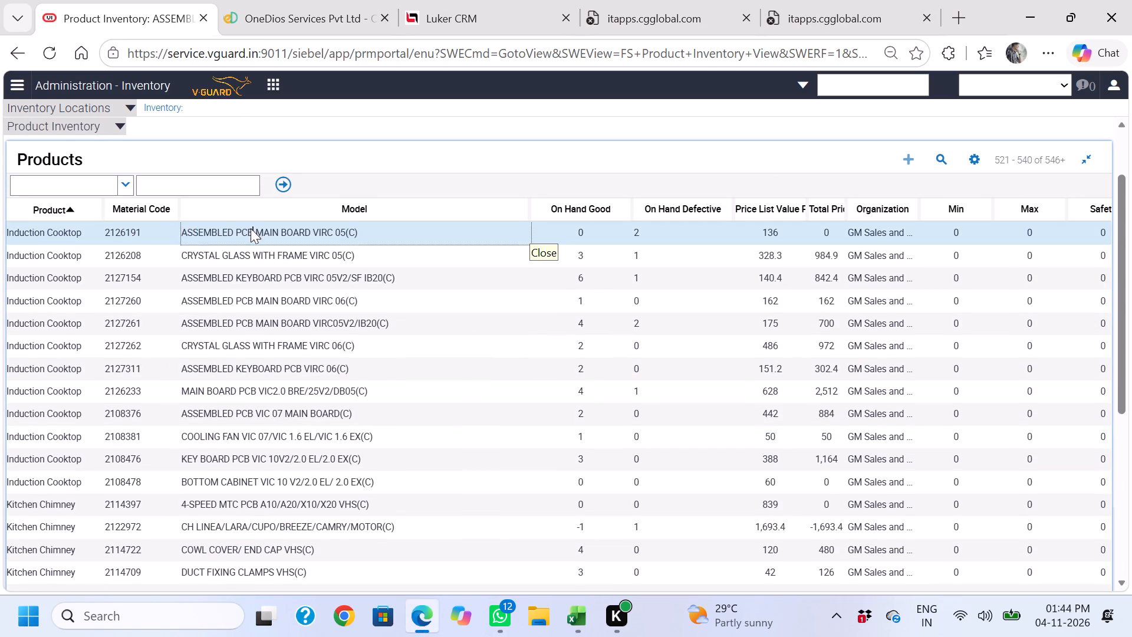
pyautogui.rightClick(250, 229)
pyautogui.click(279, 248)
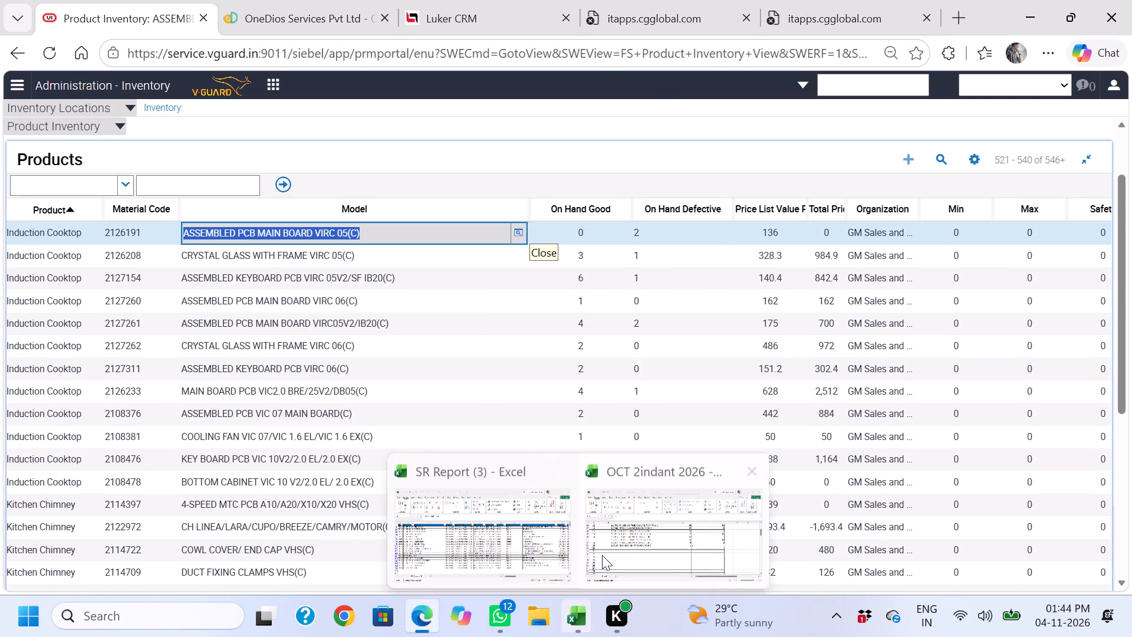
pyautogui.click(608, 543)
pyautogui.click(262, 374)
pyautogui.rightClick(262, 374)
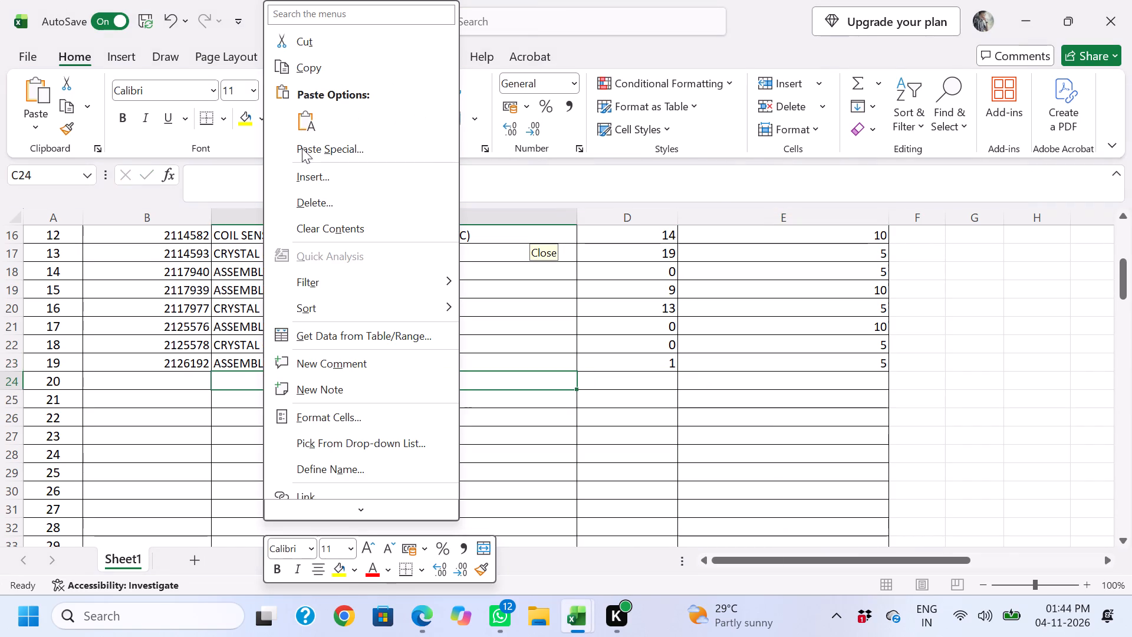
pyautogui.click(305, 118)
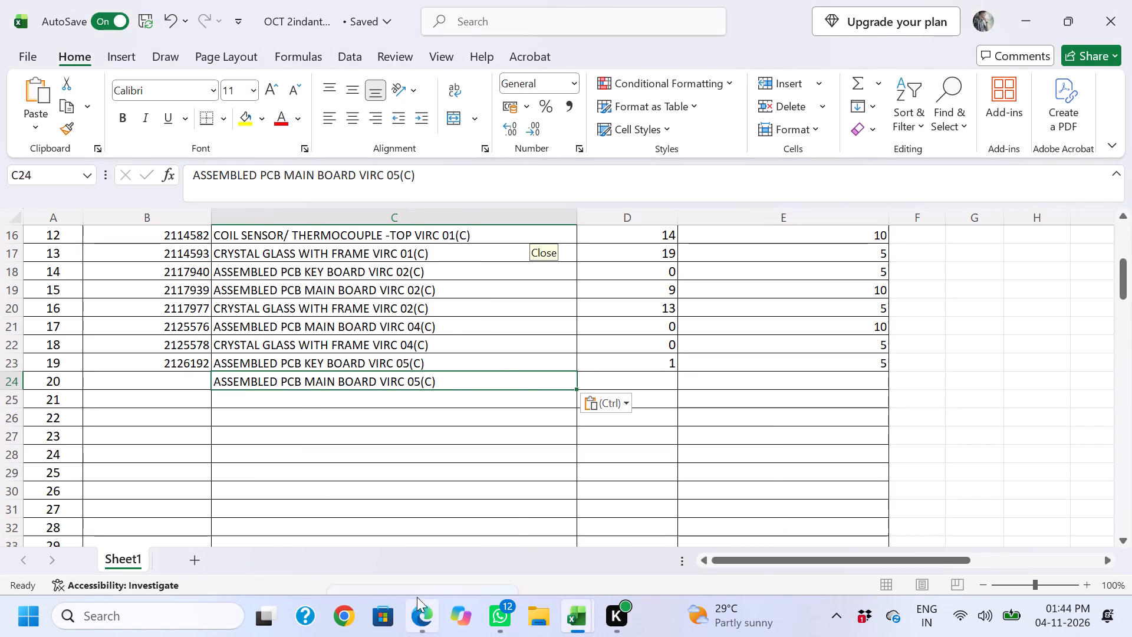
# Copy the VIRC 05 main board's material code 2126191 from the product inventory into cell B24 of the Excel indent sheet.
pyautogui.click(426, 510)
pyautogui.click(112, 239)
pyautogui.rightClick(111, 241)
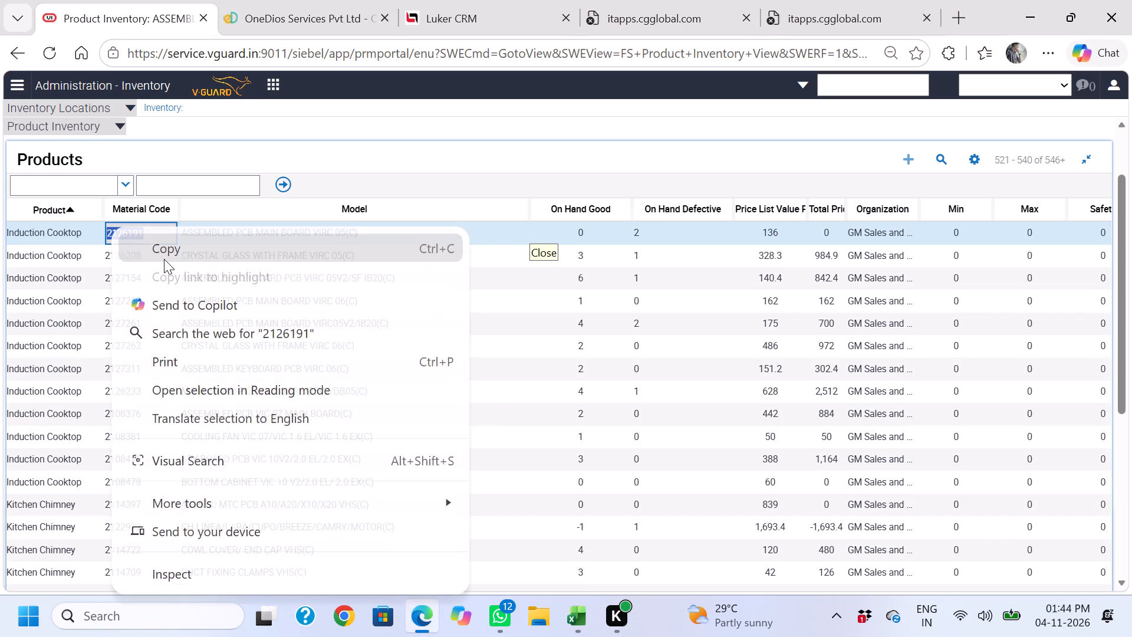
pyautogui.click(164, 259)
pyautogui.click(630, 543)
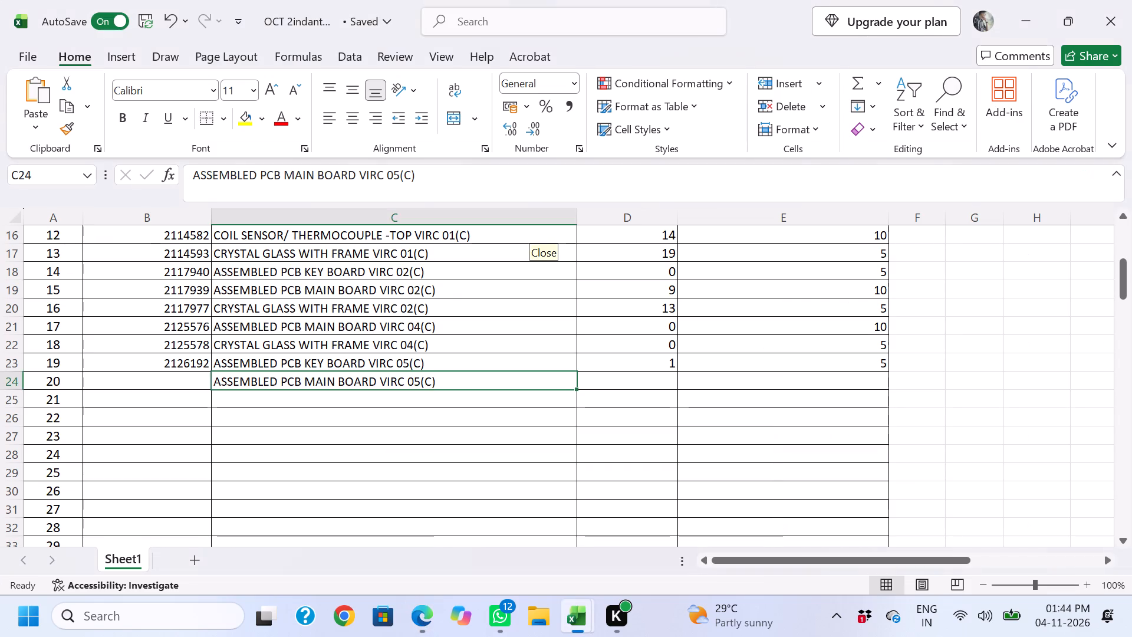
pyautogui.click(199, 377)
pyautogui.rightClick(199, 377)
pyautogui.click(236, 126)
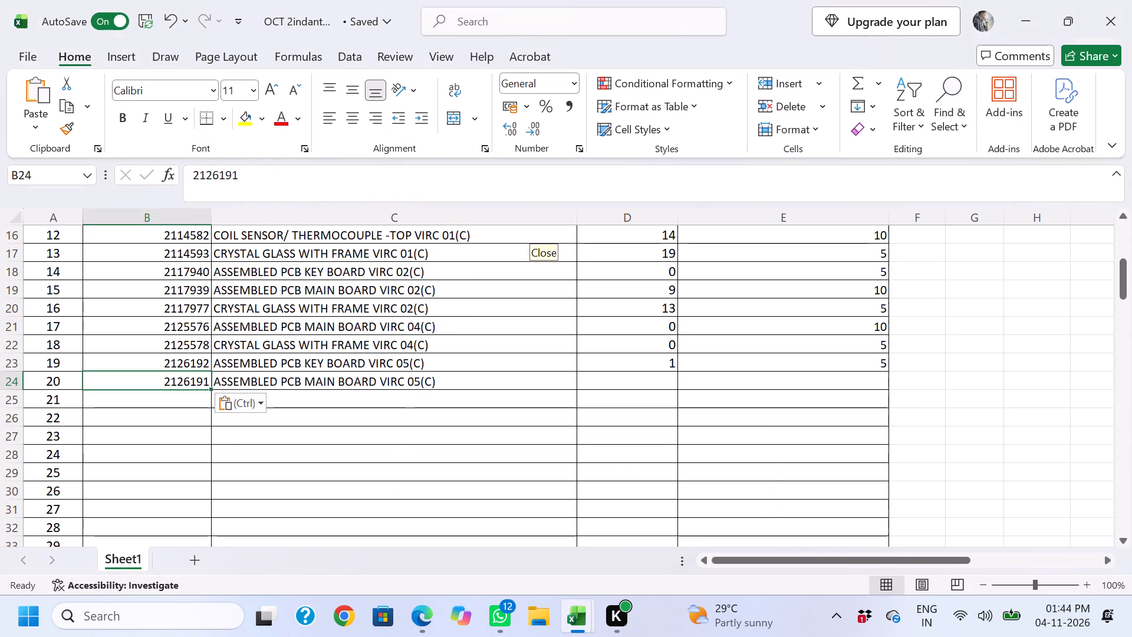
# Enter 0 in column D and 10 in column E for the VIRC 05 main board in row 24.
pyautogui.click(643, 392)
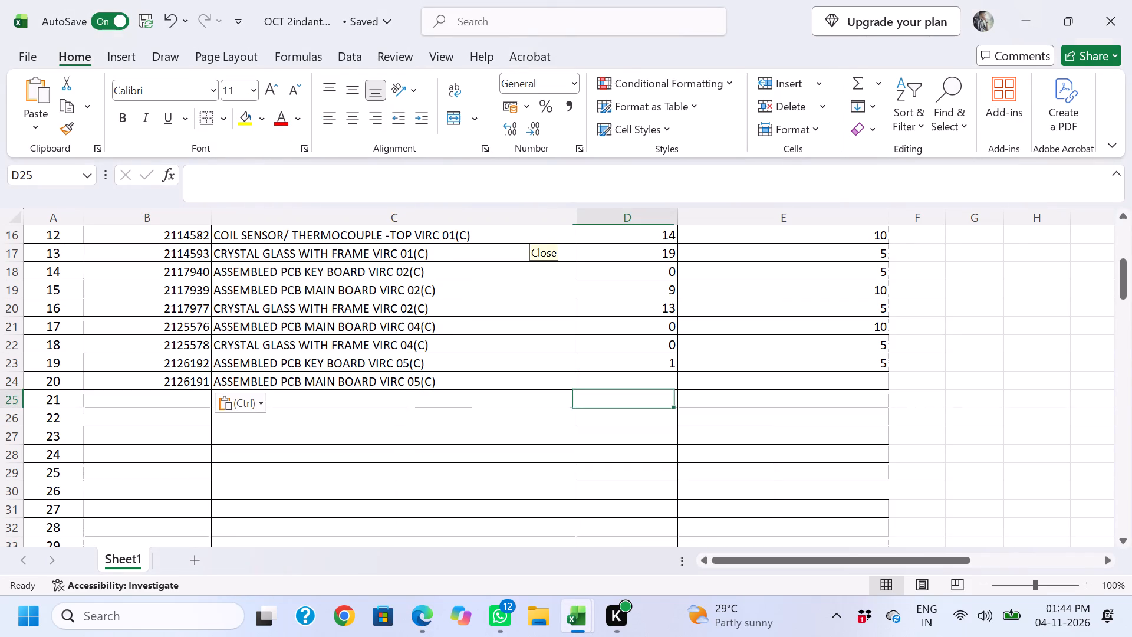
pyautogui.click(643, 377)
pyautogui.press('0')
pyautogui.press('Right')
pyautogui.write('54')
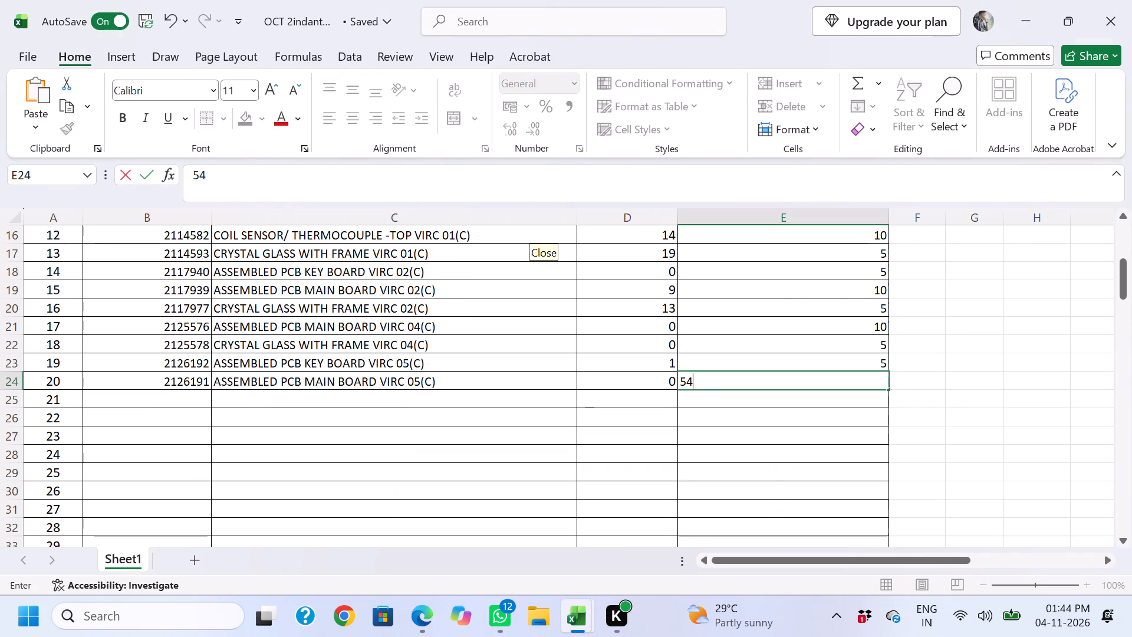
pyautogui.press('BackSpace')
pyautogui.press('BackSpace')
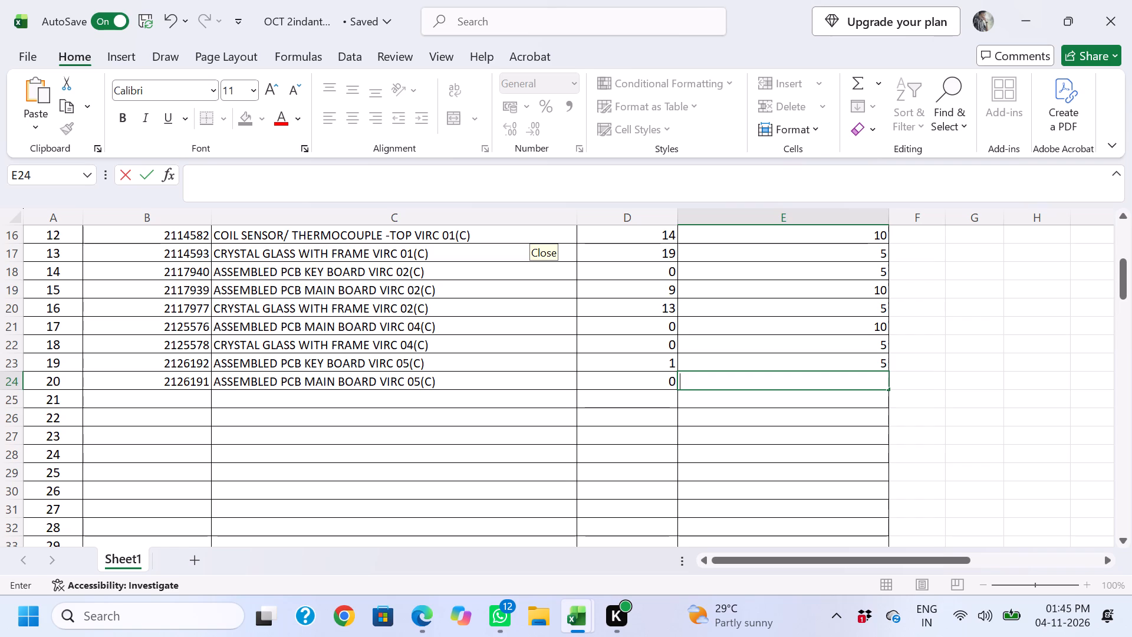
pyautogui.write('10')
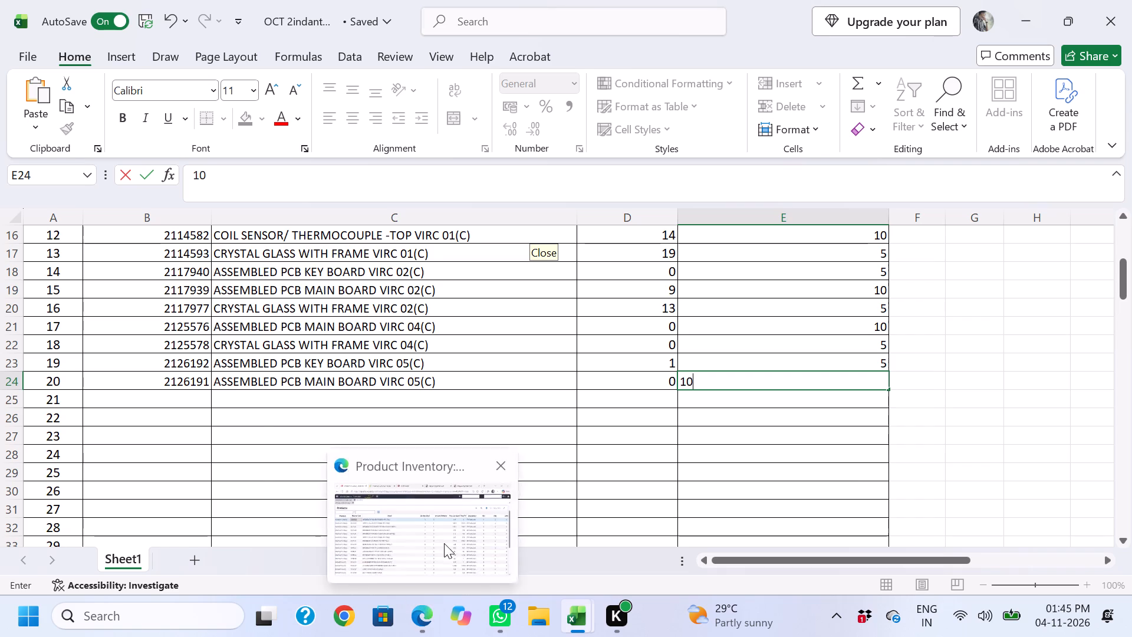
# Copy the model name CRYSTAL GLASS WITH FRAME VIRC 05(C) from the product inventory into cell C25 of the Excel indent sheet.
pyautogui.click(444, 543)
pyautogui.click(417, 254)
pyautogui.moveTo(415, 251); pyautogui.dragTo(397, 251)
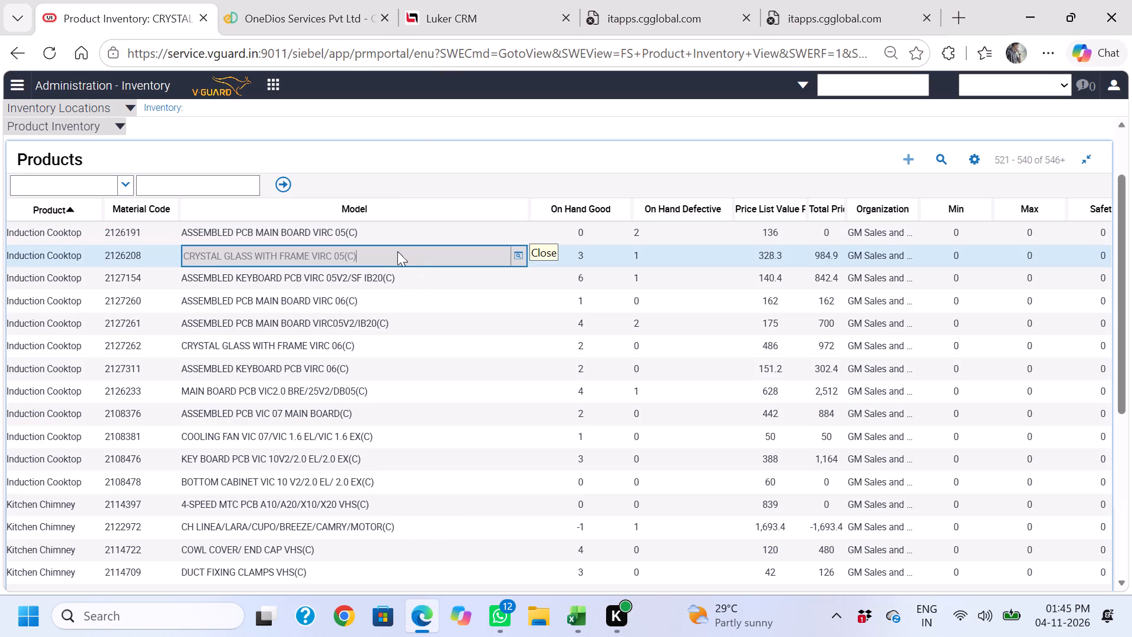
pyautogui.moveTo(397, 251); pyautogui.dragTo(141, 268)
pyautogui.click(167, 213)
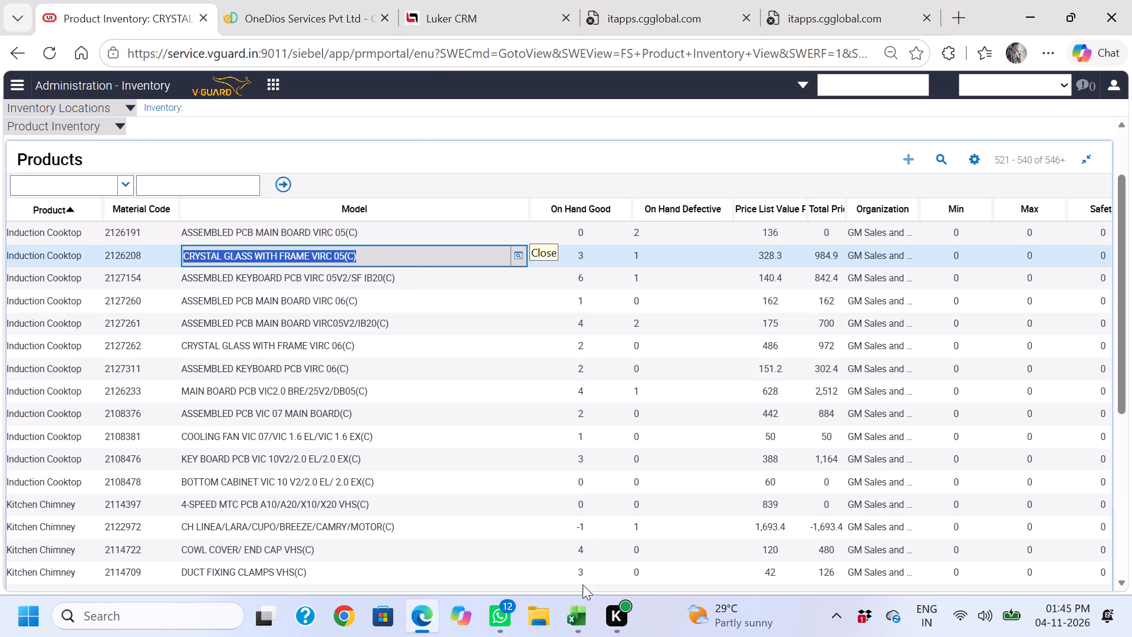
pyautogui.click(633, 546)
pyautogui.click(371, 400)
pyautogui.rightClick(371, 400)
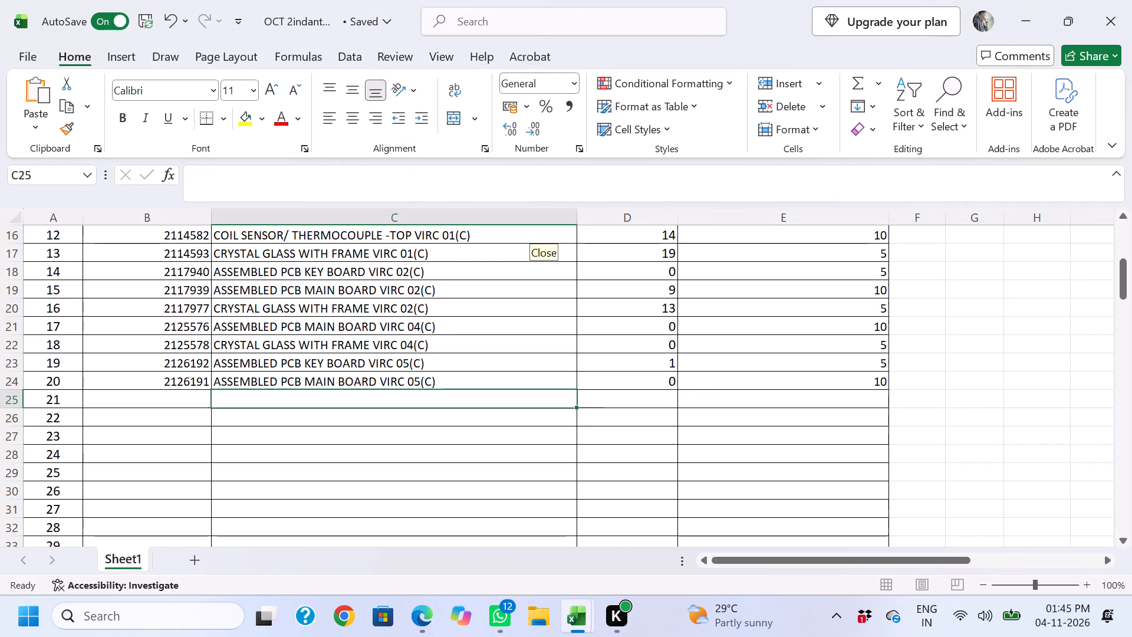
pyautogui.click(414, 127)
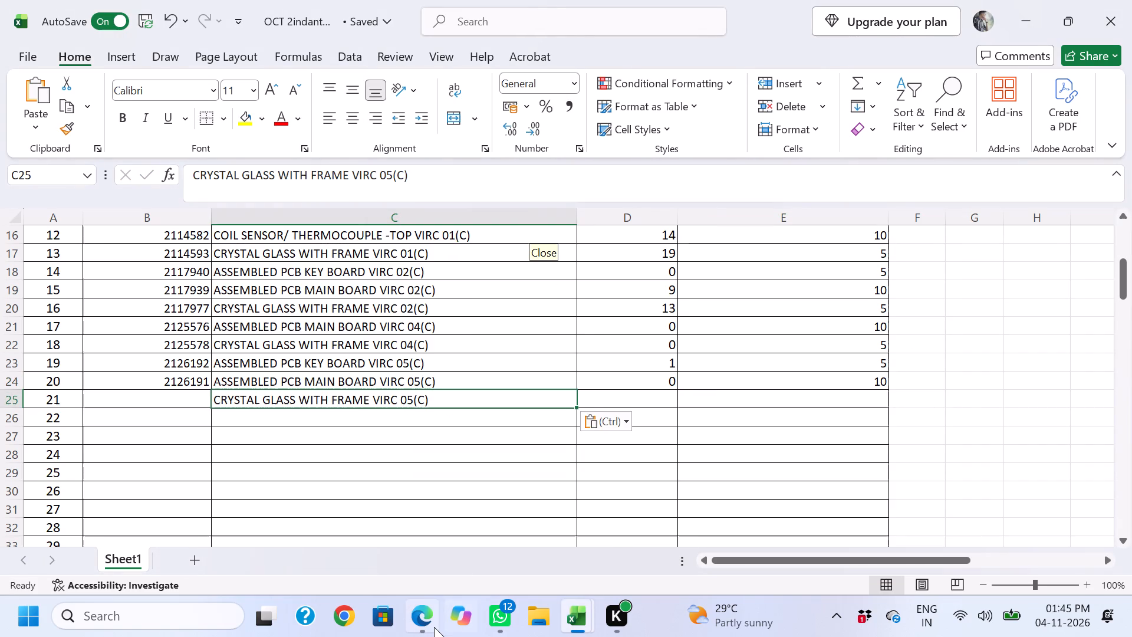
# Copy the VIRC 05 crystal glass's material code 2126208 from the product inventory into cell B25 of the Excel indent sheet.
pyautogui.click(416, 528)
pyautogui.click(147, 248)
pyautogui.rightClick(147, 248)
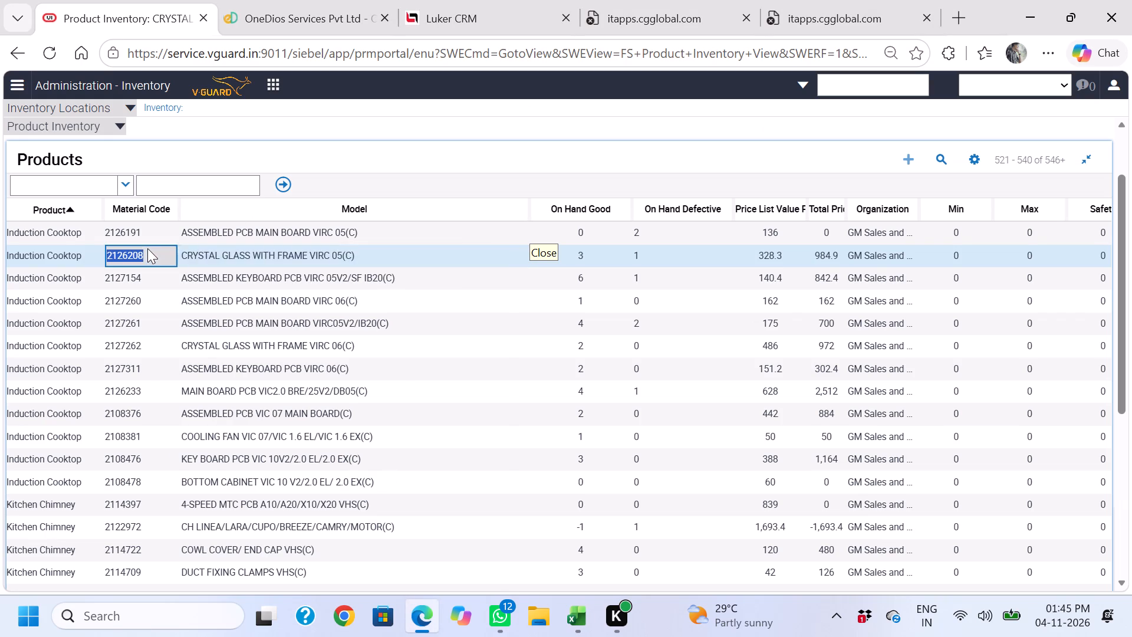
pyautogui.click(187, 262)
pyautogui.rightClick(147, 252)
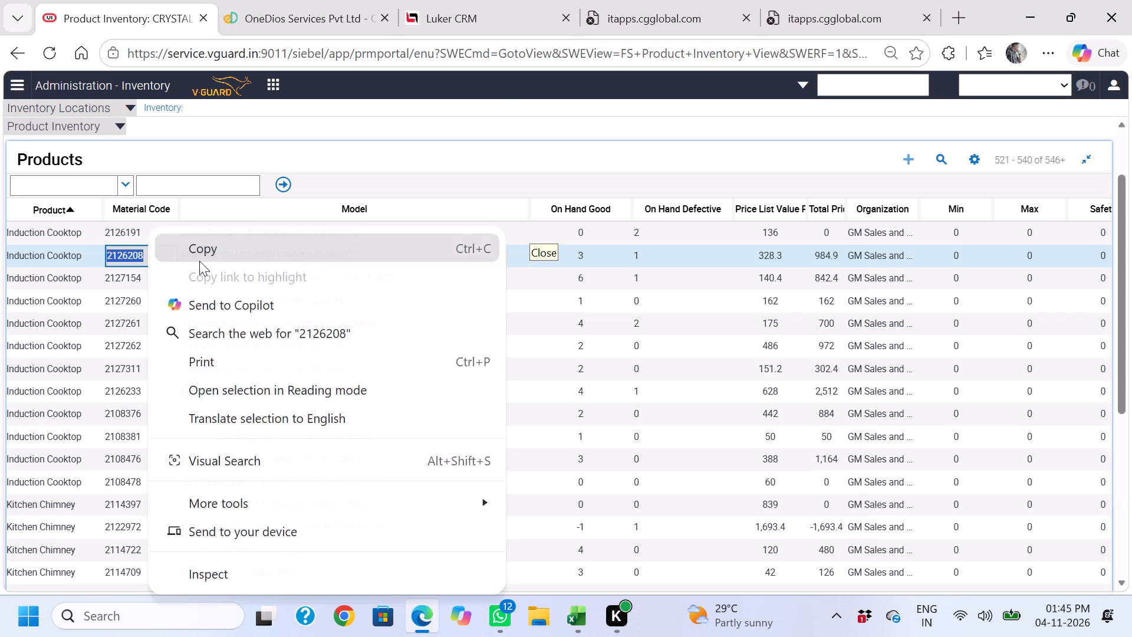
pyautogui.click(199, 261)
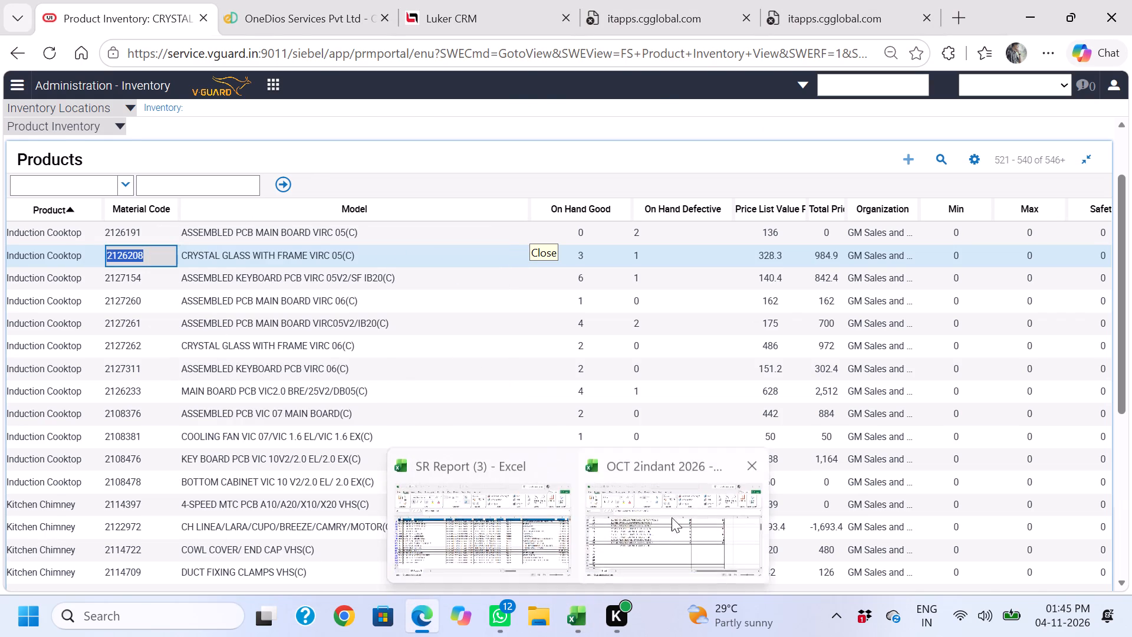
pyautogui.moveTo(673, 517); pyautogui.dragTo(666, 515)
pyautogui.rightClick(191, 396)
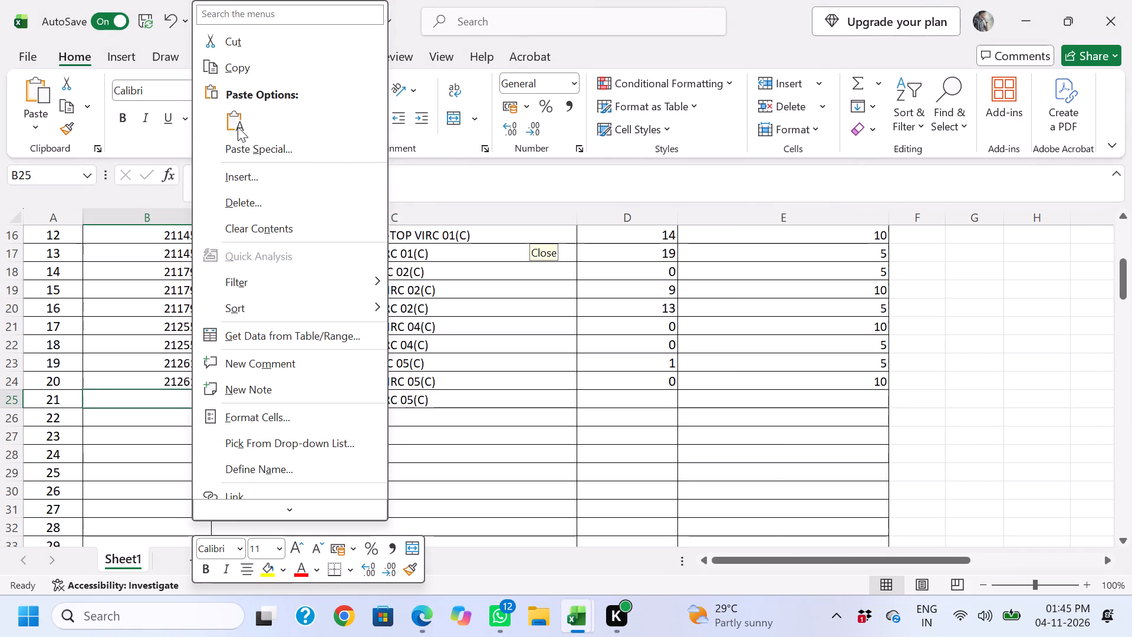
pyautogui.click(238, 124)
# Enter 3 in column D and 2 in column E for the VIRC 05 crystal glass in row 25.
pyautogui.click(635, 398)
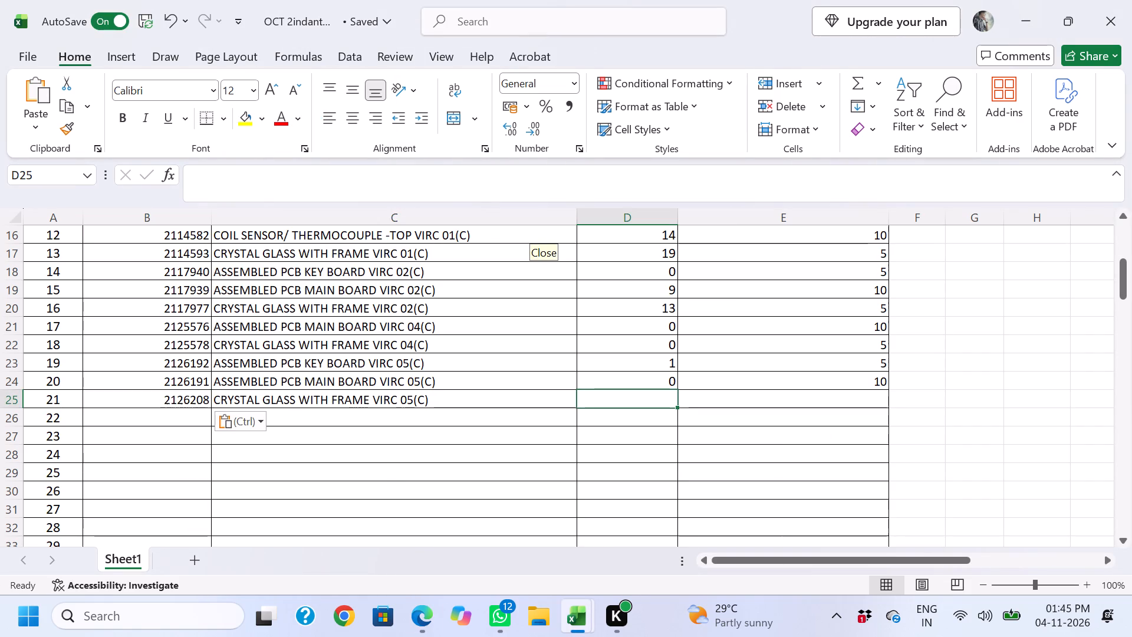
pyautogui.press('3')
pyautogui.press('Right')
pyautogui.press('2')
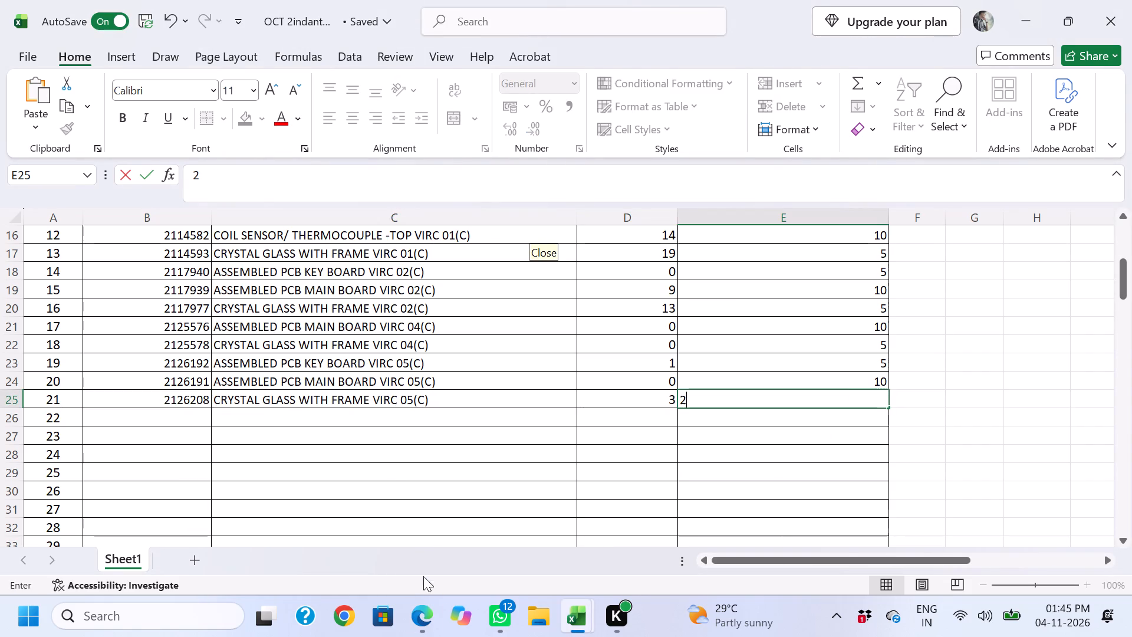
# Copy the model name ASSEMBLED PCB VIC 07 MAIN BOARD(C) from the product inventory into cell C26 of the Excel indent sheet.
pyautogui.click(405, 540)
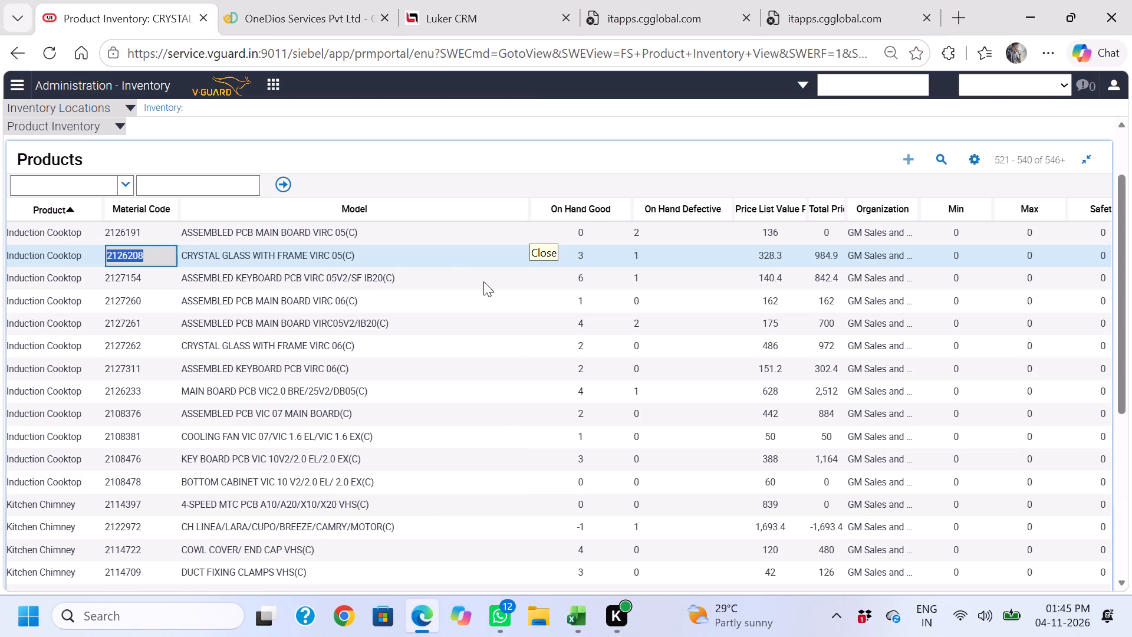
pyautogui.click(446, 271)
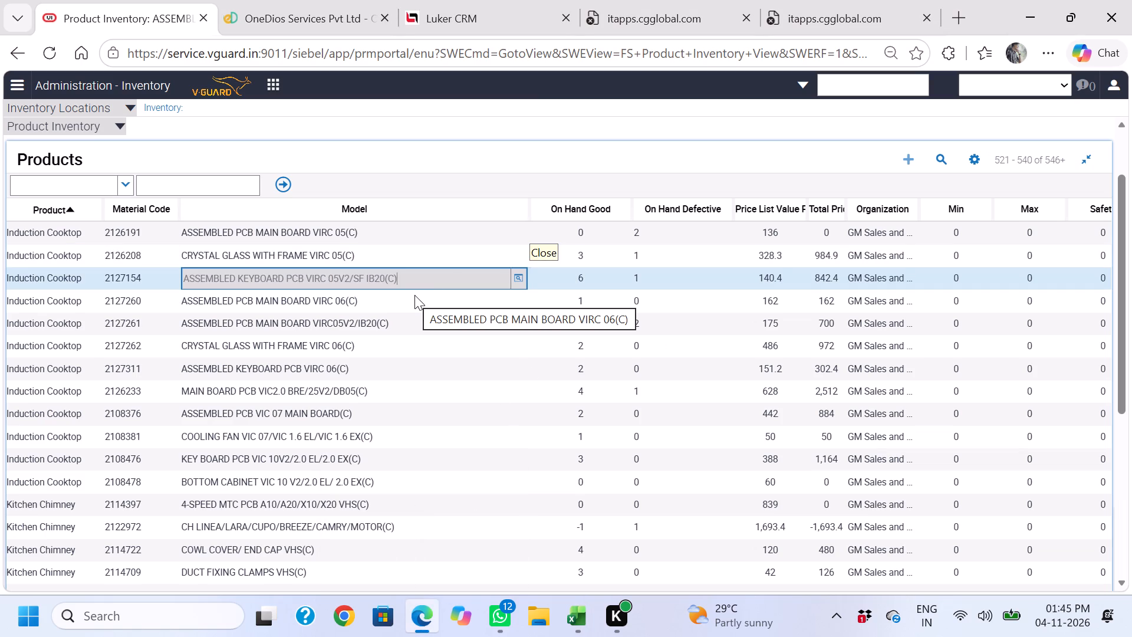
pyautogui.click(407, 314)
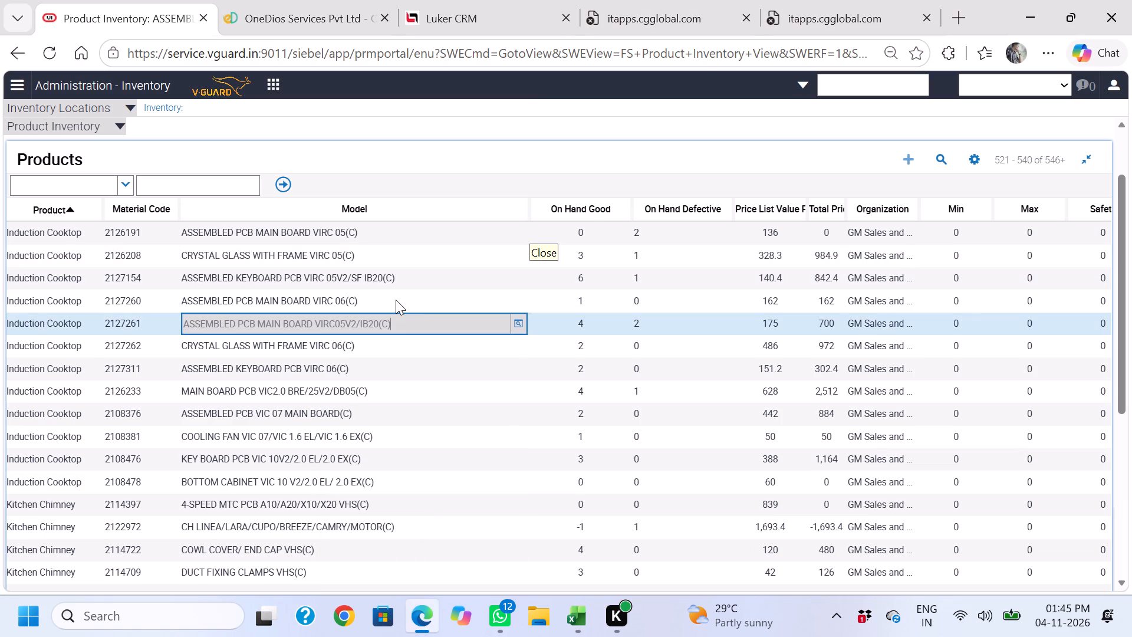
pyautogui.click(396, 300)
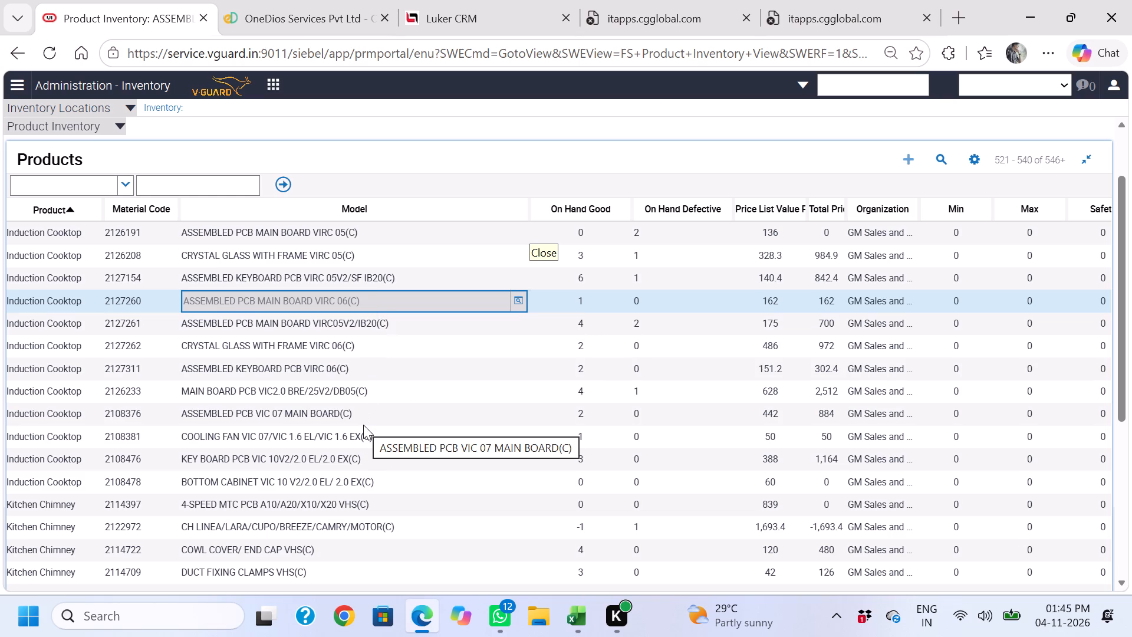
pyautogui.scroll(-1, 363, 425)
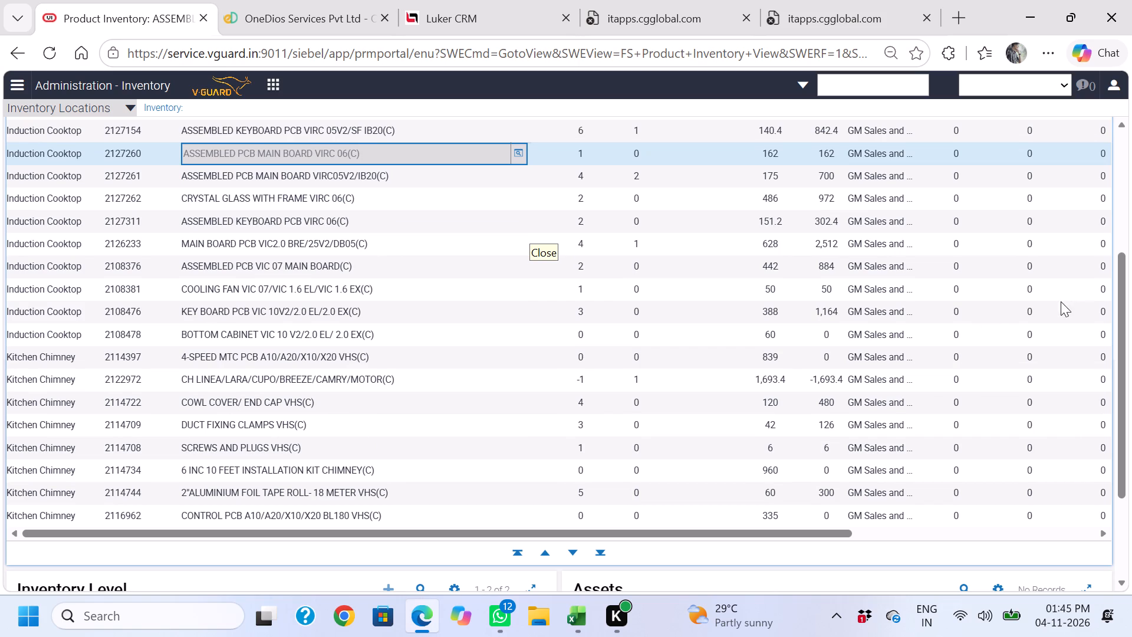
pyautogui.click(333, 257)
pyautogui.moveTo(372, 267); pyautogui.dragTo(88, 324)
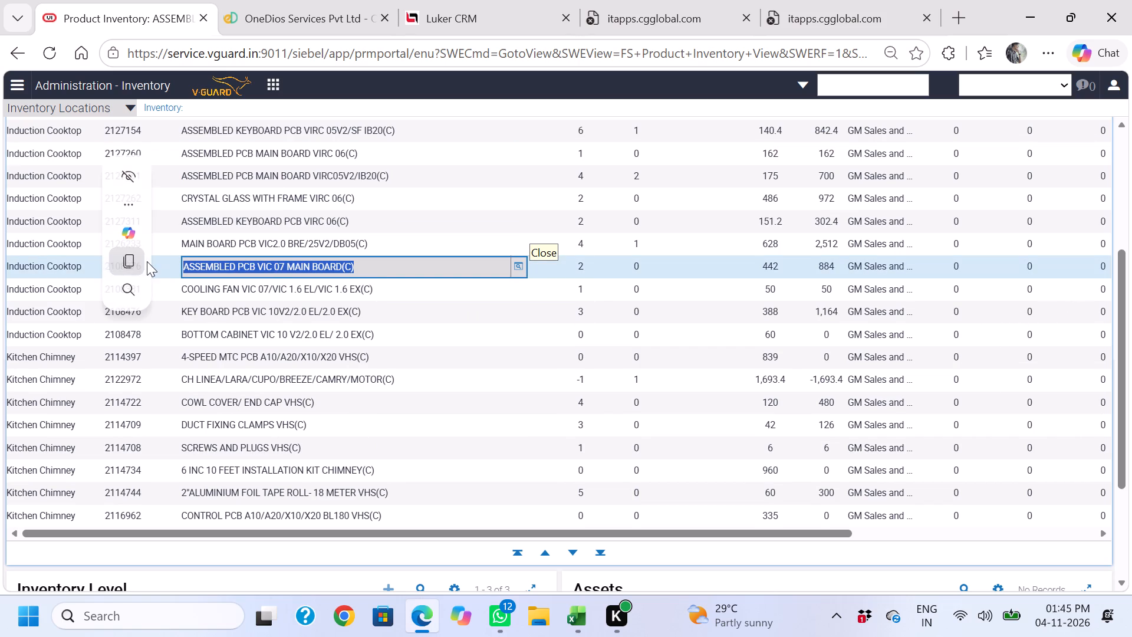
pyautogui.click(147, 261)
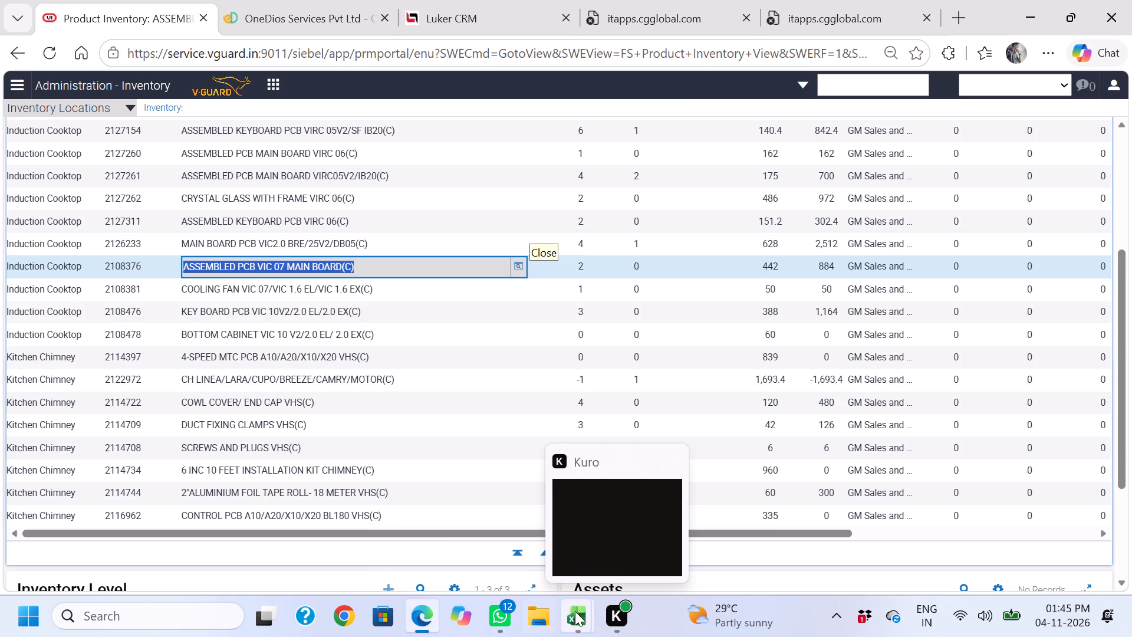
pyautogui.click(636, 542)
pyautogui.click(338, 422)
pyautogui.rightClick(337, 421)
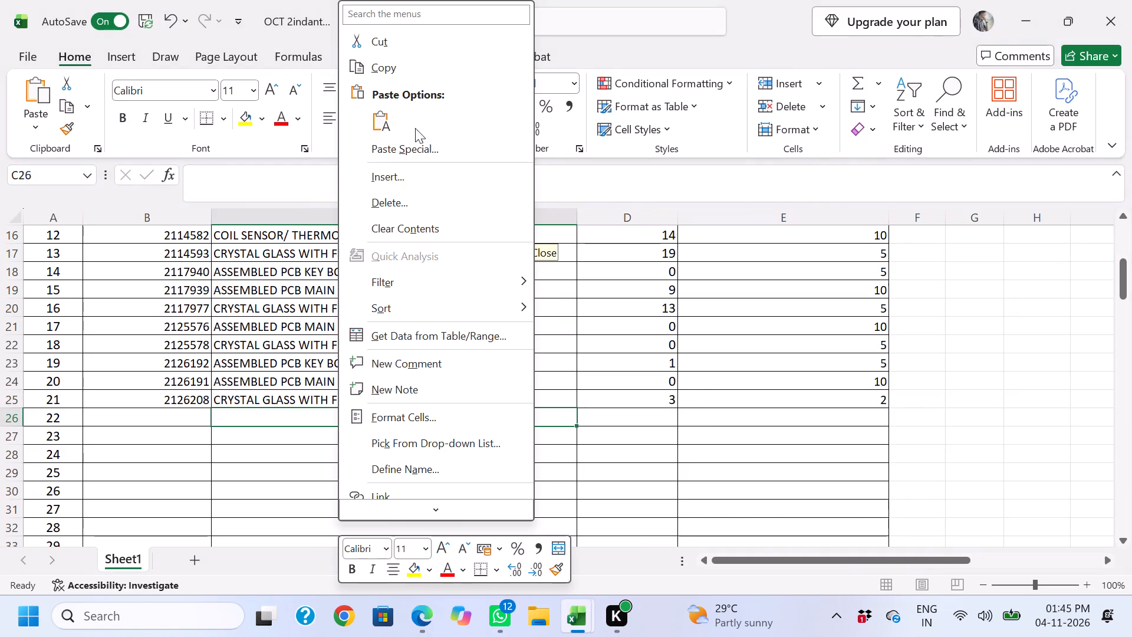
pyautogui.click(385, 117)
# Copy the VIC 07 main board's material code 2108376 from the product inventory into cell B26 of the Excel indent sheet.
pyautogui.click(455, 496)
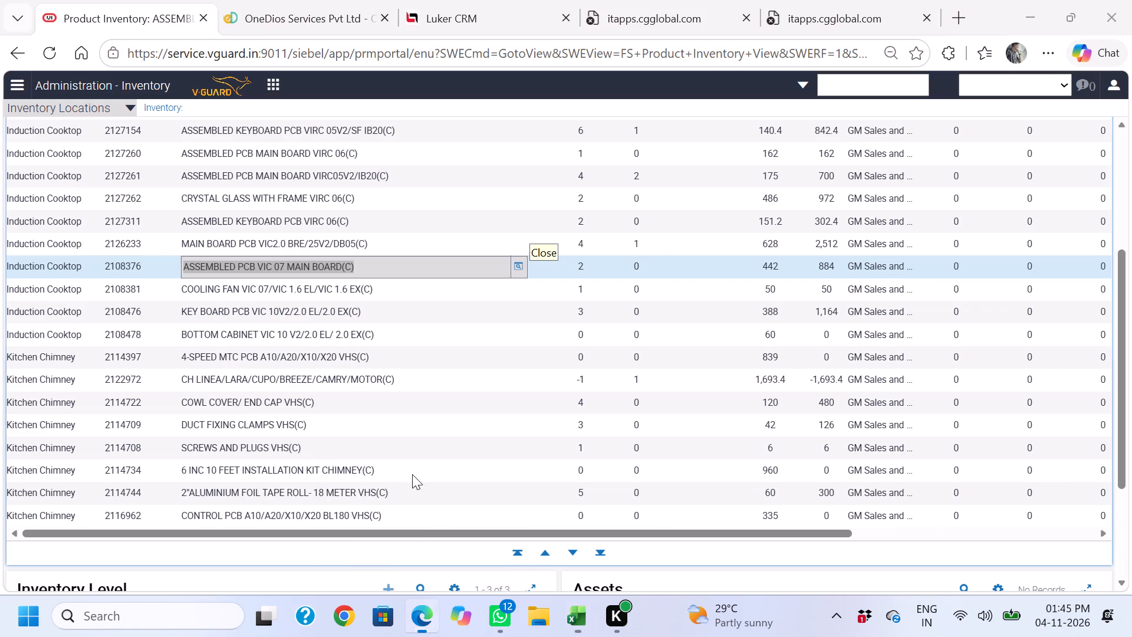
pyautogui.click(120, 270)
pyautogui.rightClick(120, 270)
pyautogui.click(198, 261)
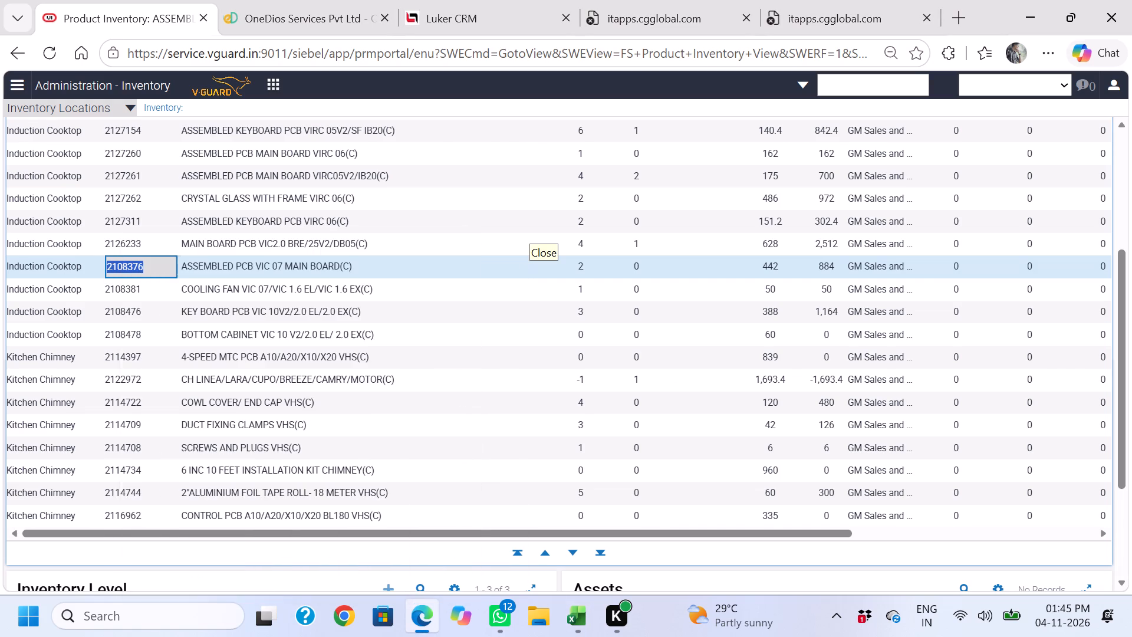
pyautogui.click(647, 521)
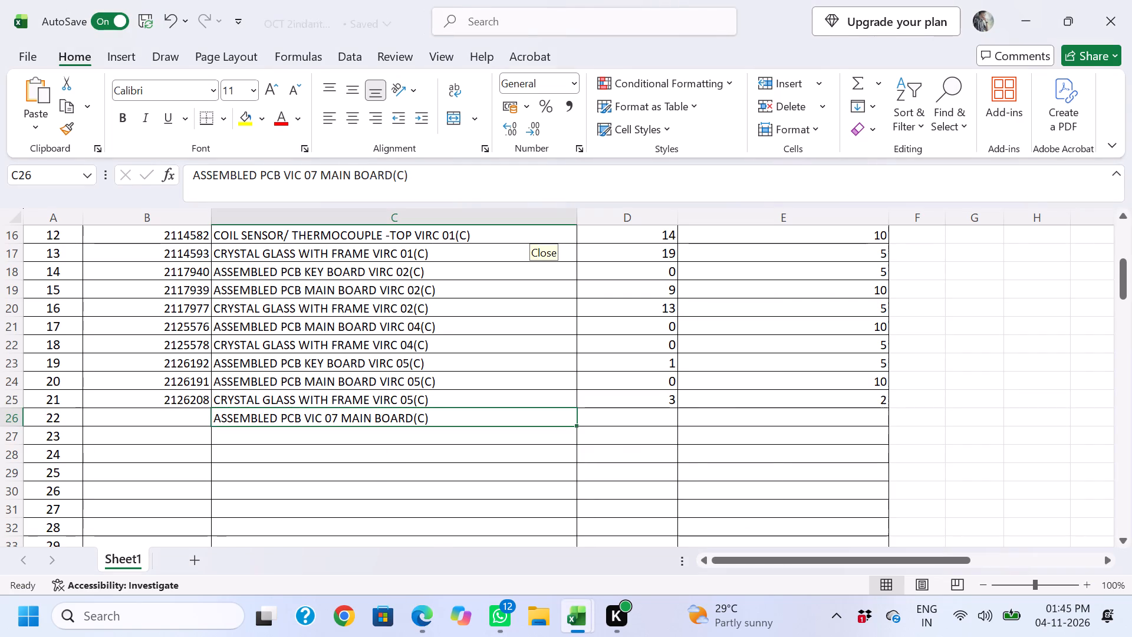
pyautogui.rightClick(193, 416)
pyautogui.click(249, 120)
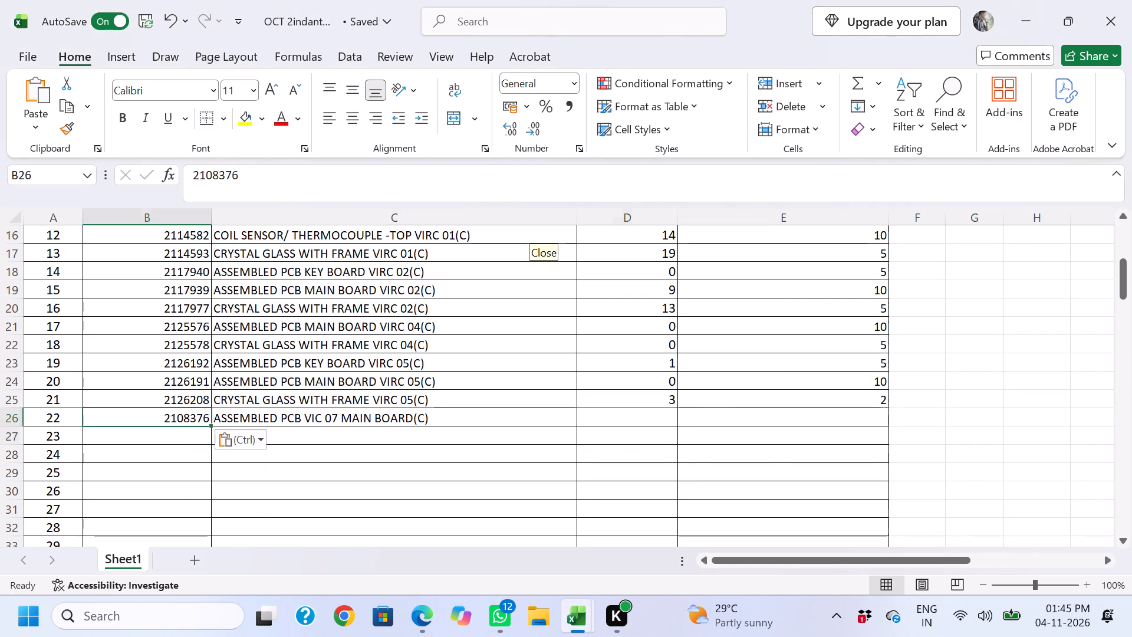
# Enter 2 in column D and 5 in column E for the VIC 07 main board in row 26.
pyautogui.click(623, 433)
pyautogui.click(640, 411)
pyautogui.write('205')
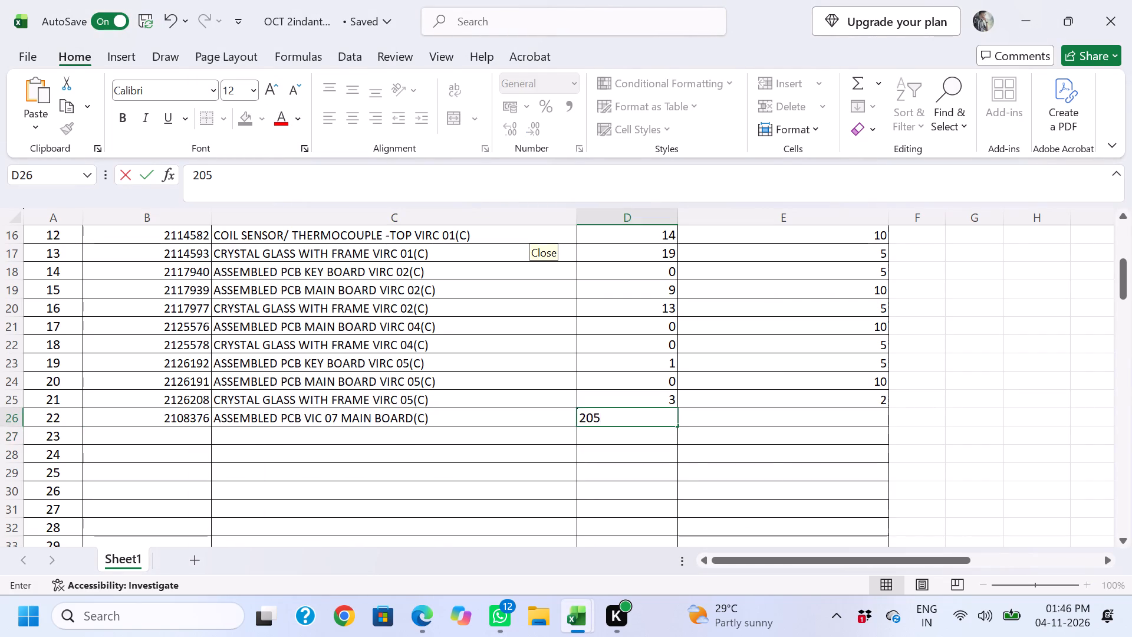
pyautogui.press('BackSpace')
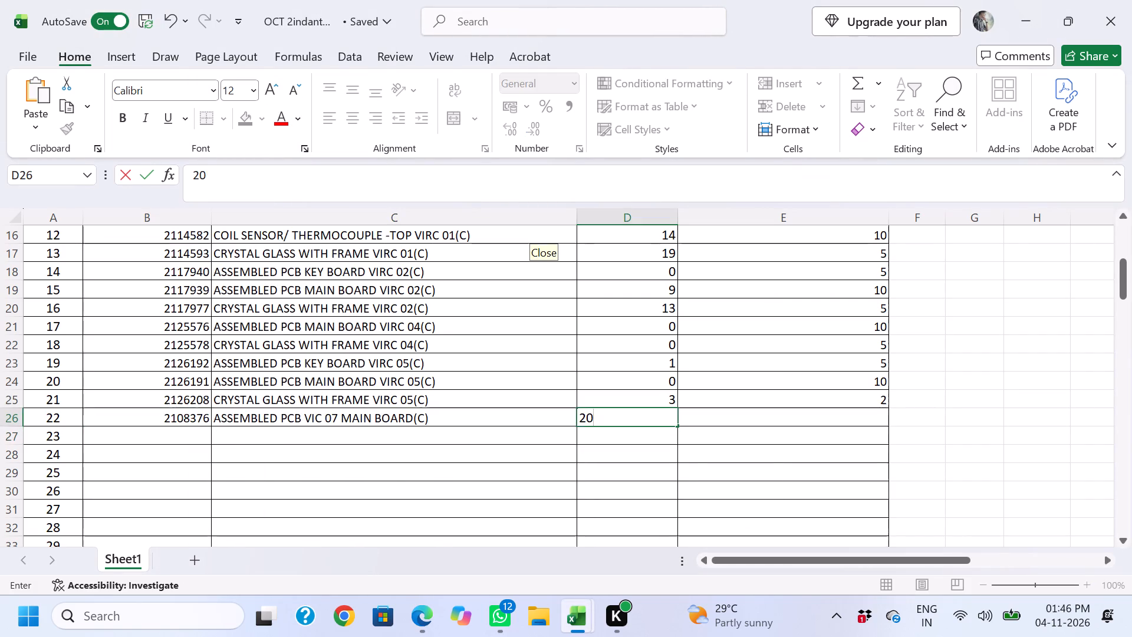
pyautogui.press('BackSpace')
pyautogui.press('Right')
pyautogui.press('5')
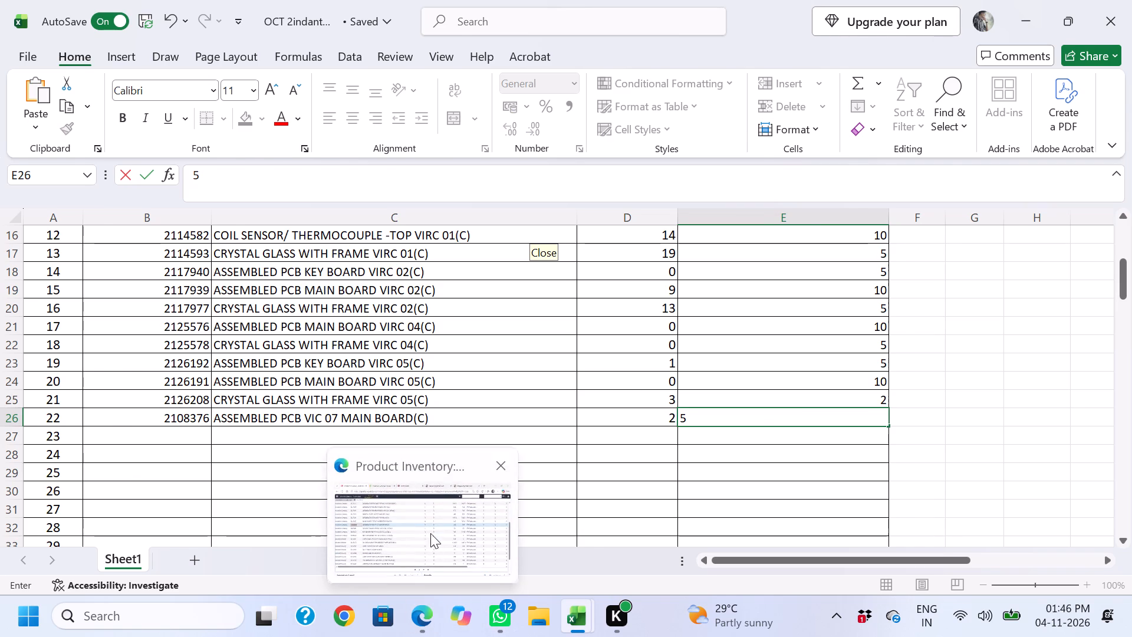
# Review the preceding product inventory pages back to the first induction cooktop parts, checking on-hand stock for more spares to indent.
pyautogui.click(432, 525)
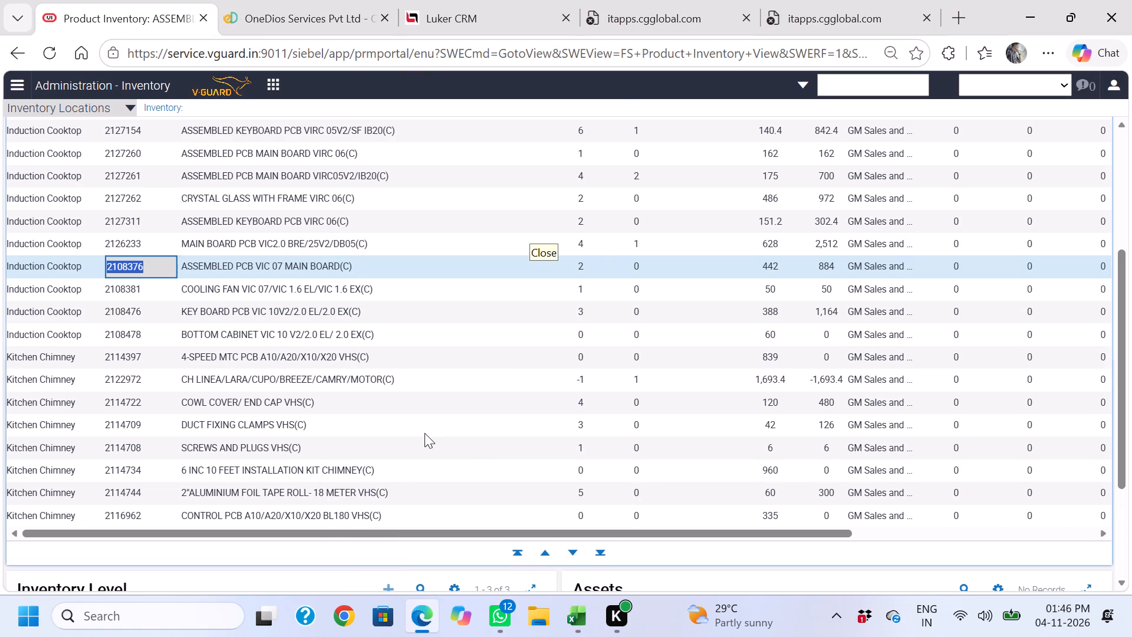
pyautogui.scroll(1, 424, 433)
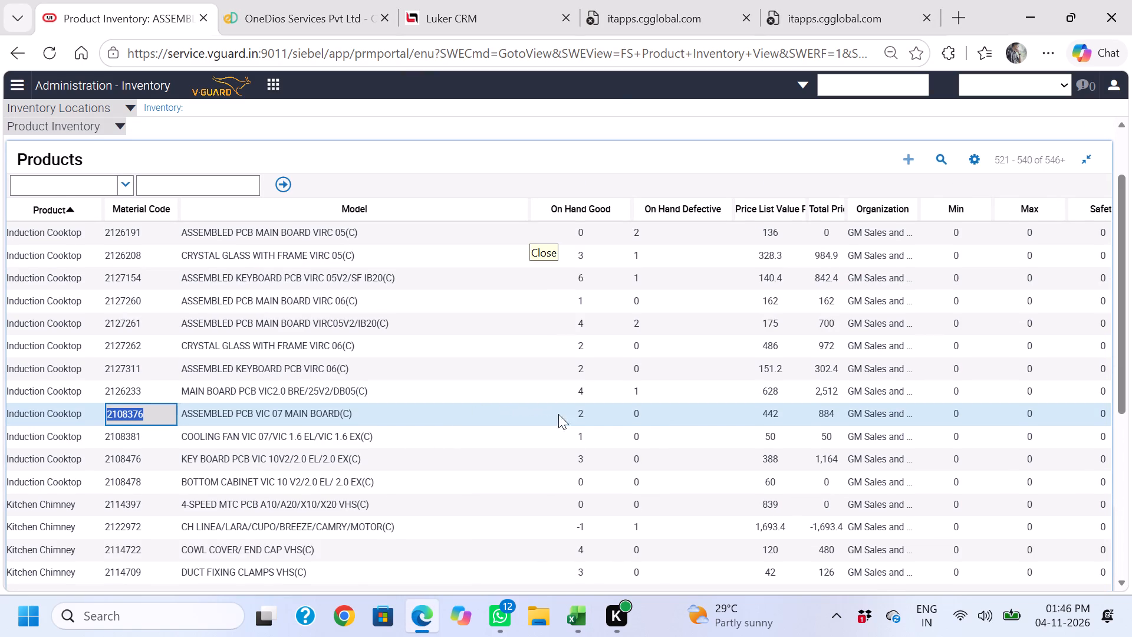
pyautogui.scroll(-1, 547, 557)
pyautogui.click(549, 548)
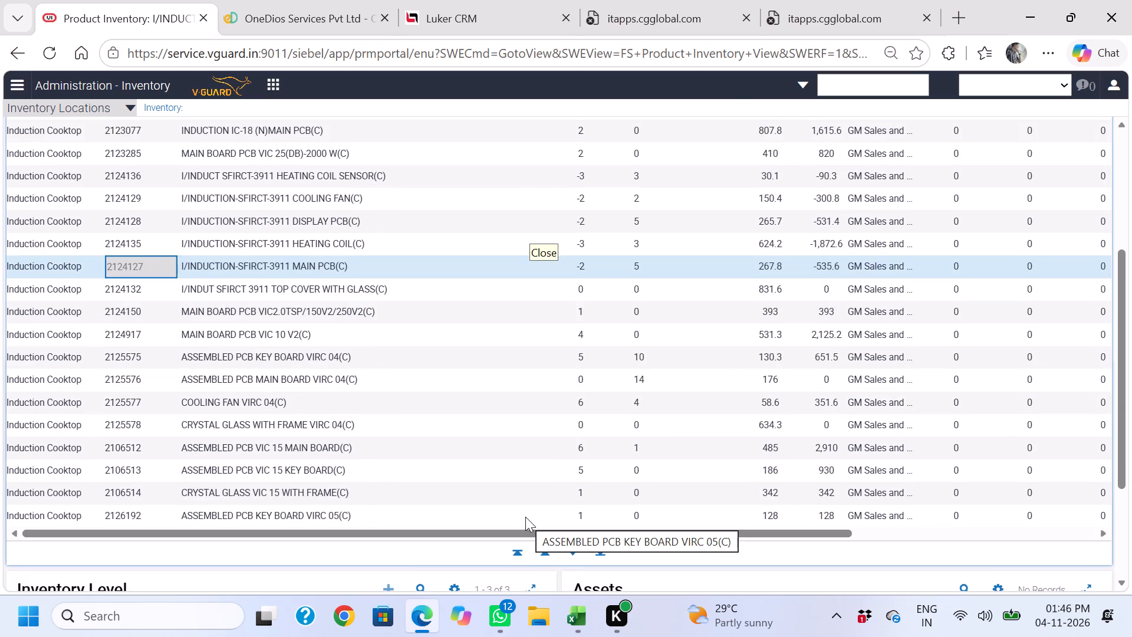
pyautogui.scroll(1, 522, 513)
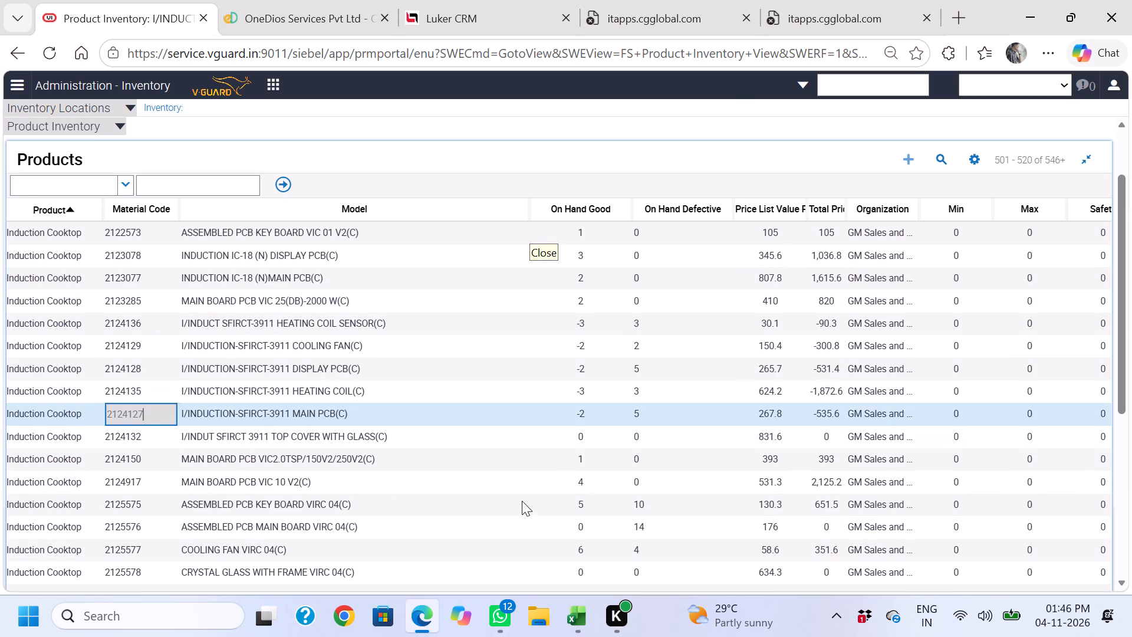
pyautogui.scroll(-2, 538, 434)
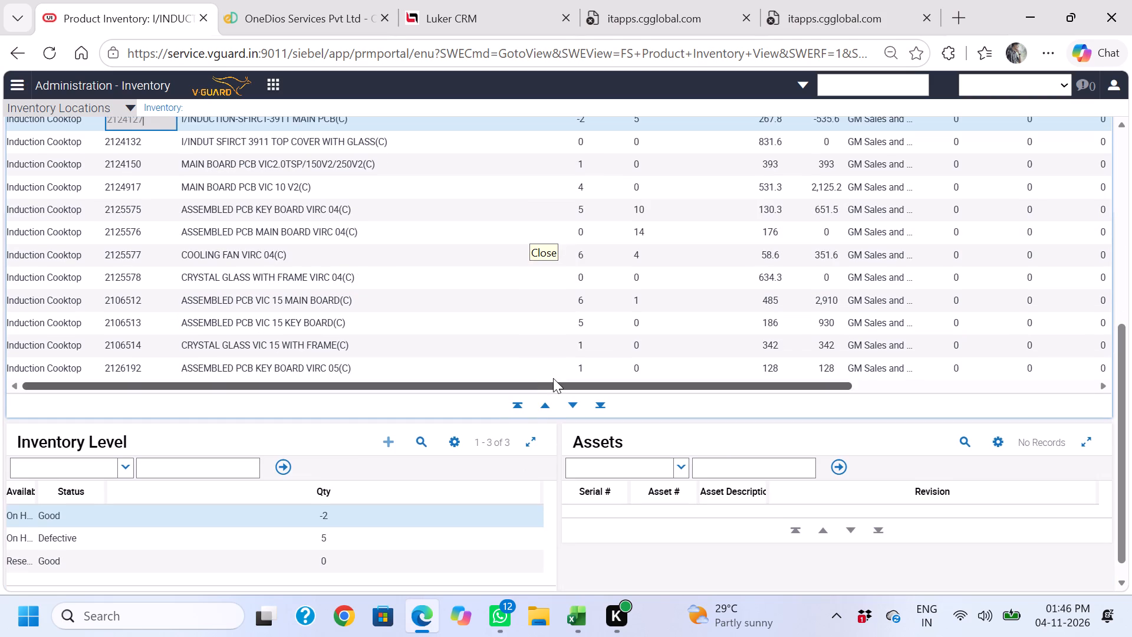
pyautogui.click(543, 399)
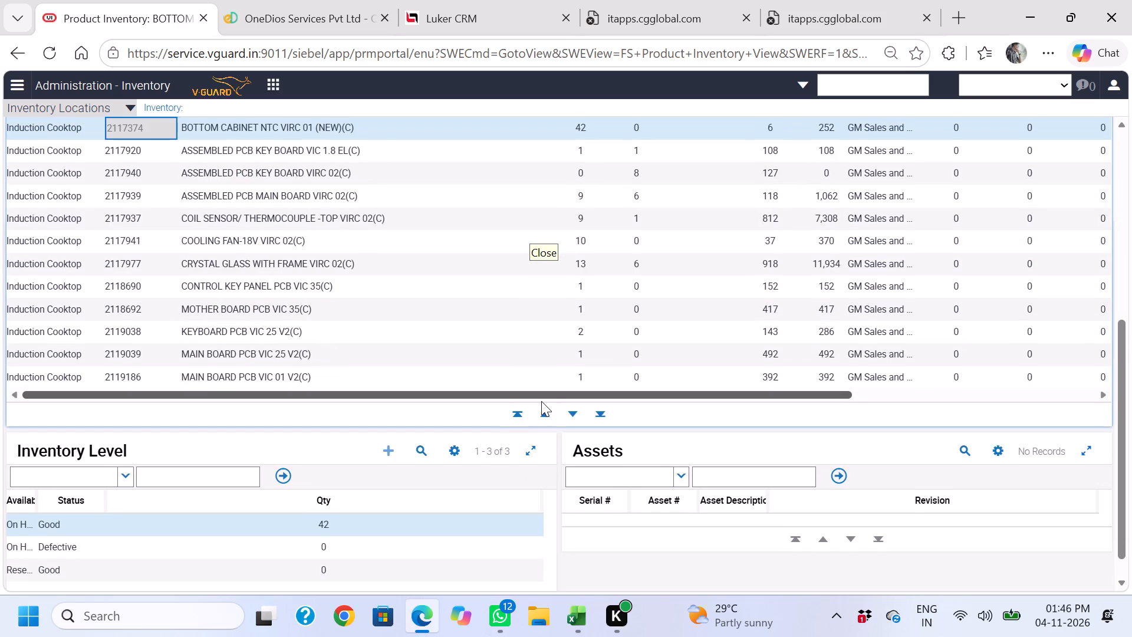
pyautogui.scroll(2, 533, 398)
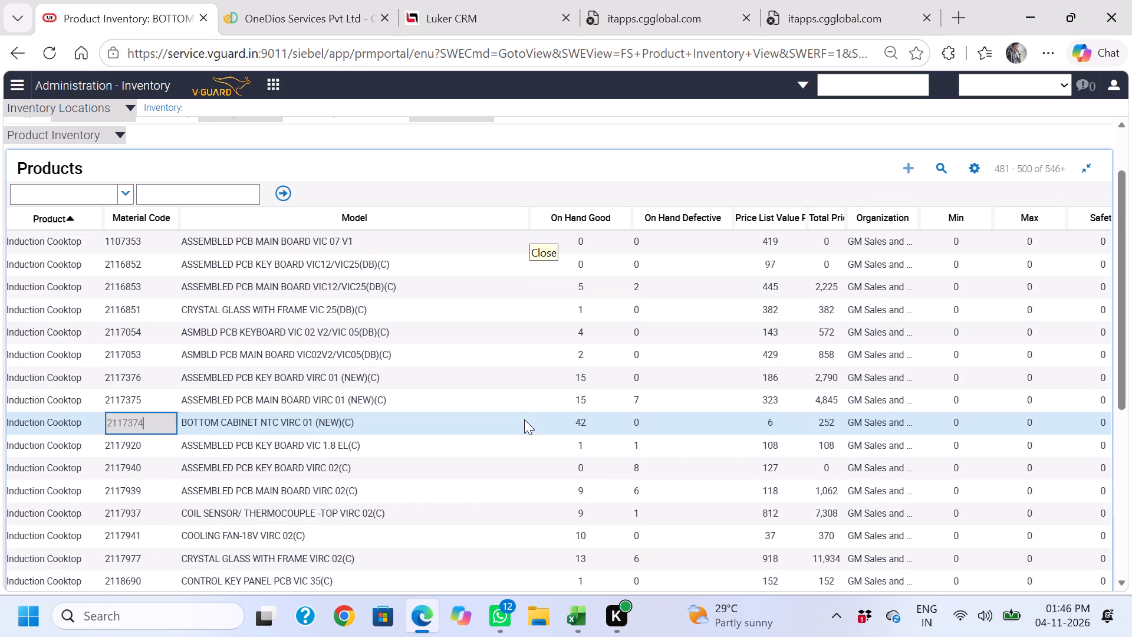
pyautogui.scroll(-1, 522, 443)
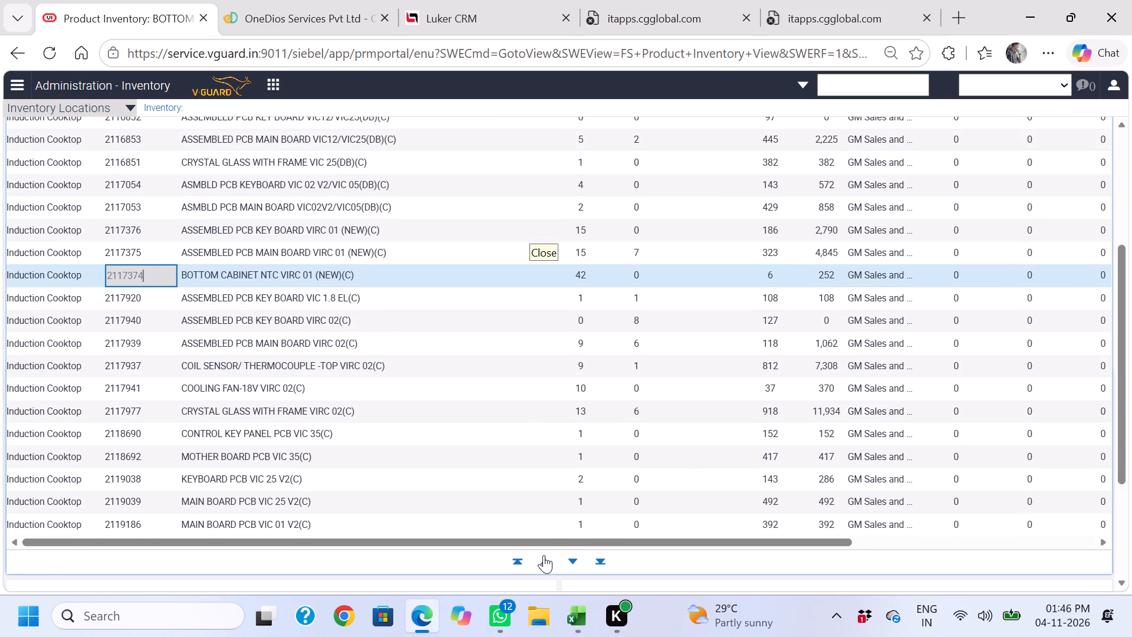
pyautogui.click(544, 562)
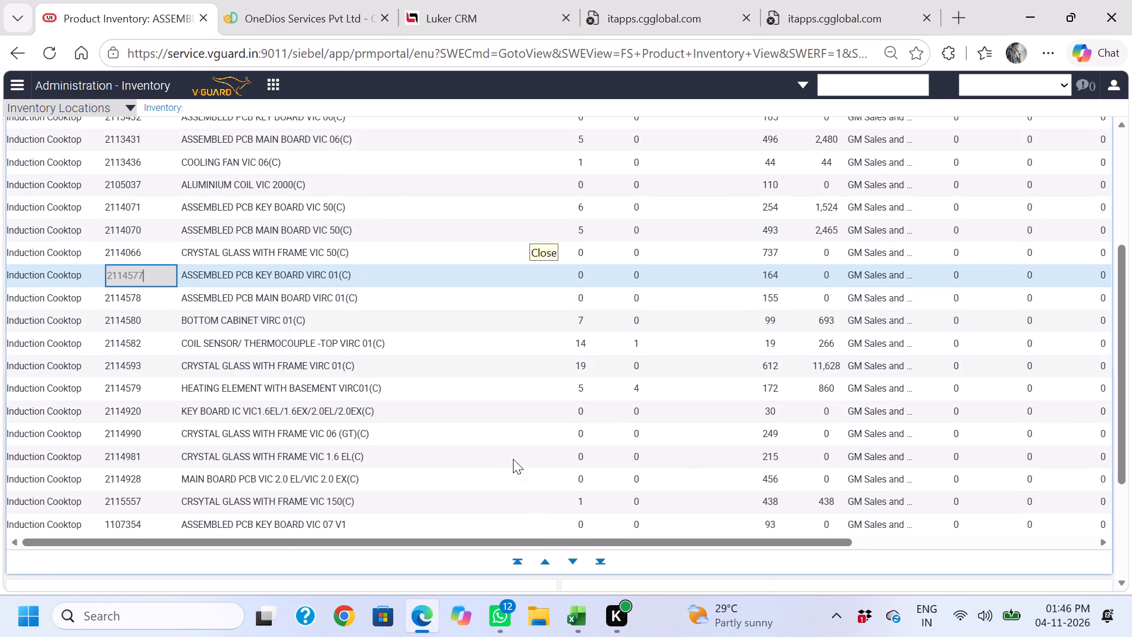
pyautogui.scroll(1, 513, 459)
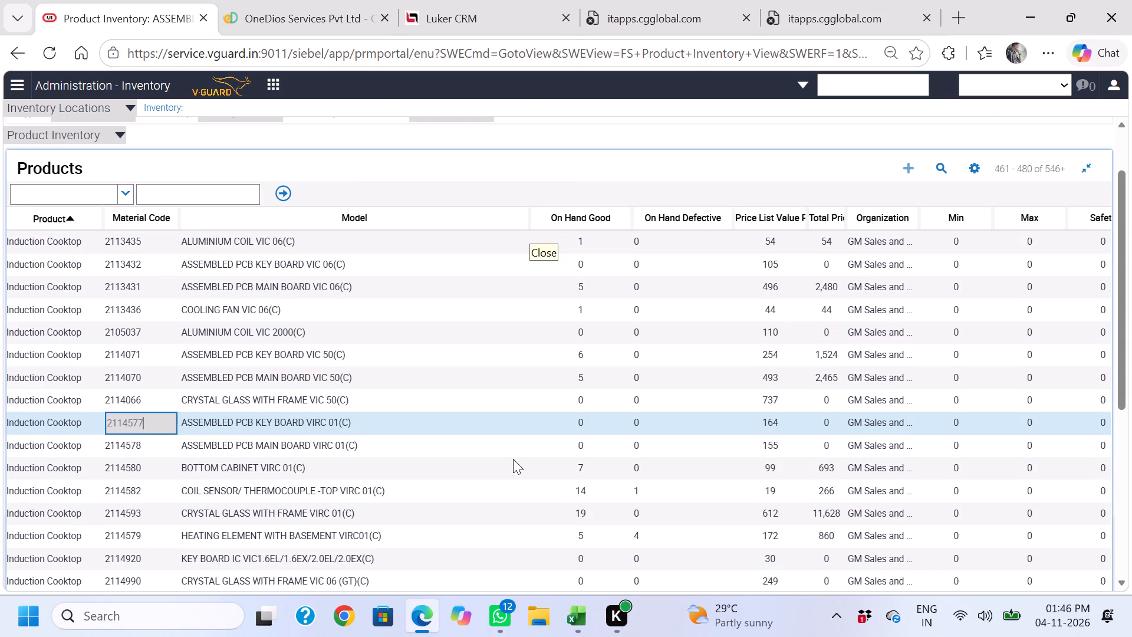
pyautogui.scroll(-1, 513, 459)
pyautogui.click(542, 553)
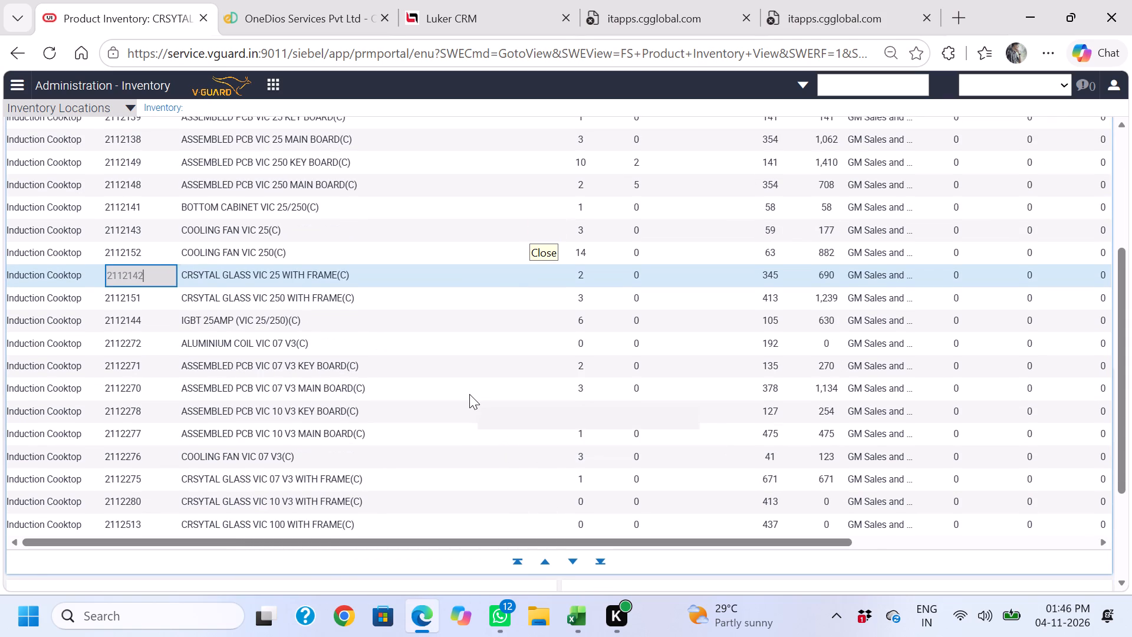
pyautogui.scroll(1, 469, 394)
pyautogui.scroll(-1, 469, 394)
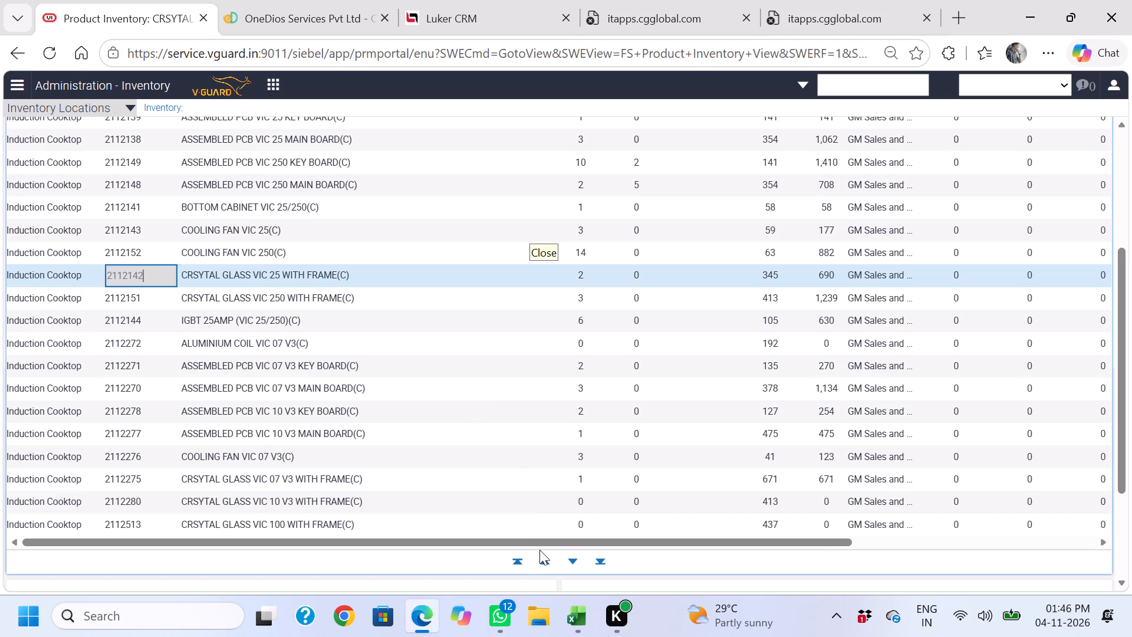
pyautogui.click(539, 557)
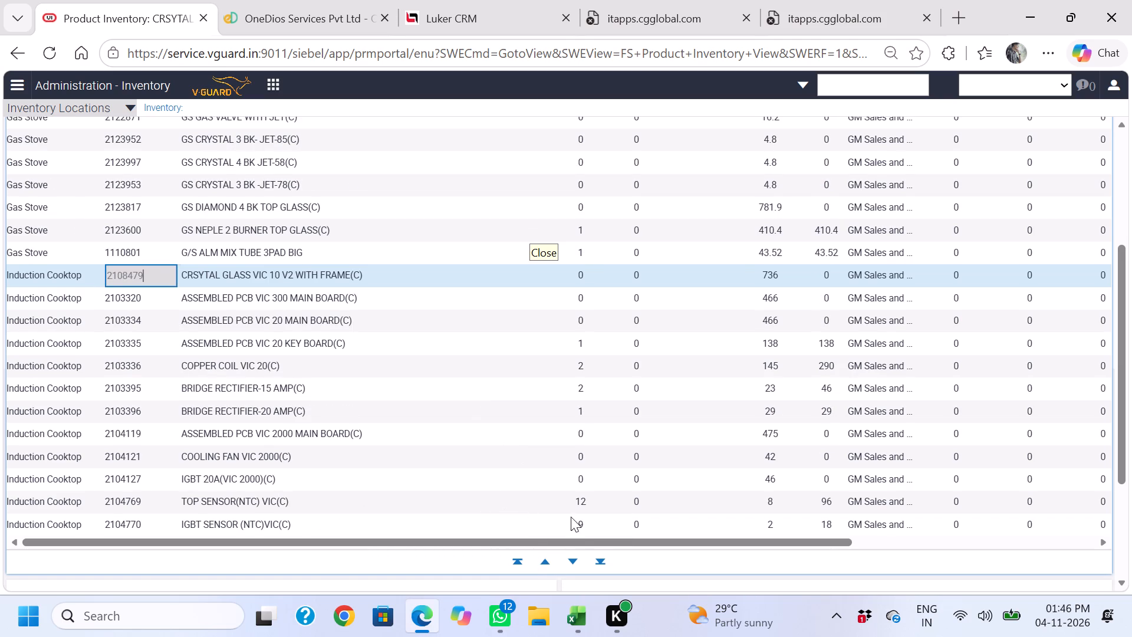
# Recheck the induction cooktop pages going forward to the one listing the VIRC 01 (NEW) and VIRC 02 parts.
pyautogui.click(578, 557)
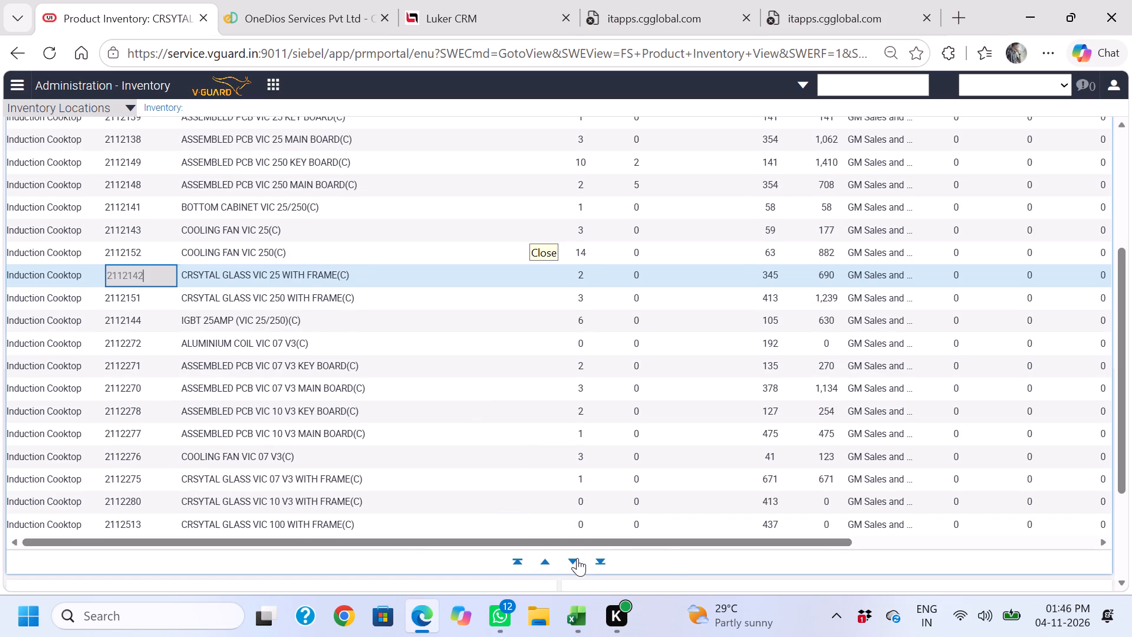
pyautogui.scroll(1, 565, 553)
pyautogui.scroll(-2, 565, 553)
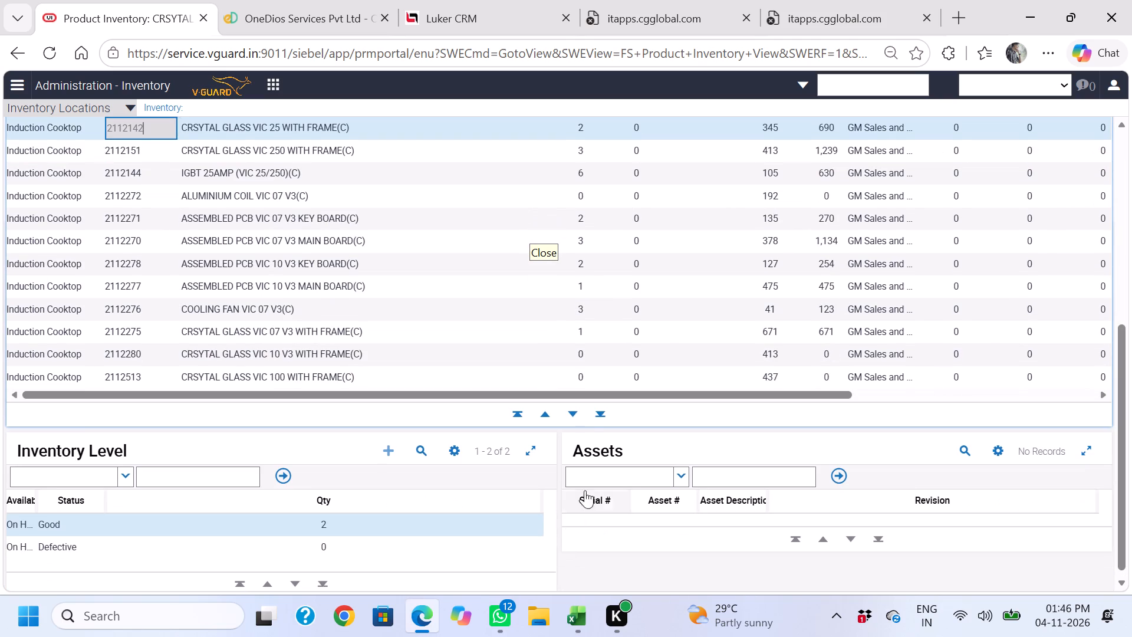
pyautogui.click(570, 417)
pyautogui.scroll(1, 570, 417)
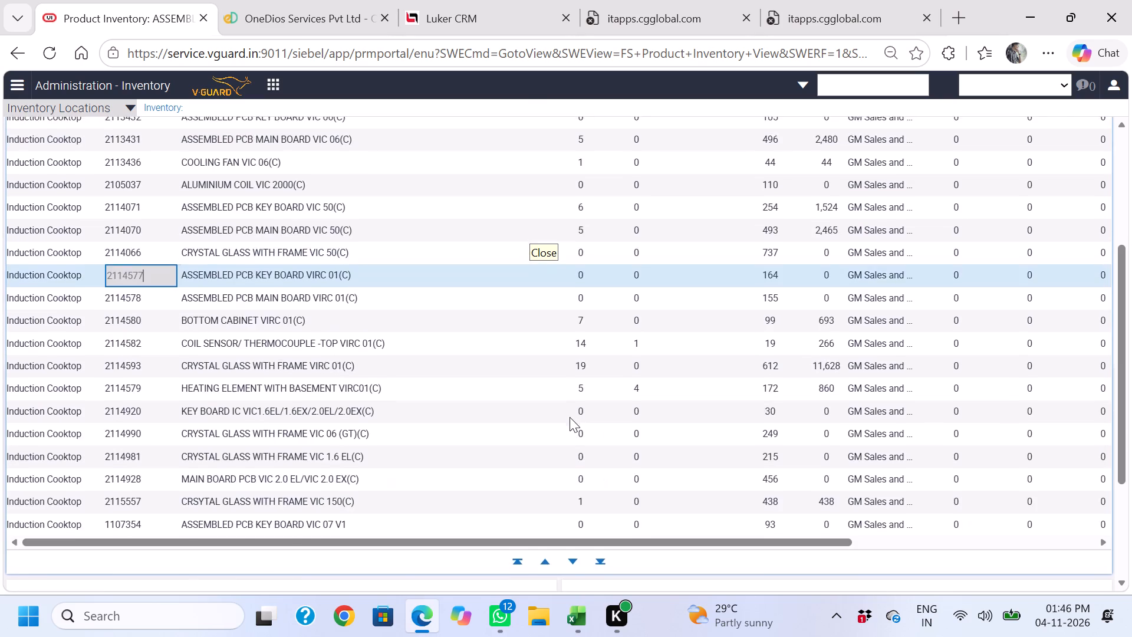
pyautogui.scroll(2, 570, 417)
pyautogui.scroll(-2, 563, 421)
pyautogui.click(565, 490)
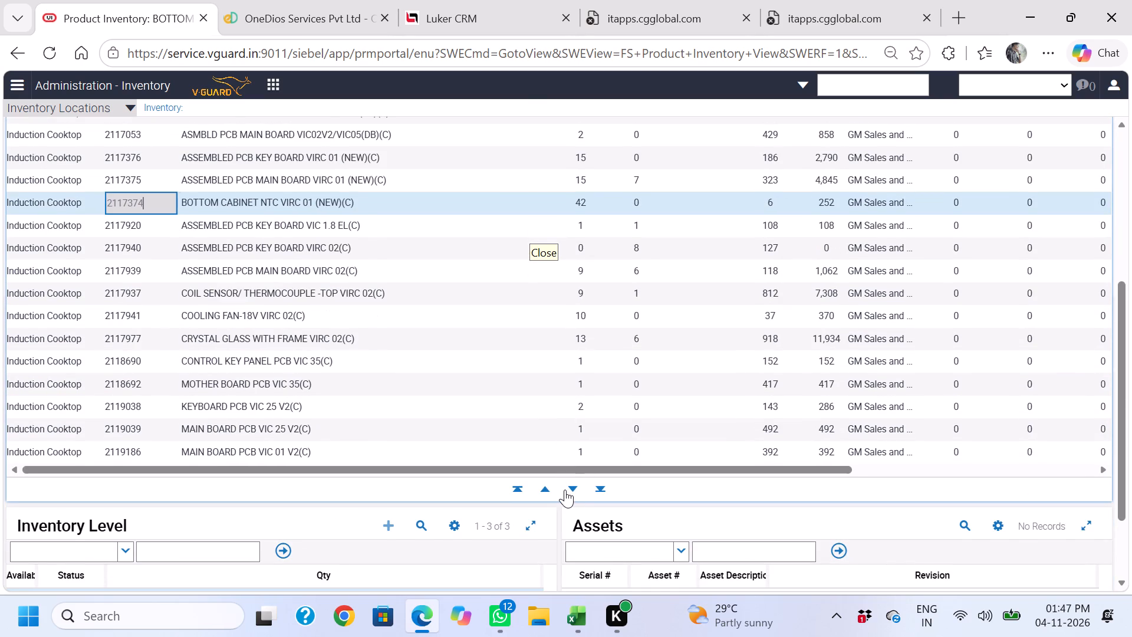
# Copy the model name BOTTOM CABINET NTC VIRC 01 (NEW)(C) from the product inventory into cell C27 of the Excel indent sheet.
pyautogui.click(384, 198)
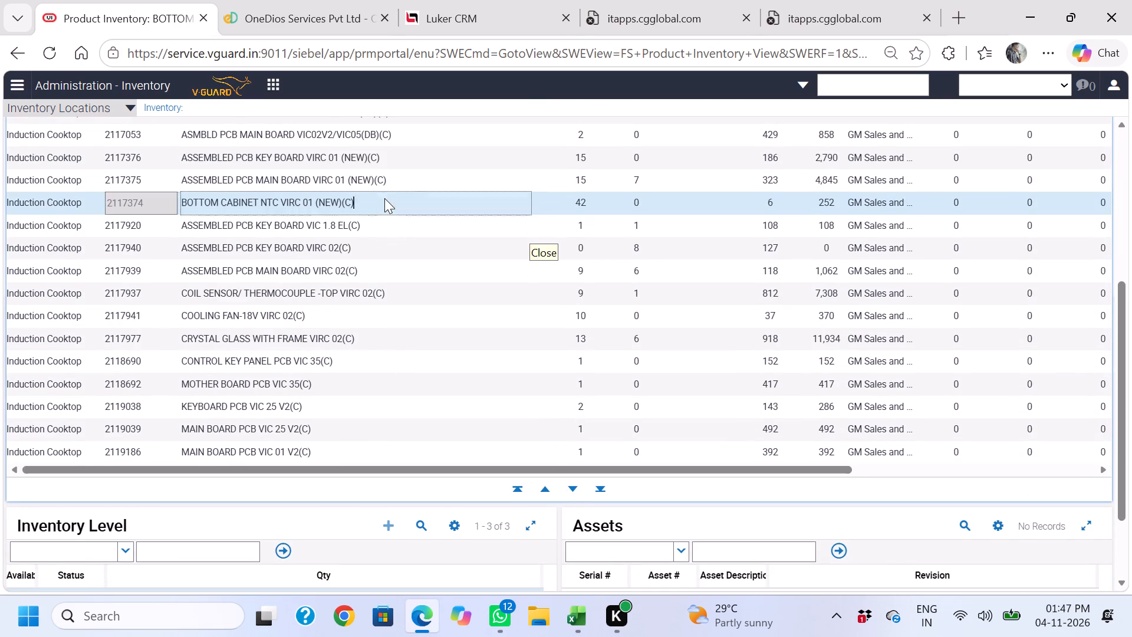
pyautogui.moveTo(377, 195); pyautogui.dragTo(180, 230)
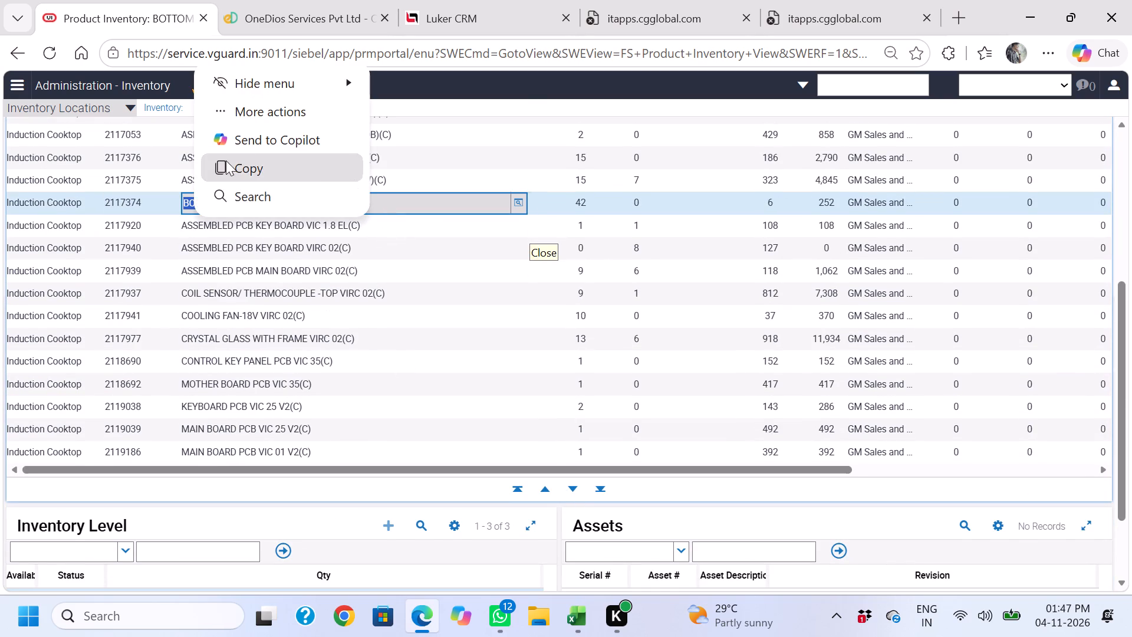
pyautogui.click(226, 160)
pyautogui.click(651, 524)
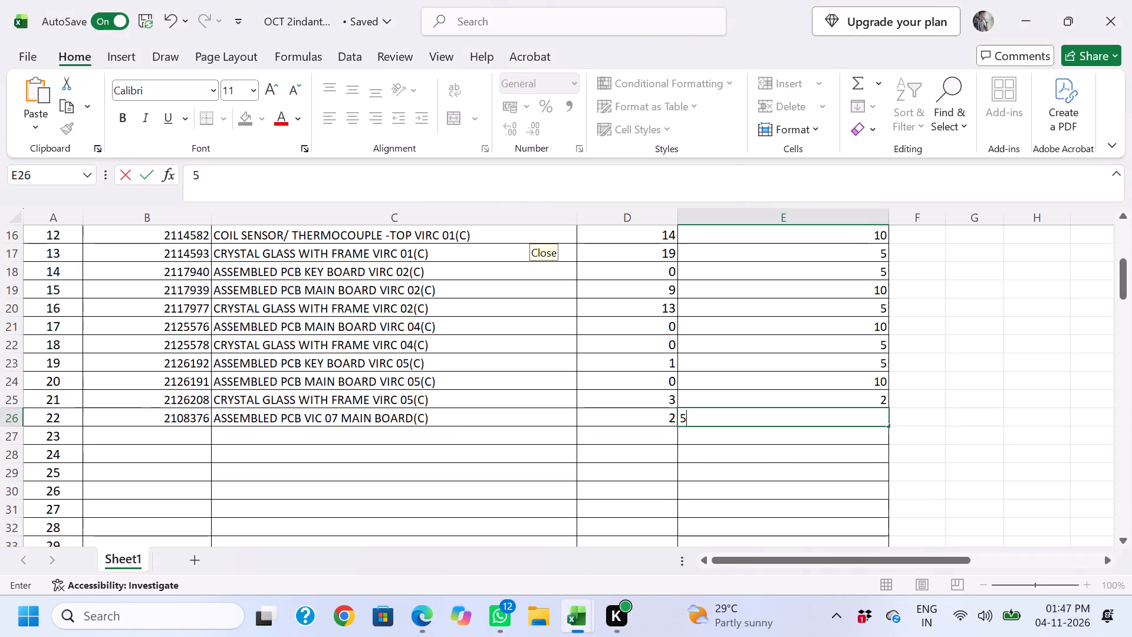
pyautogui.click(448, 432)
pyautogui.rightClick(448, 432)
pyautogui.click(497, 125)
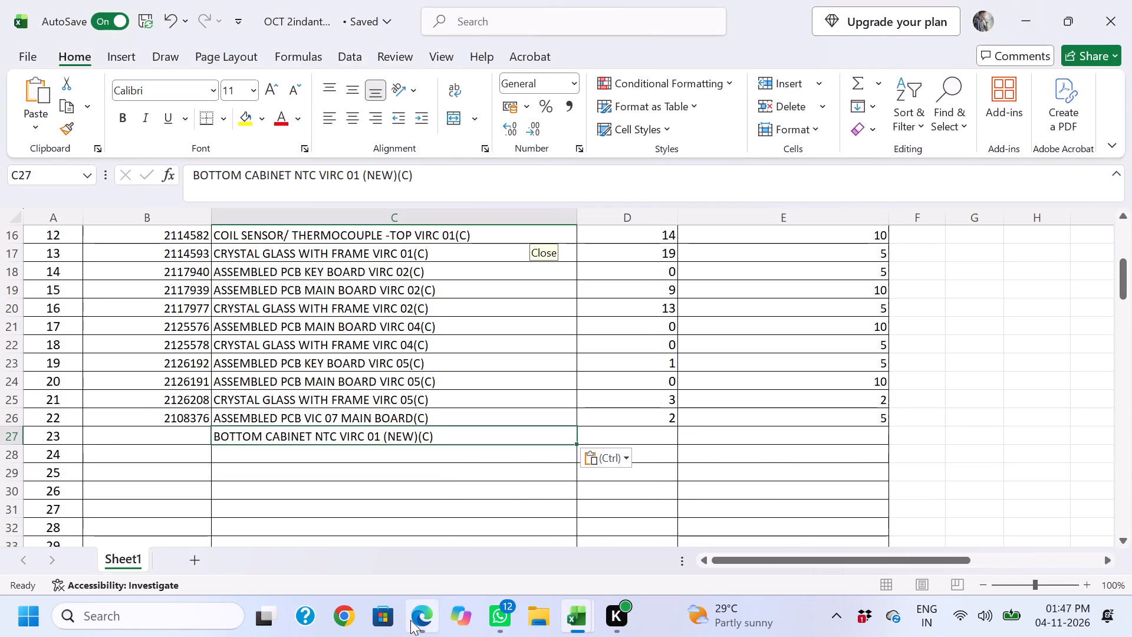
# Copy the VIRC 01 (NEW) bottom cabinet NTC's material code 2117374 from the product inventory into cell B27 of the Excel indent sheet.
pyautogui.click(442, 527)
pyautogui.click(134, 211)
pyautogui.rightClick(134, 211)
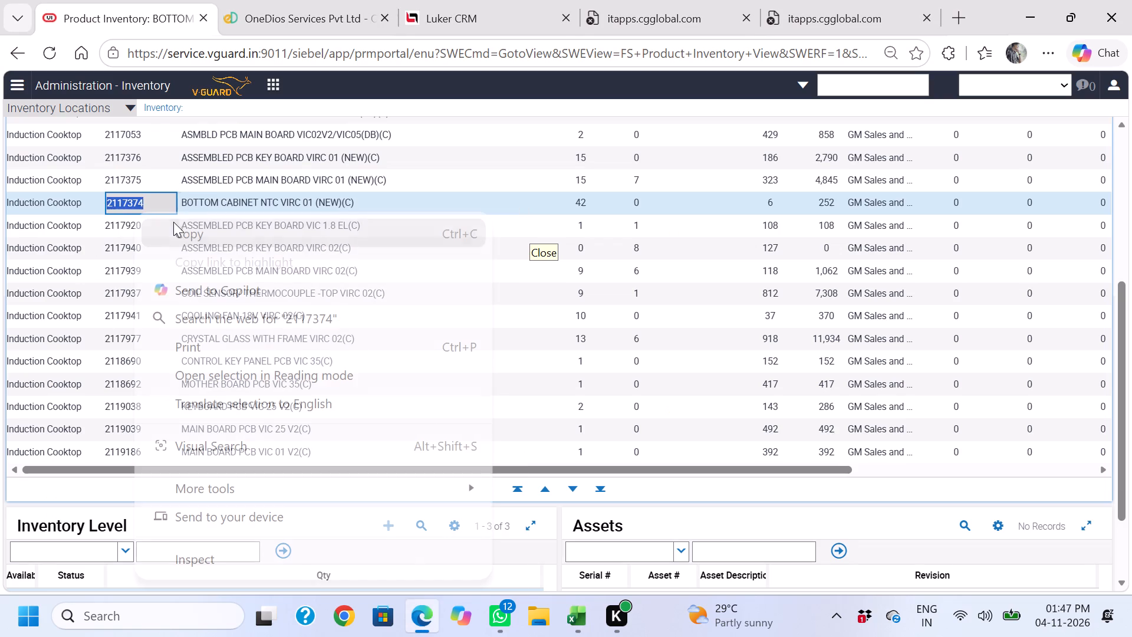
pyautogui.click(173, 222)
pyautogui.moveTo(604, 539); pyautogui.dragTo(604, 533)
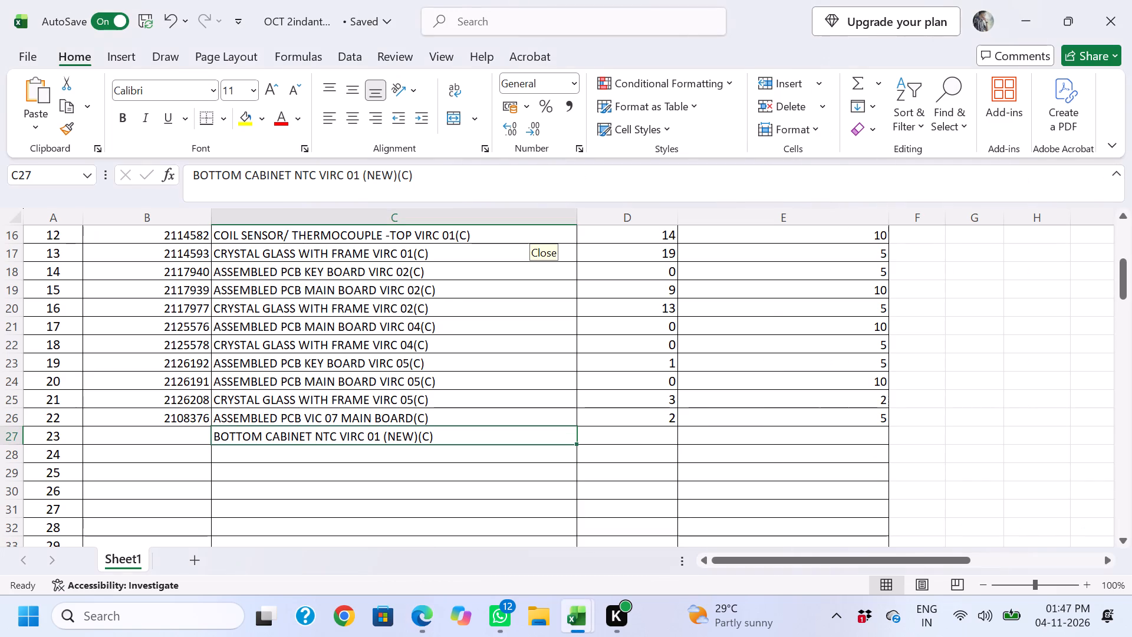
pyautogui.click(166, 434)
pyautogui.rightClick(166, 434)
pyautogui.click(212, 126)
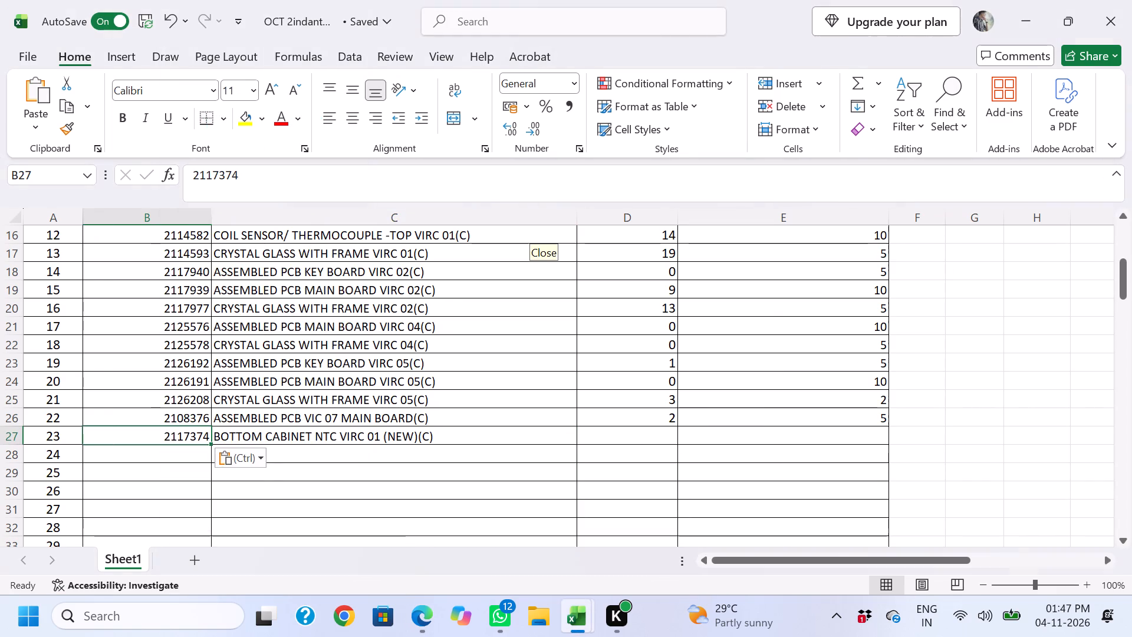
# Enter 42 in column D and 20 in column E for the bottom cabinet NTC in row 27.
pyautogui.click(649, 435)
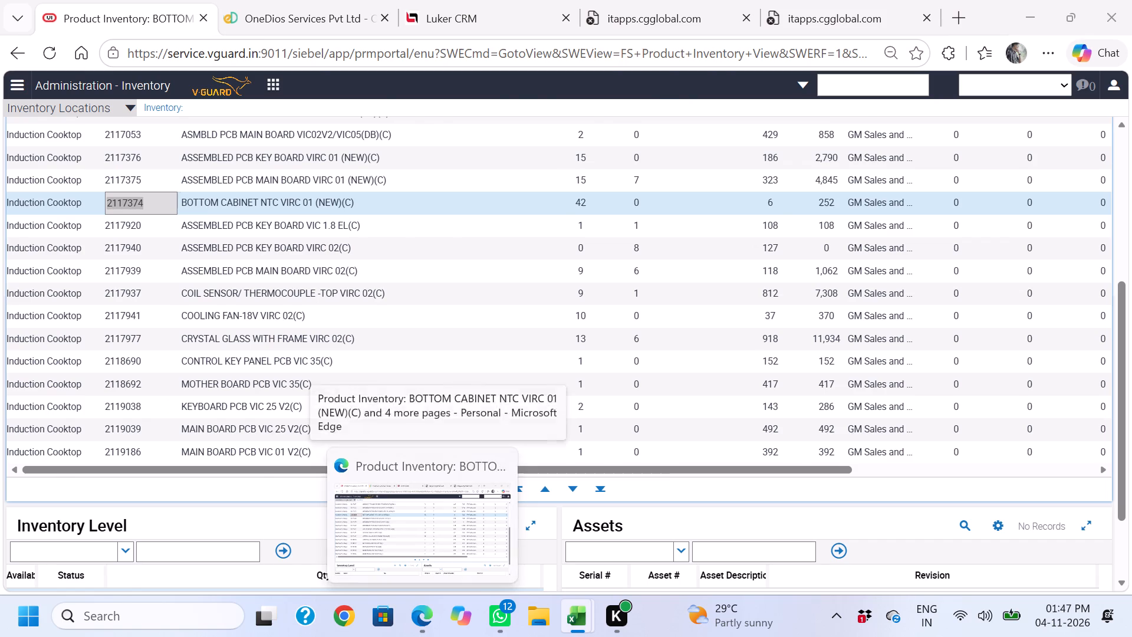
pyautogui.write('42')
pyautogui.press('Right')
pyautogui.write('20')
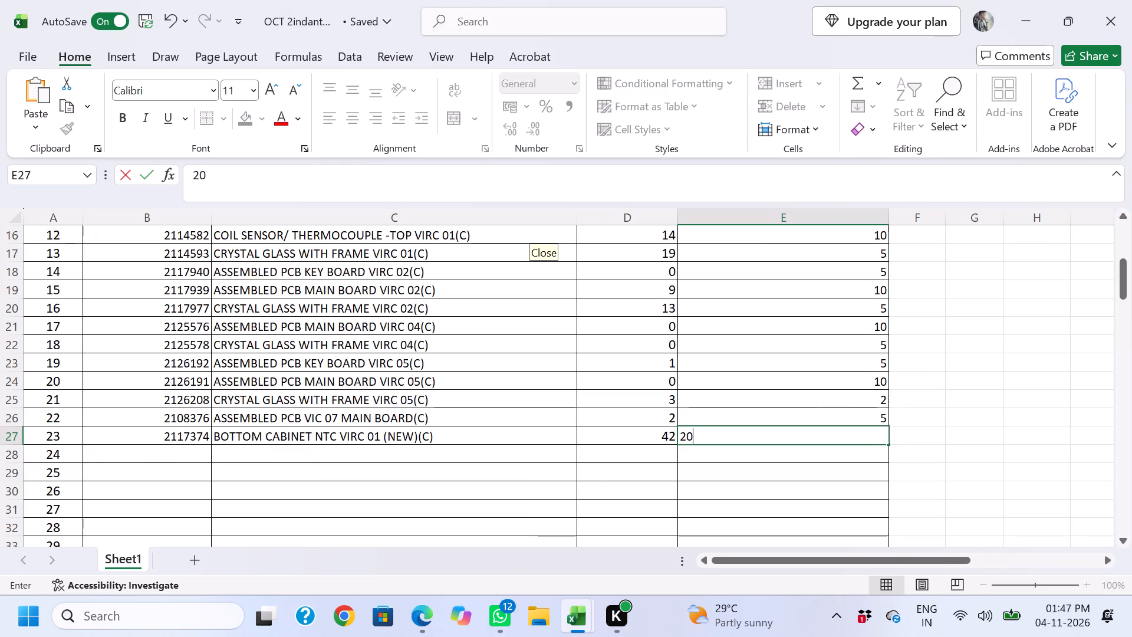
# Copy the model name ASSEMBLED KEYBOARD PCB VIRC 06(C) from the product inventory into cell C28 of the Excel indent sheet.
pyautogui.click(423, 546)
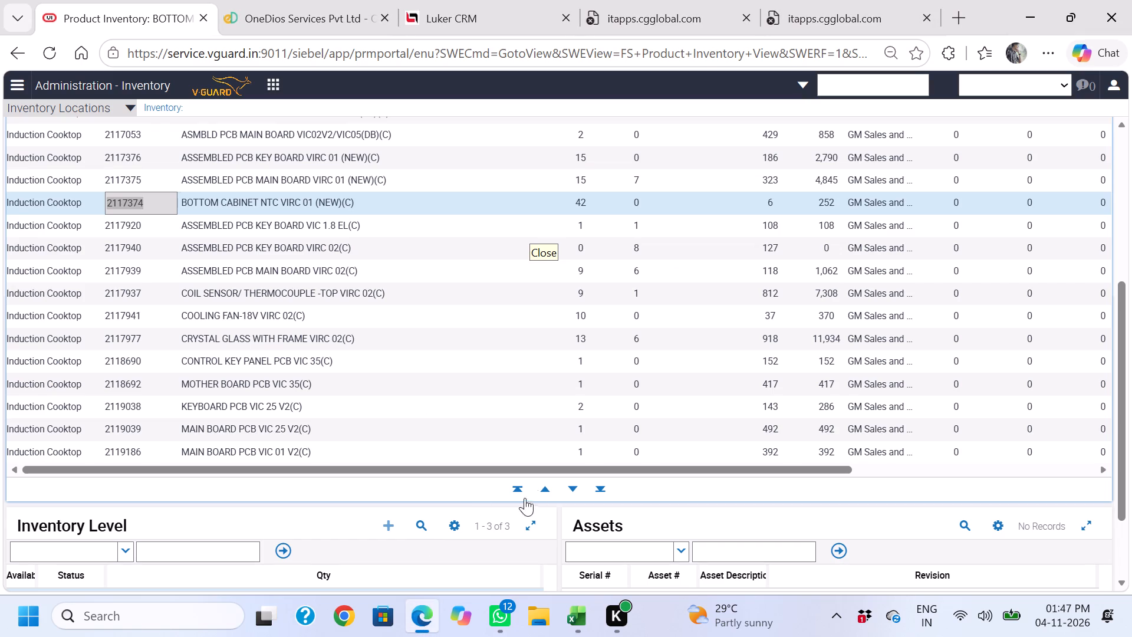
pyautogui.tripleClick(580, 482)
pyautogui.click(584, 481)
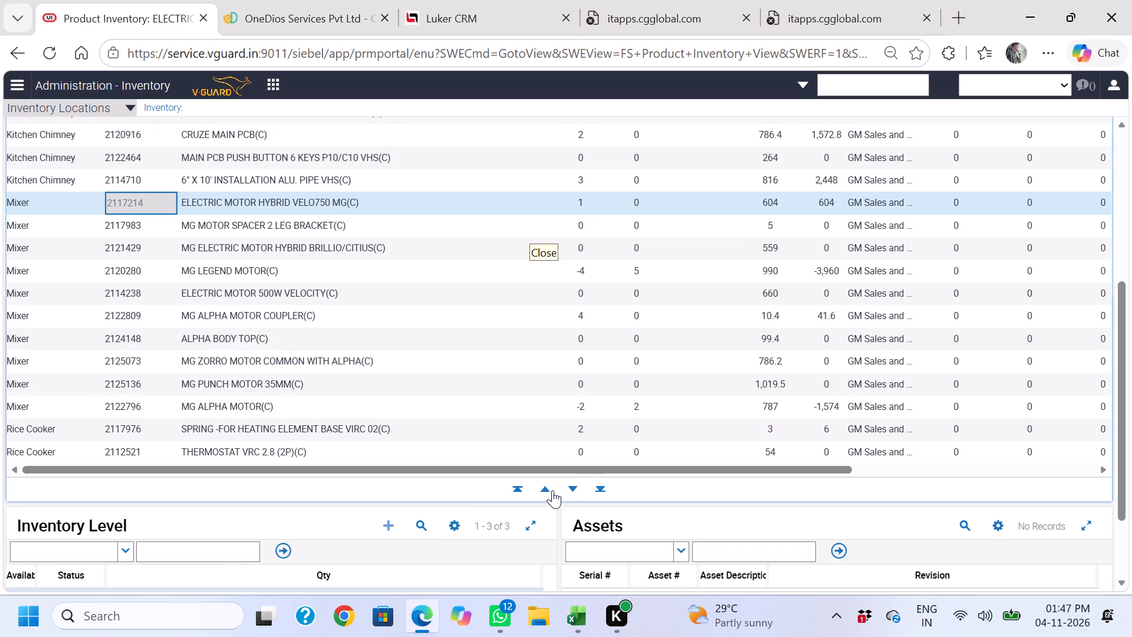
pyautogui.click(550, 492)
pyautogui.scroll(1, 514, 520)
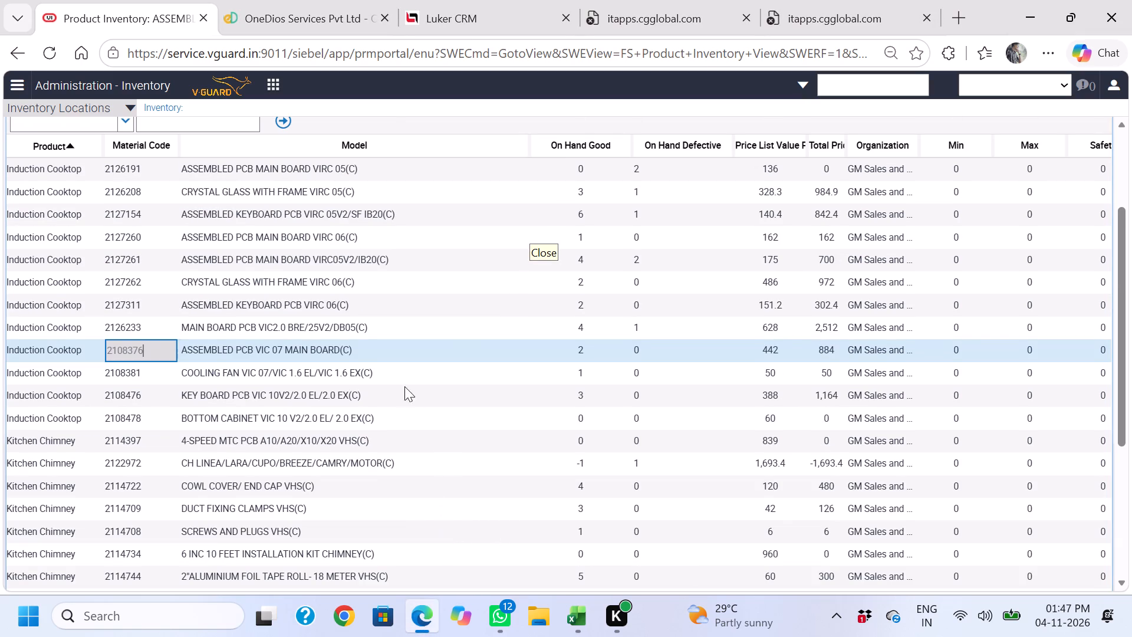
pyautogui.moveTo(358, 299); pyautogui.dragTo(173, 310)
pyautogui.click(223, 259)
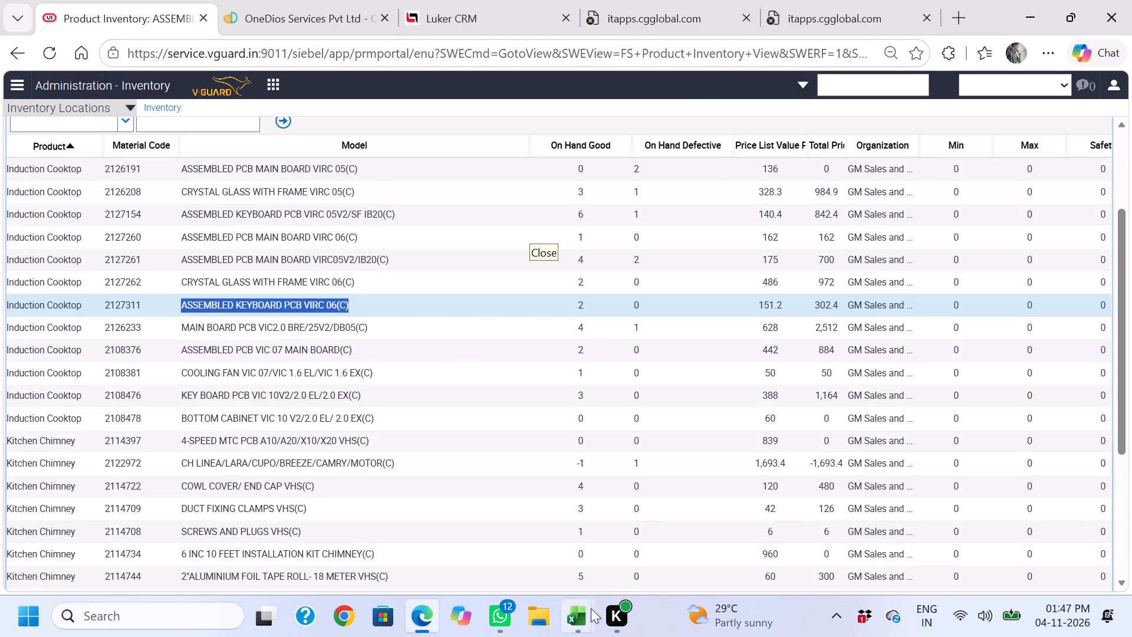
pyautogui.click(641, 523)
pyautogui.click(427, 458)
pyautogui.rightClick(427, 458)
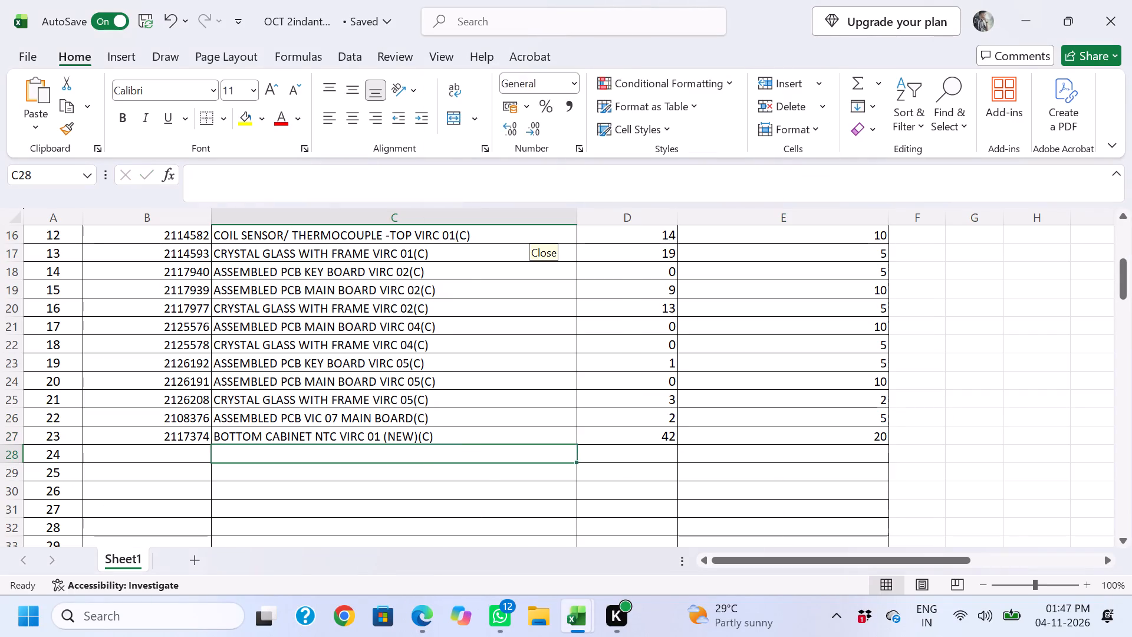
pyautogui.click(495, 126)
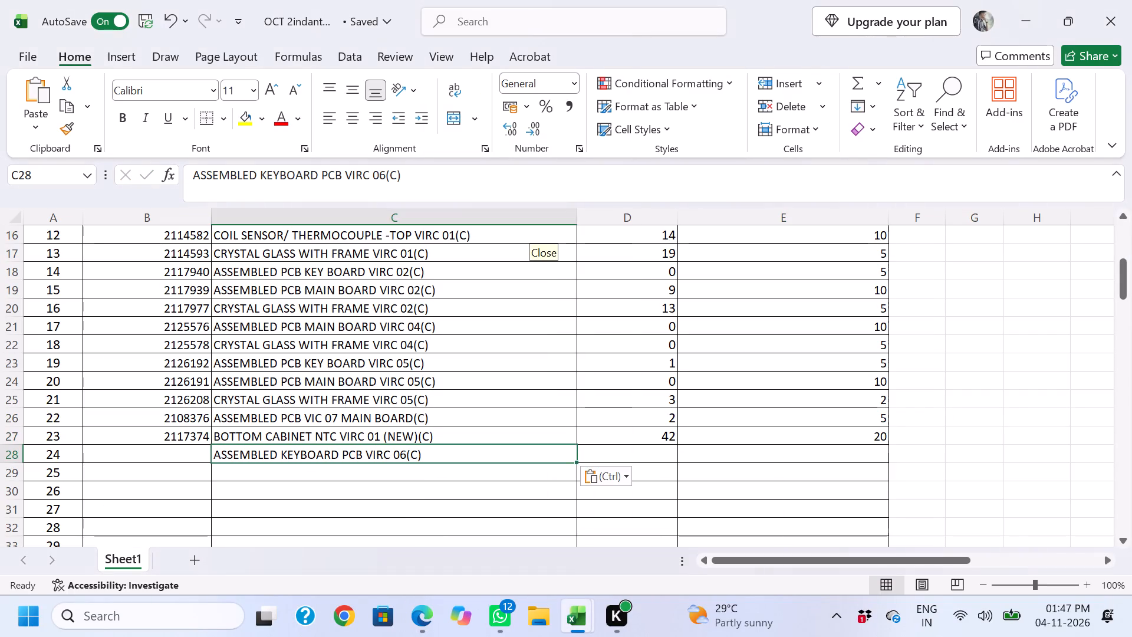
# Edit the part name in cell C28 to read ASSEMBLED KEYBOARD PCB VIRC 07(C).
pyautogui.doubleClick(401, 453)
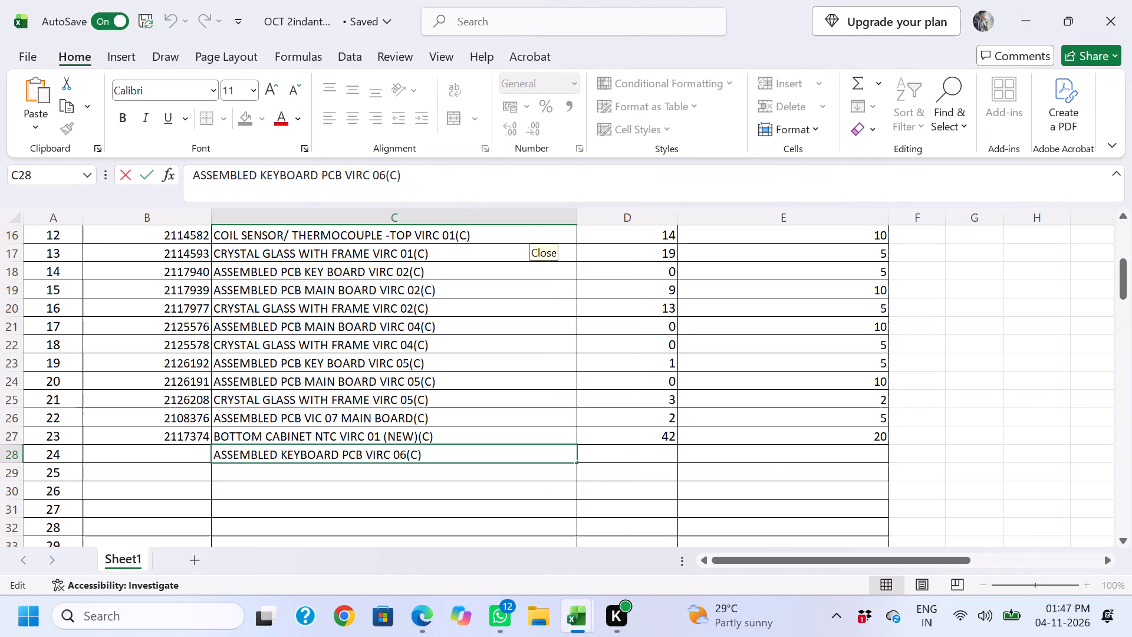
pyautogui.press('Right')
pyautogui.press('BackSpace')
pyautogui.press('7')
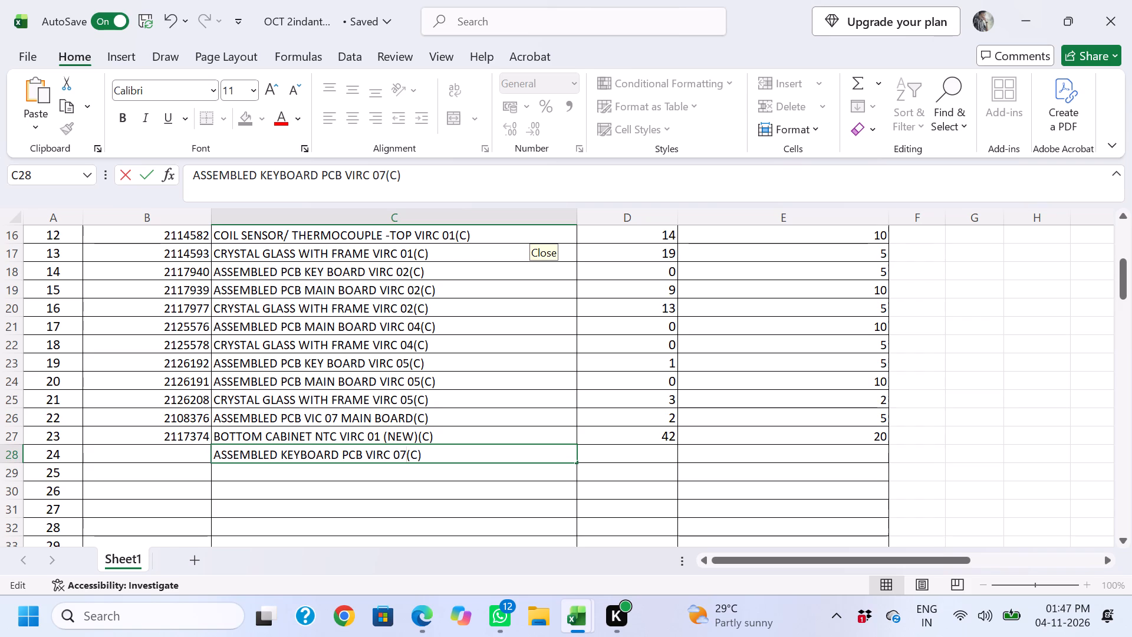
# Enter 0 in column D and 3 in column E for the keyboard PCB in row 28.
pyautogui.click(585, 451)
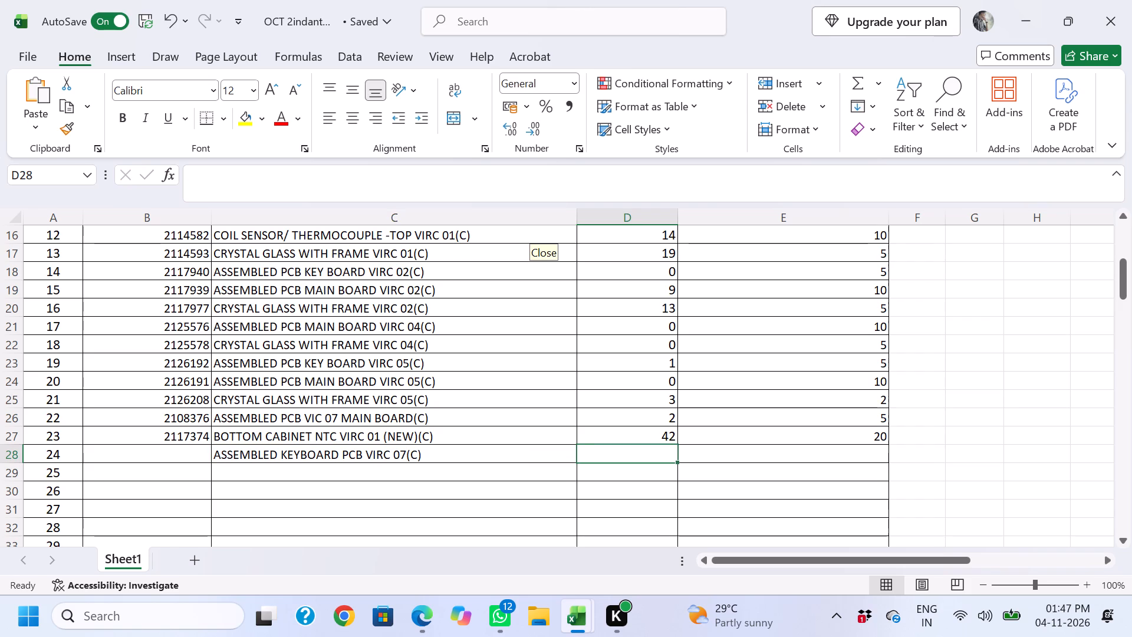
pyautogui.press('0')
pyautogui.press('Right')
pyautogui.press('3')
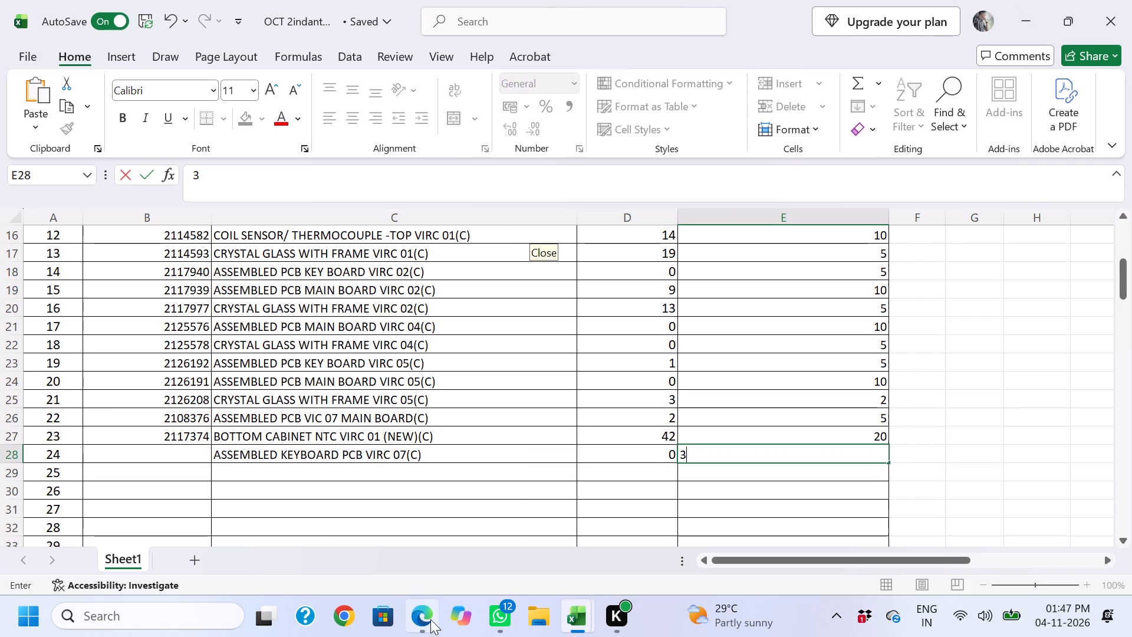
# Review the product inventory's kitchen chimney, mixer, rice cooker and single phase pump parts, checking on-hand stock for more spares to indent.
pyautogui.click(416, 539)
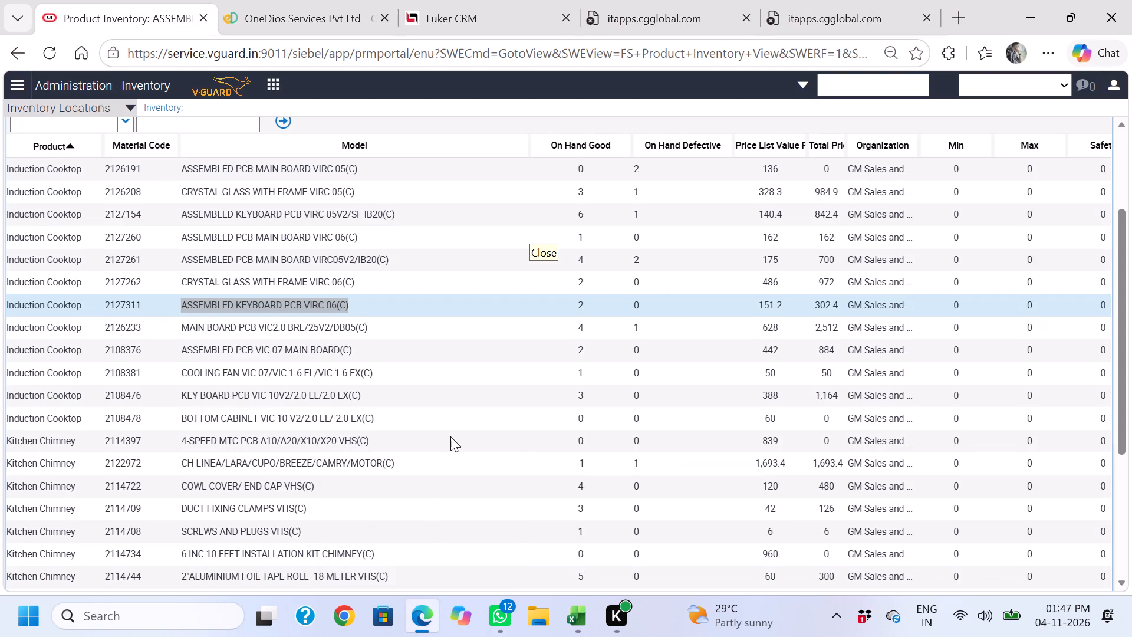
pyautogui.scroll(-1, 441, 439)
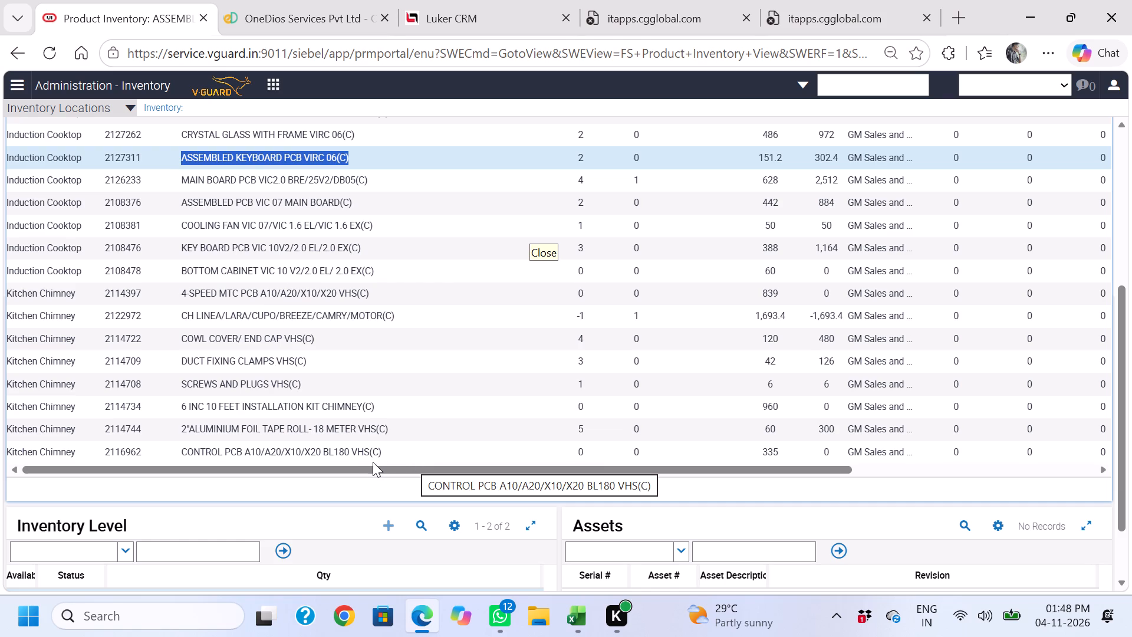
pyautogui.click(439, 421)
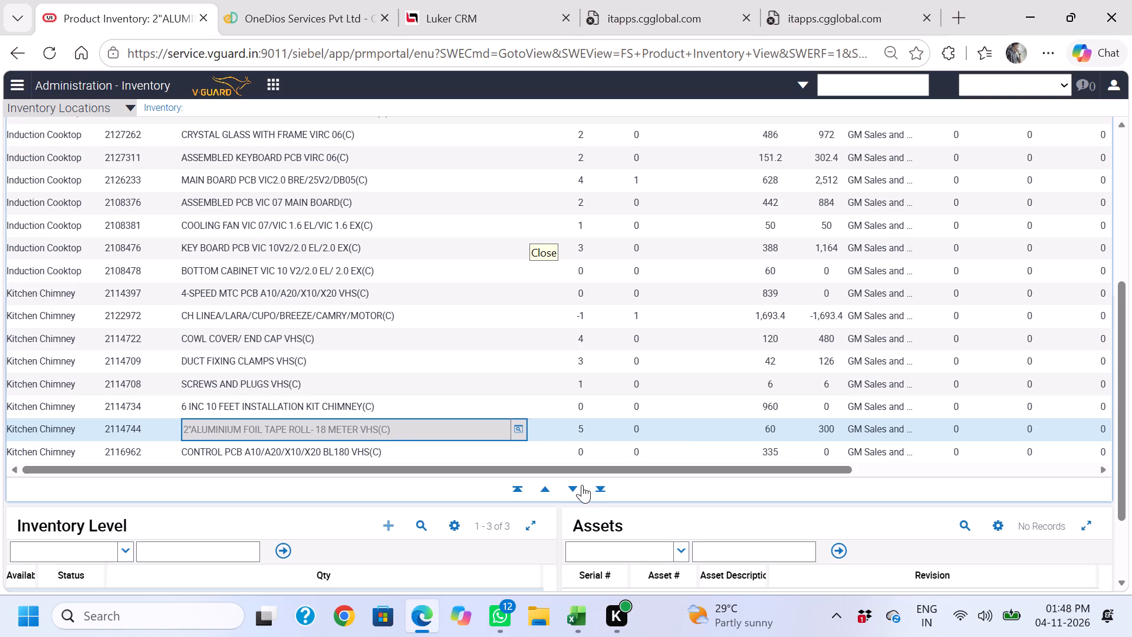
pyautogui.click(564, 490)
pyautogui.scroll(1, 541, 492)
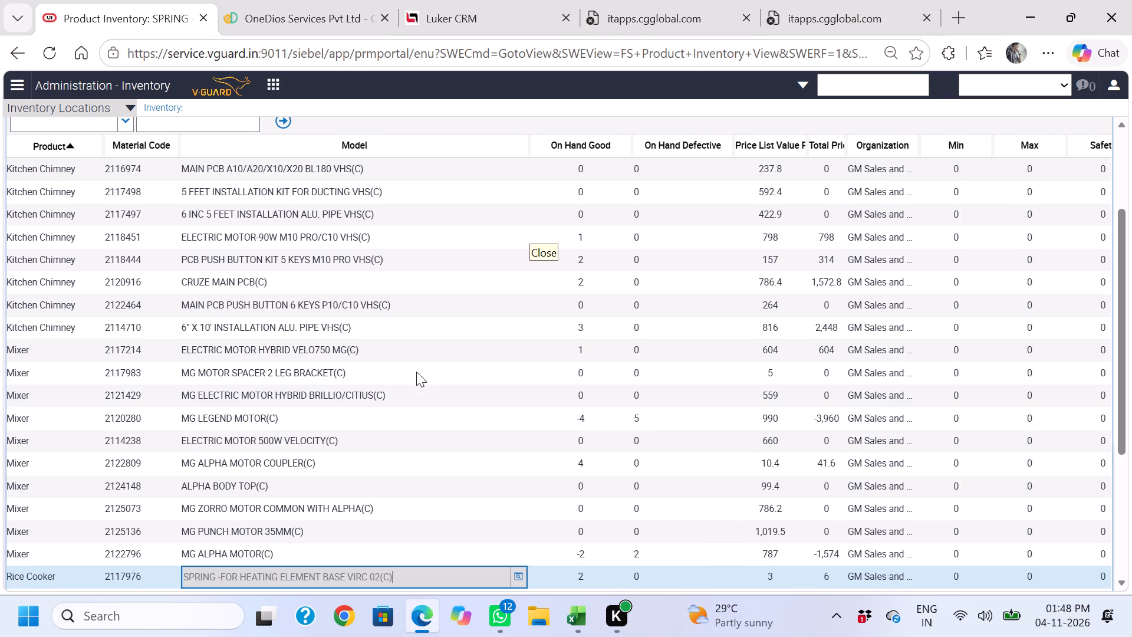
pyautogui.scroll(-1, 416, 372)
pyautogui.click(550, 485)
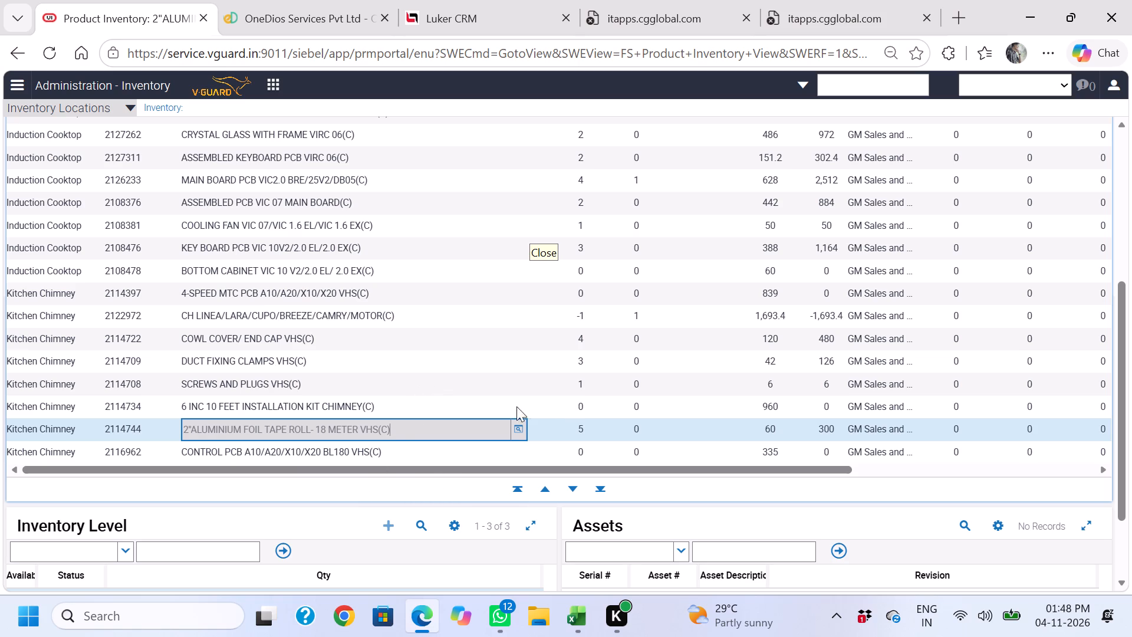
pyautogui.scroll(1, 554, 406)
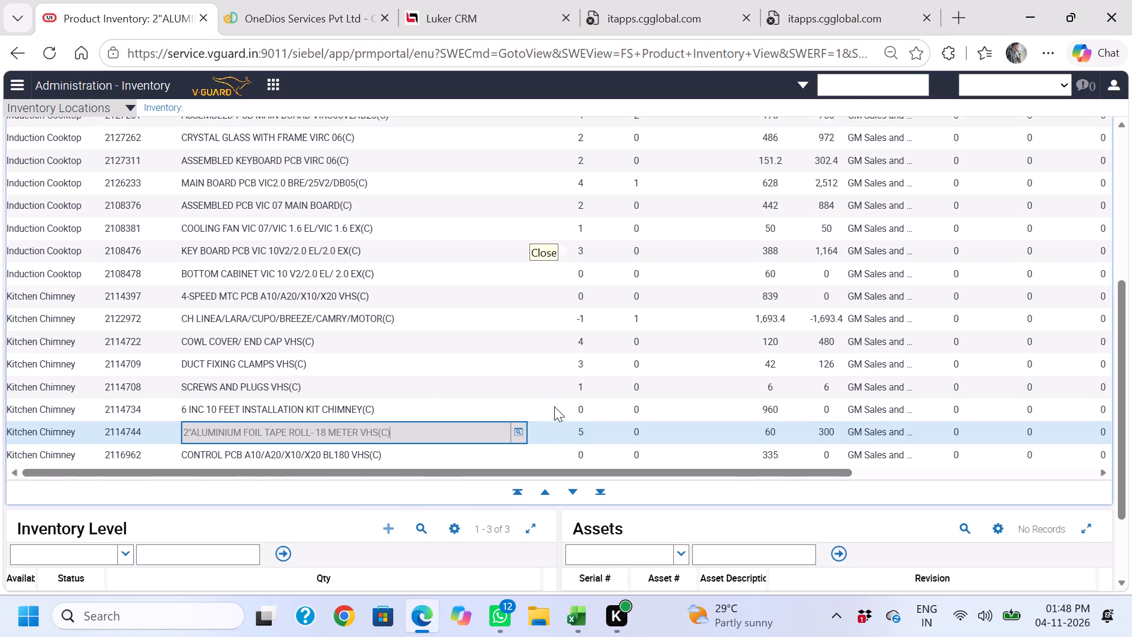
pyautogui.scroll(-1, 567, 492)
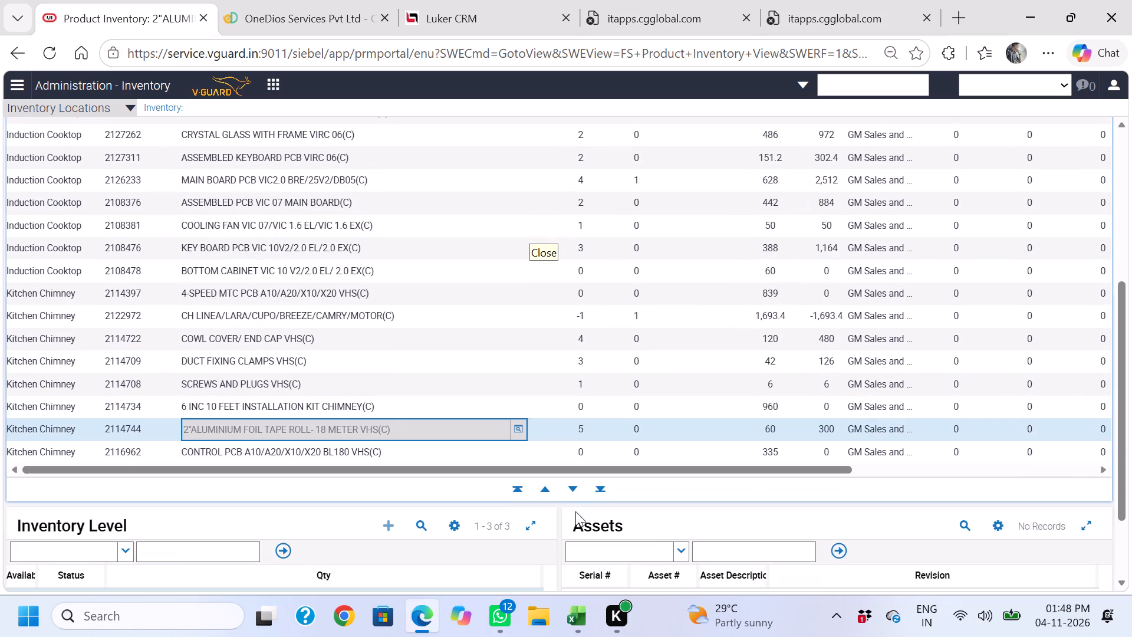
pyautogui.click(575, 487)
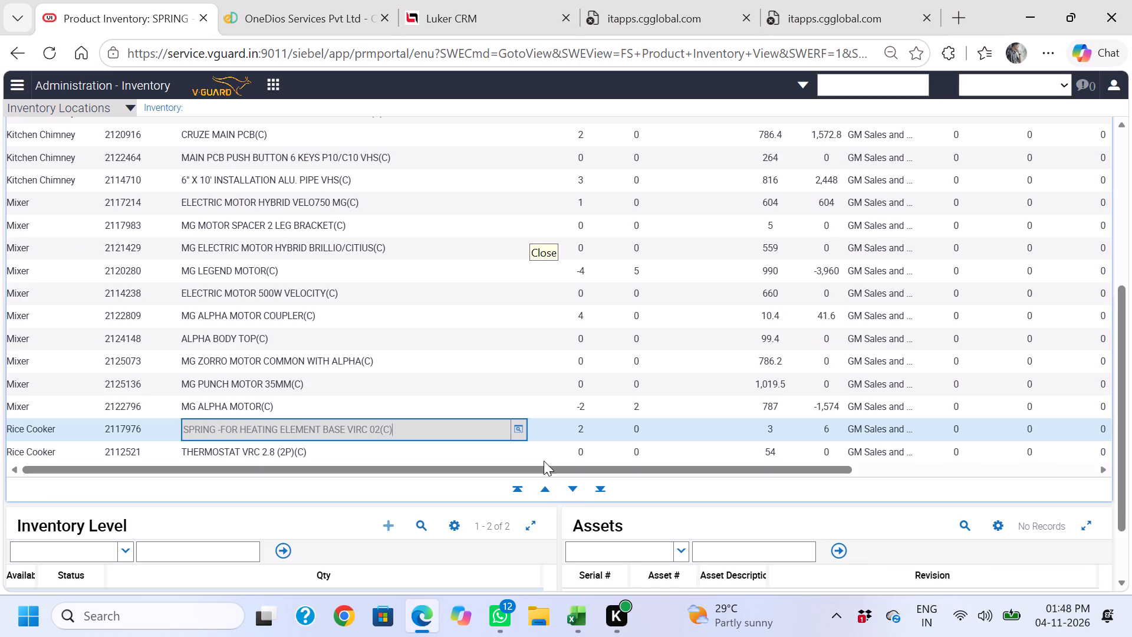
pyautogui.moveTo(566, 491); pyautogui.dragTo(570, 497)
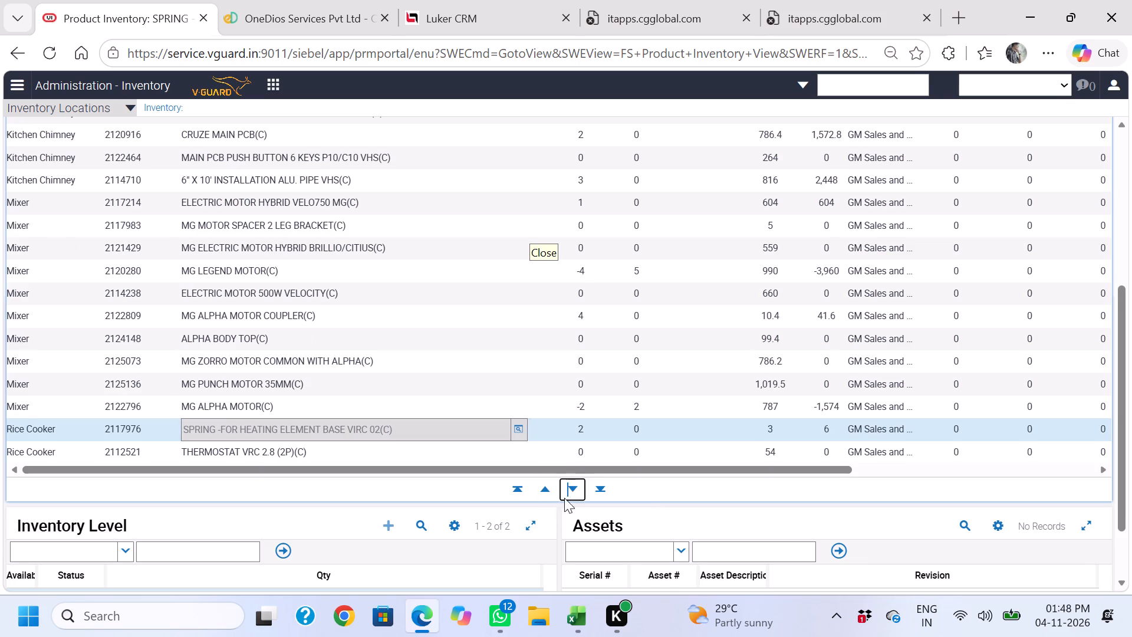
pyautogui.scroll(2, 545, 405)
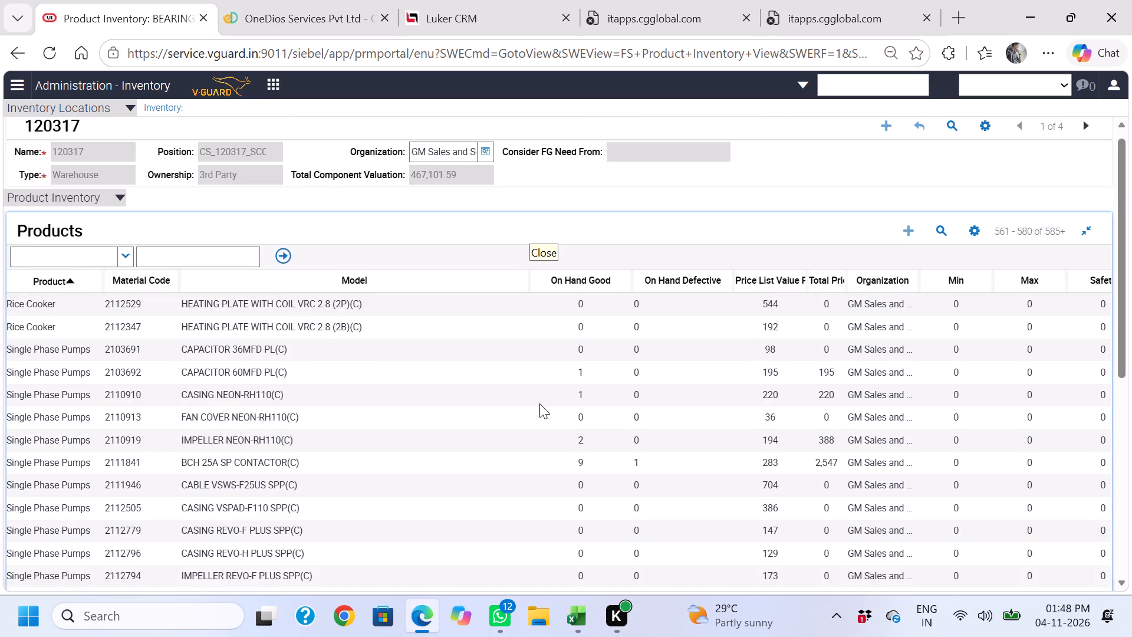
pyautogui.scroll(-1, 544, 411)
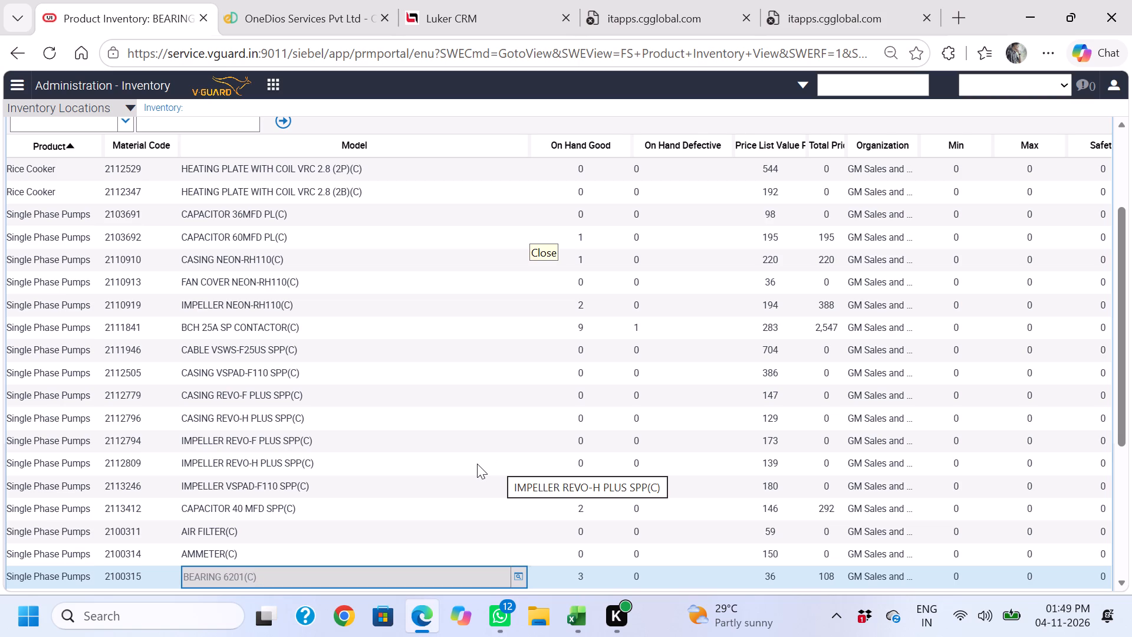
pyautogui.scroll(-1, 418, 465)
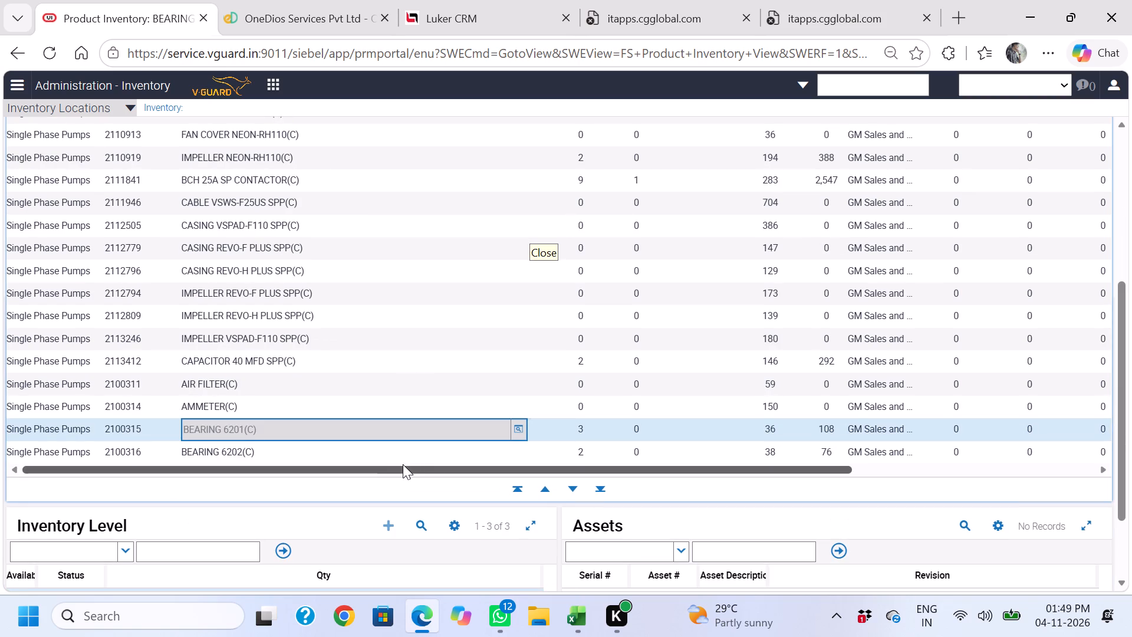
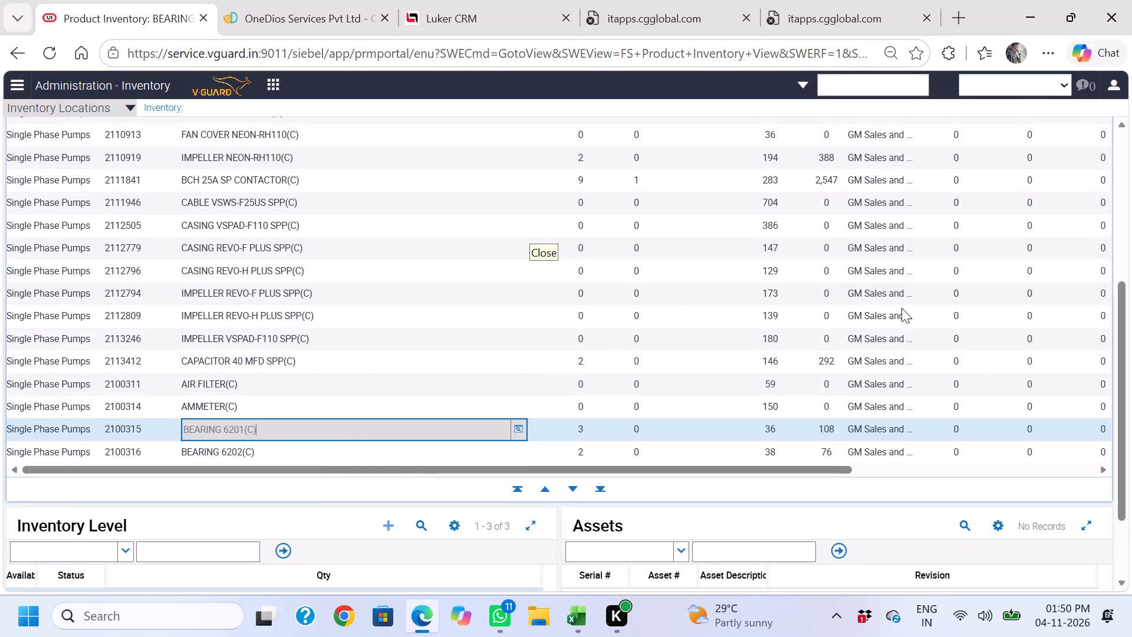
# Check the next set of single phase pump parts in the inventory against the items already listed in the Excel indent.
pyautogui.click(565, 487)
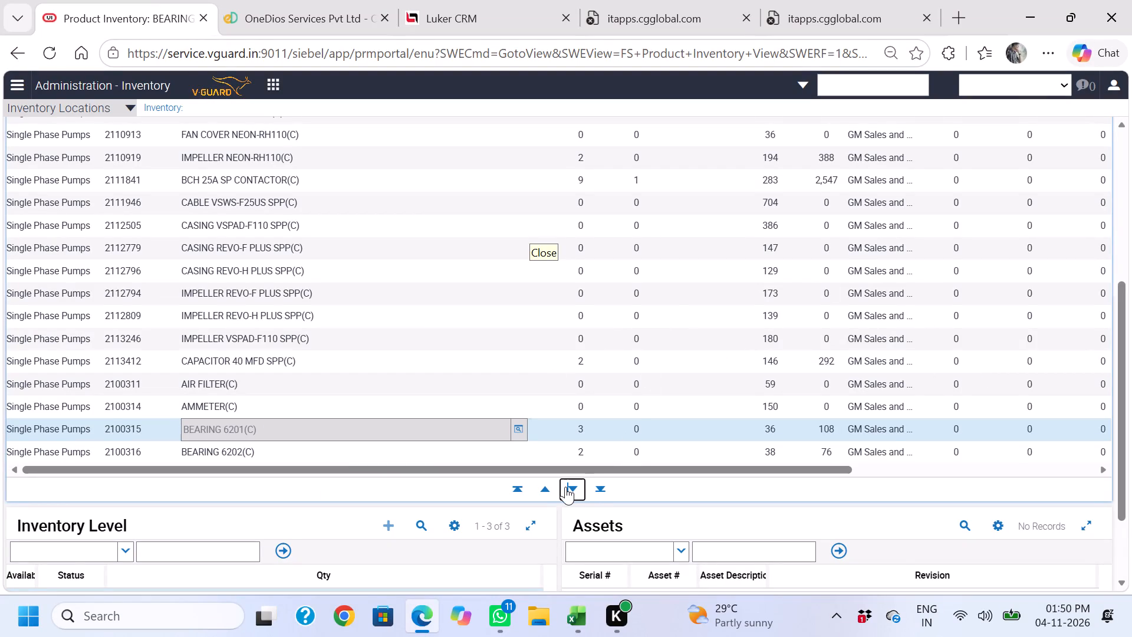
pyautogui.scroll(2, 565, 486)
pyautogui.scroll(-1, 564, 485)
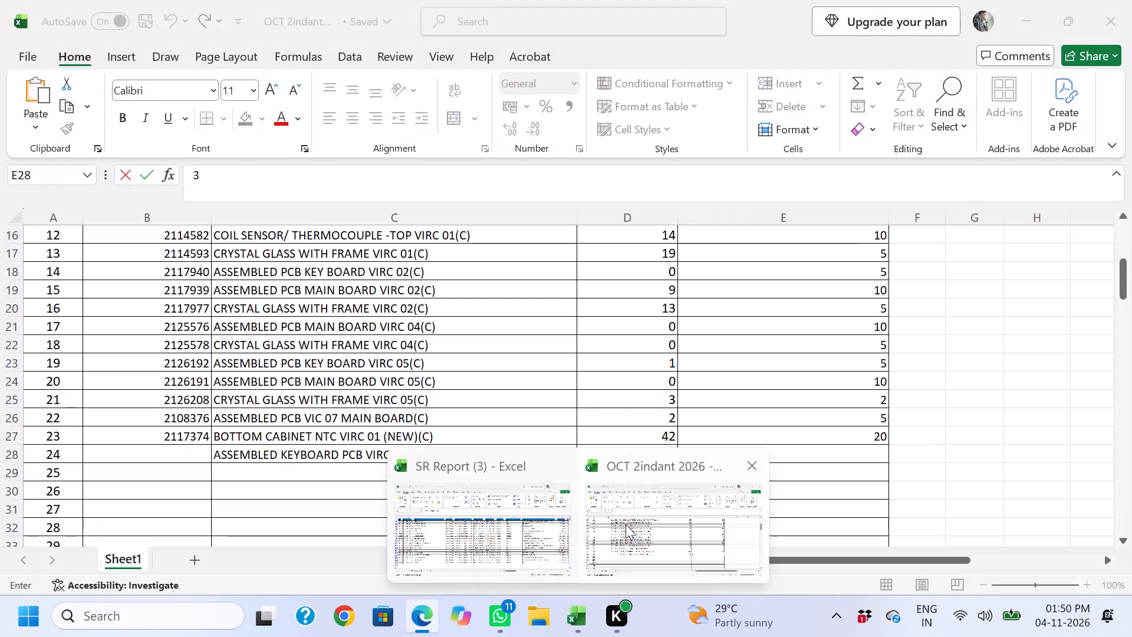
pyautogui.click(626, 524)
pyautogui.scroll(4, 547, 504)
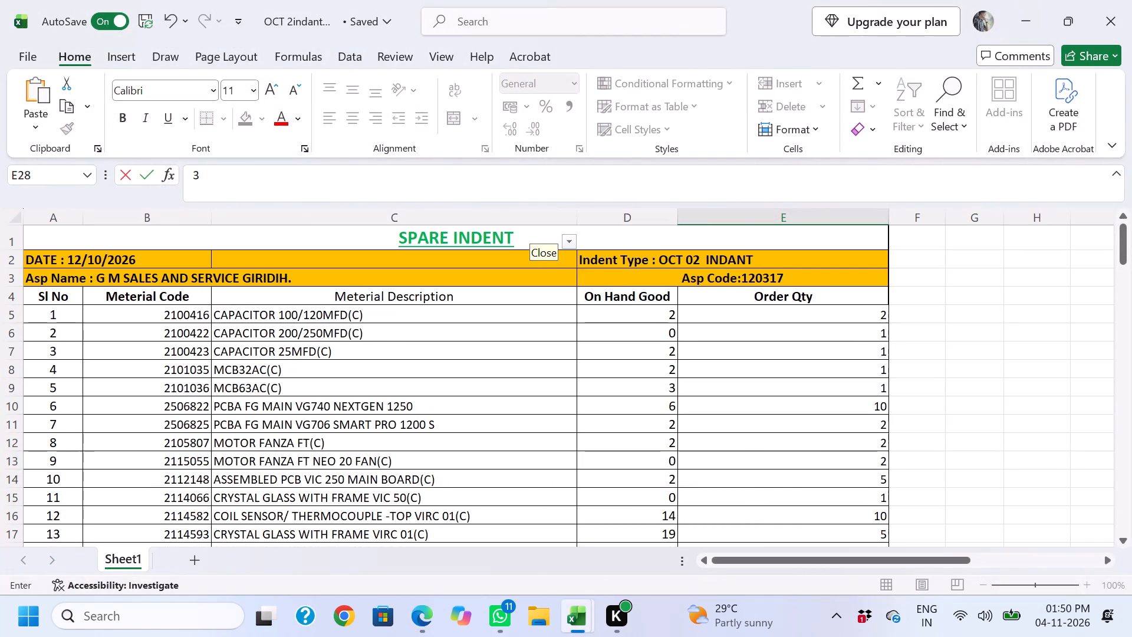
pyautogui.scroll(-1, 525, 501)
pyautogui.click(476, 527)
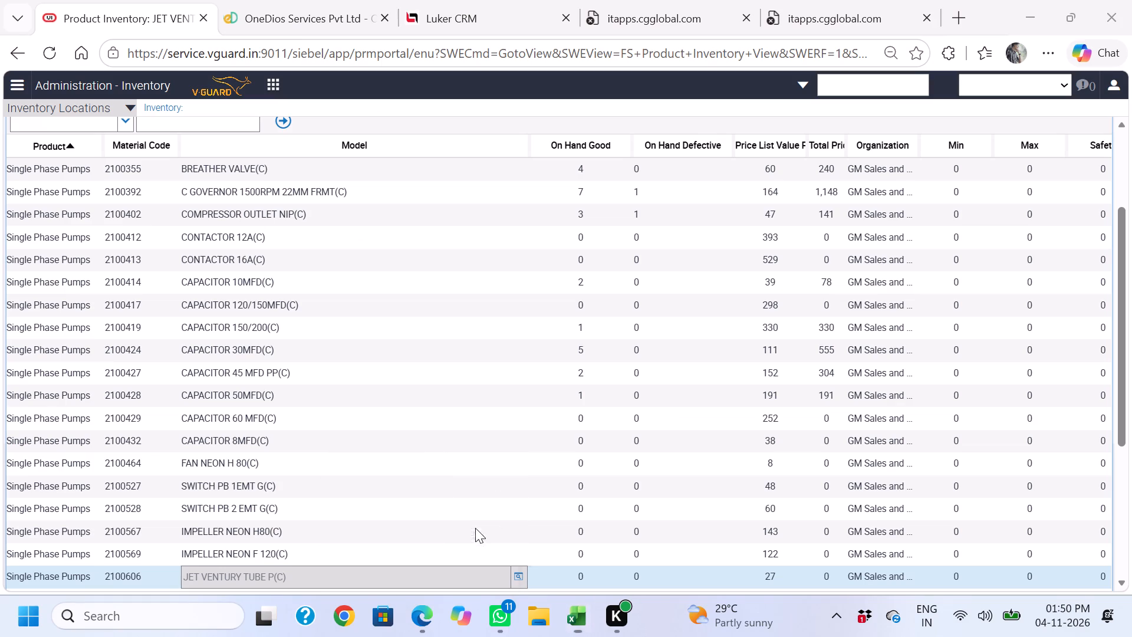
# Copy the model name CAPACITOR 120/150MFD(C) from the product inventory into cell C29 of the Excel indent sheet.
pyautogui.click(324, 314)
pyautogui.moveTo(327, 301); pyautogui.dragTo(180, 326)
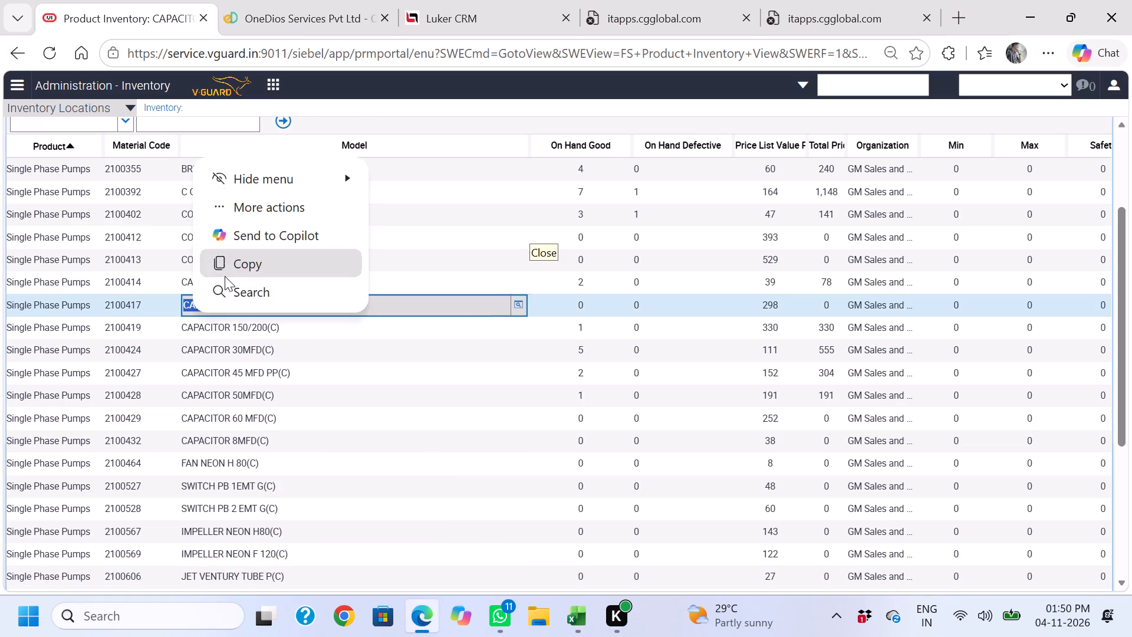
pyautogui.click(225, 276)
pyautogui.click(603, 530)
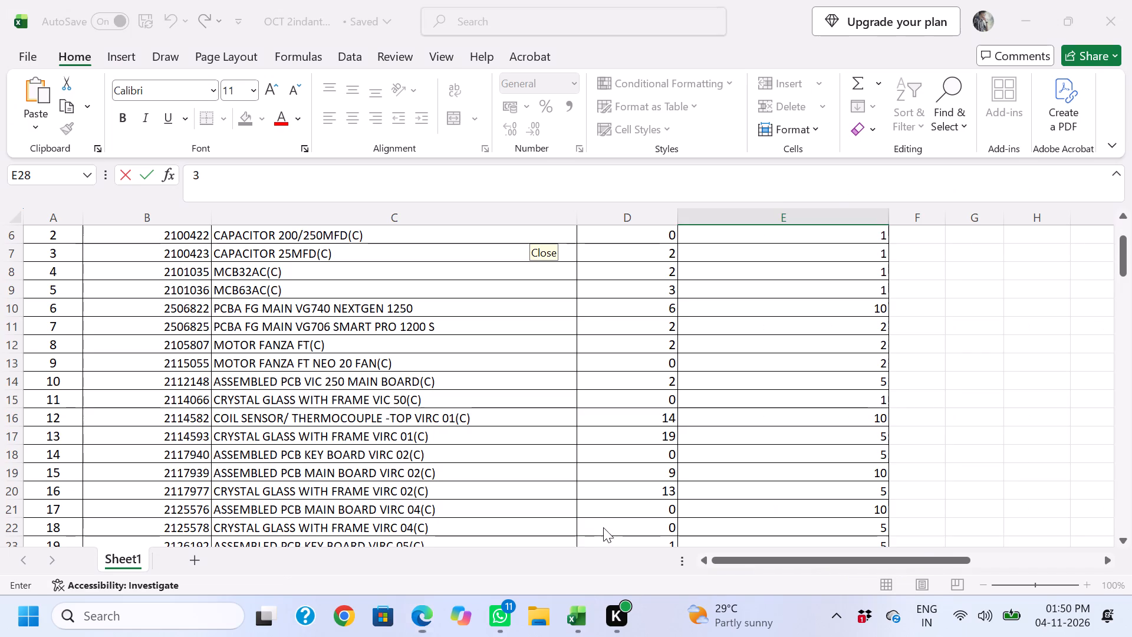
pyautogui.scroll(-2, 491, 417)
pyautogui.click(368, 483)
pyautogui.click(364, 470)
pyautogui.rightClick(364, 470)
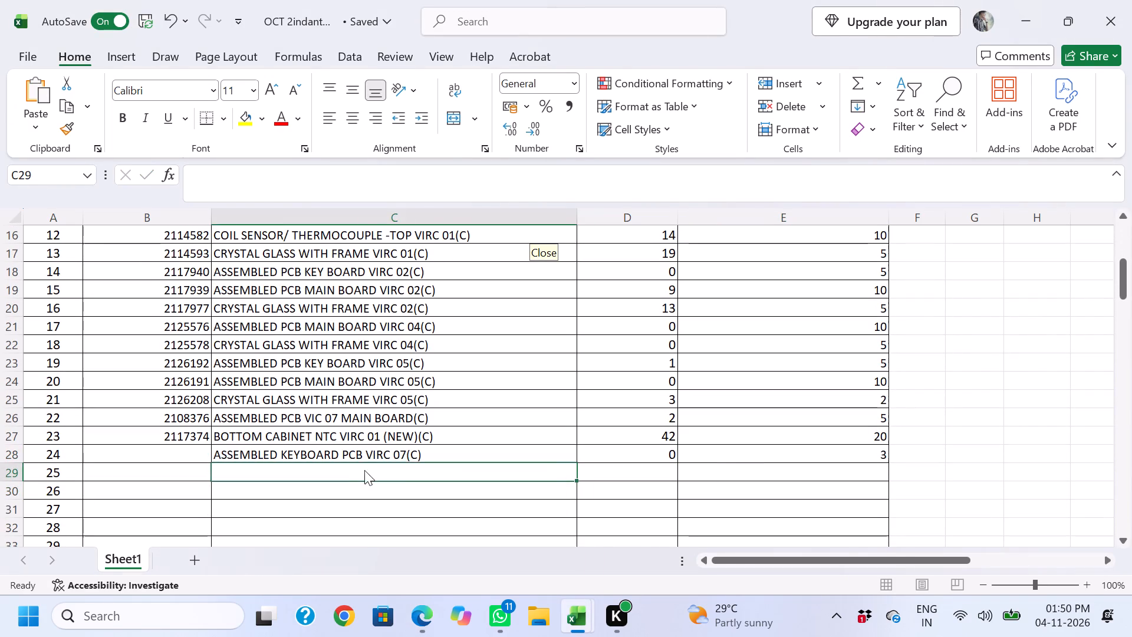
pyautogui.click(409, 122)
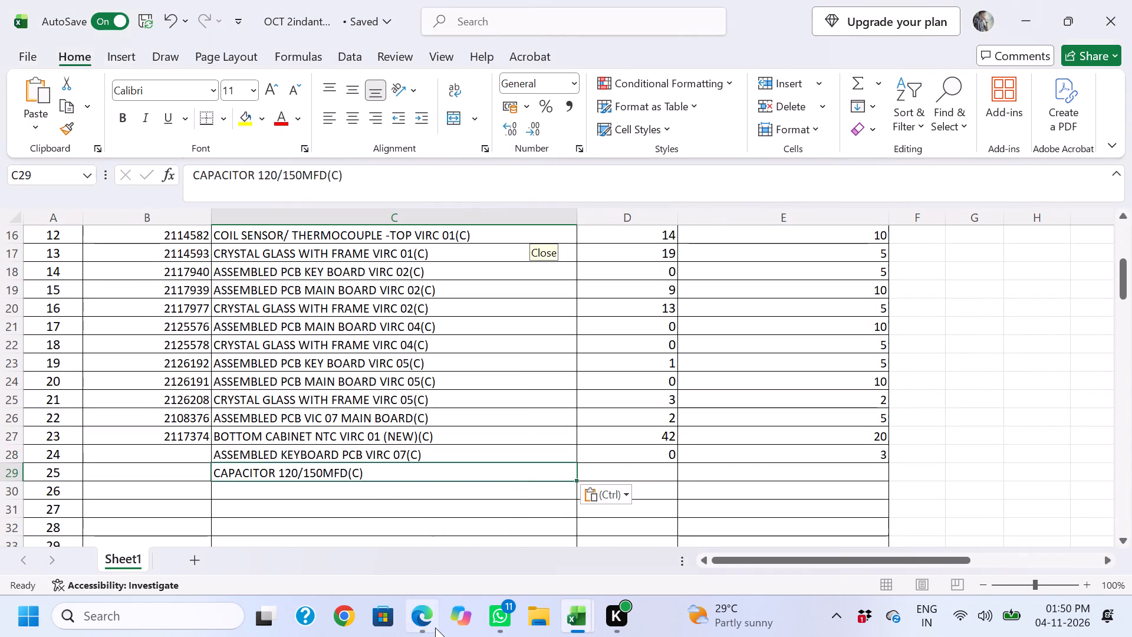
# Copy the 120/150MFD capacitor's material code 2100417 from the inventory into cell B29 of the indent sheet.
pyautogui.click(416, 526)
pyautogui.click(119, 298)
pyautogui.rightClick(119, 298)
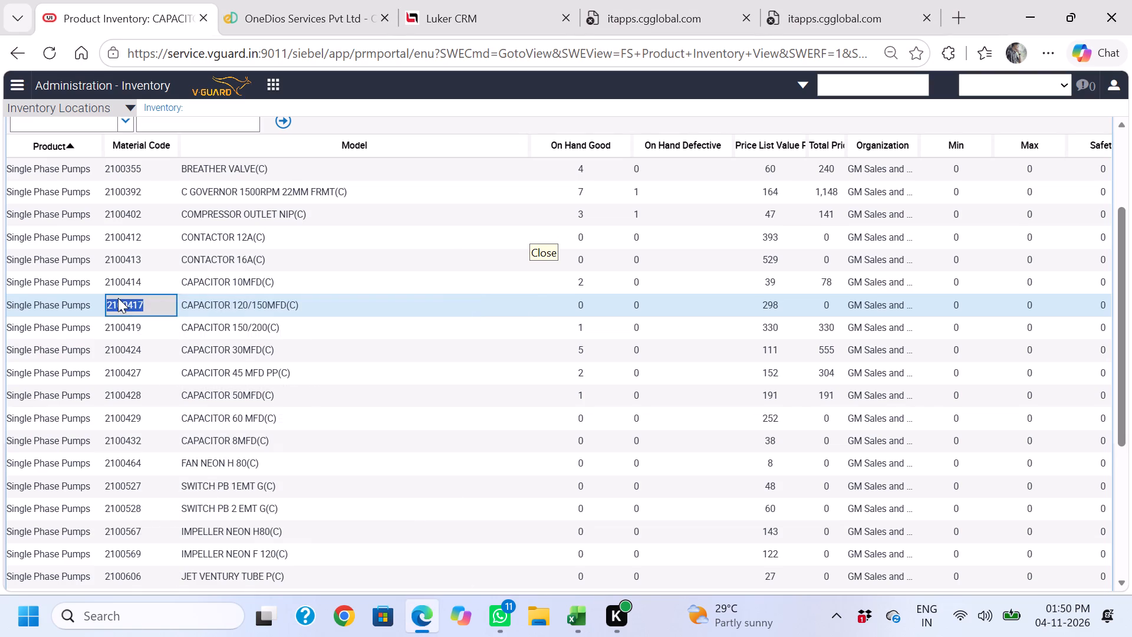
pyautogui.click(214, 257)
pyautogui.click(614, 520)
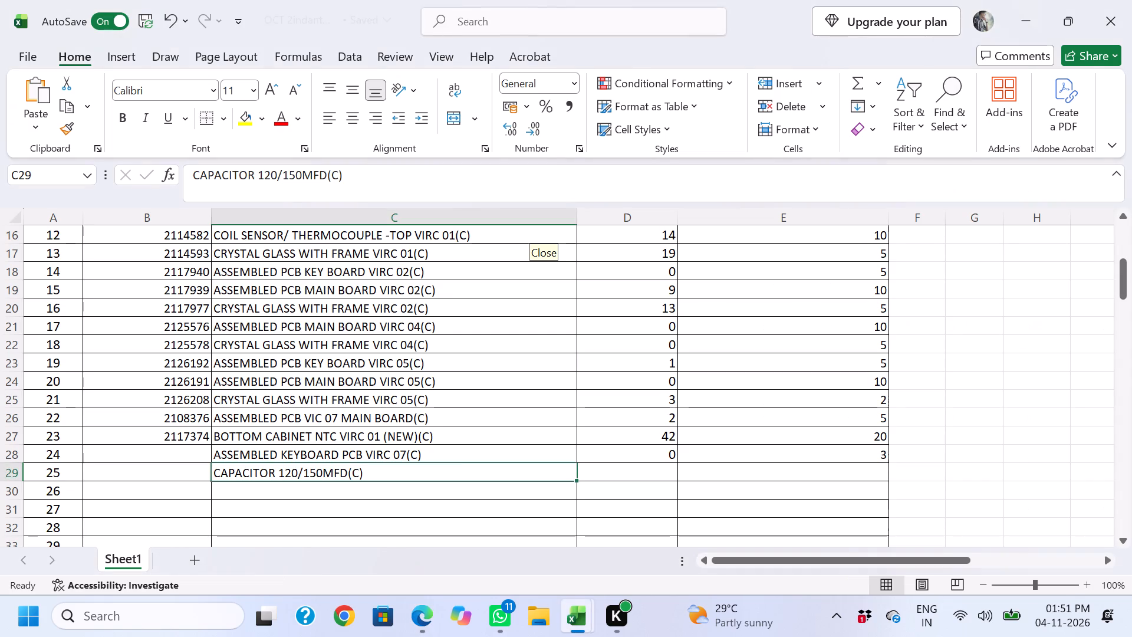
pyautogui.click(167, 474)
pyautogui.rightClick(167, 474)
pyautogui.click(211, 124)
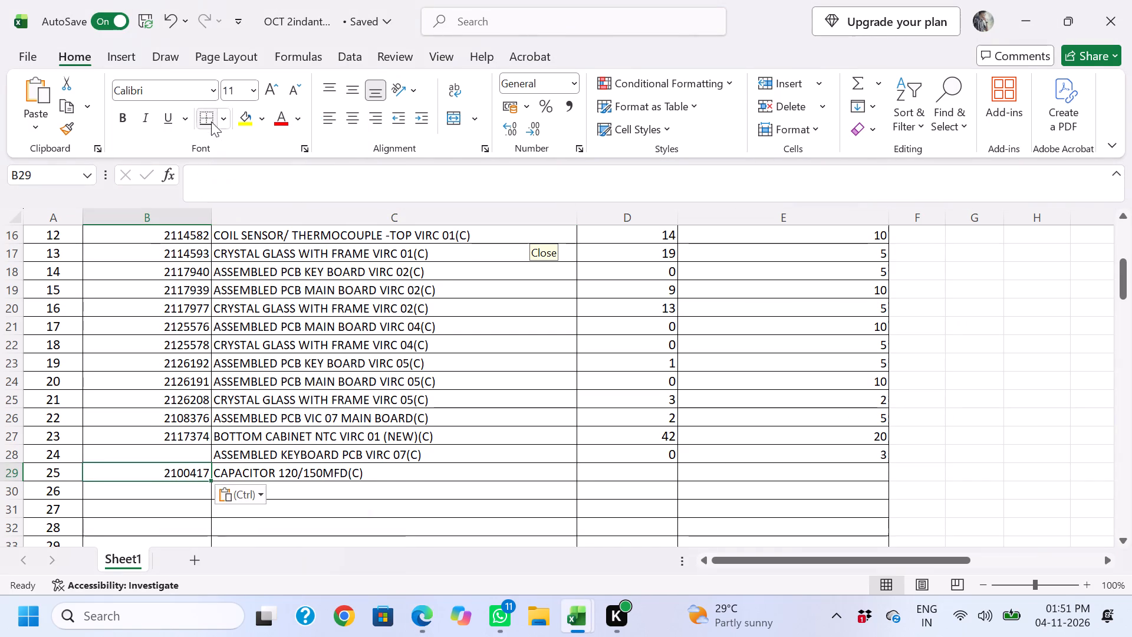
# Enter on-hand quantity 0 in D29 and order quantity 1 in E29 for the 120/150MFD capacitor.
pyautogui.click(616, 472)
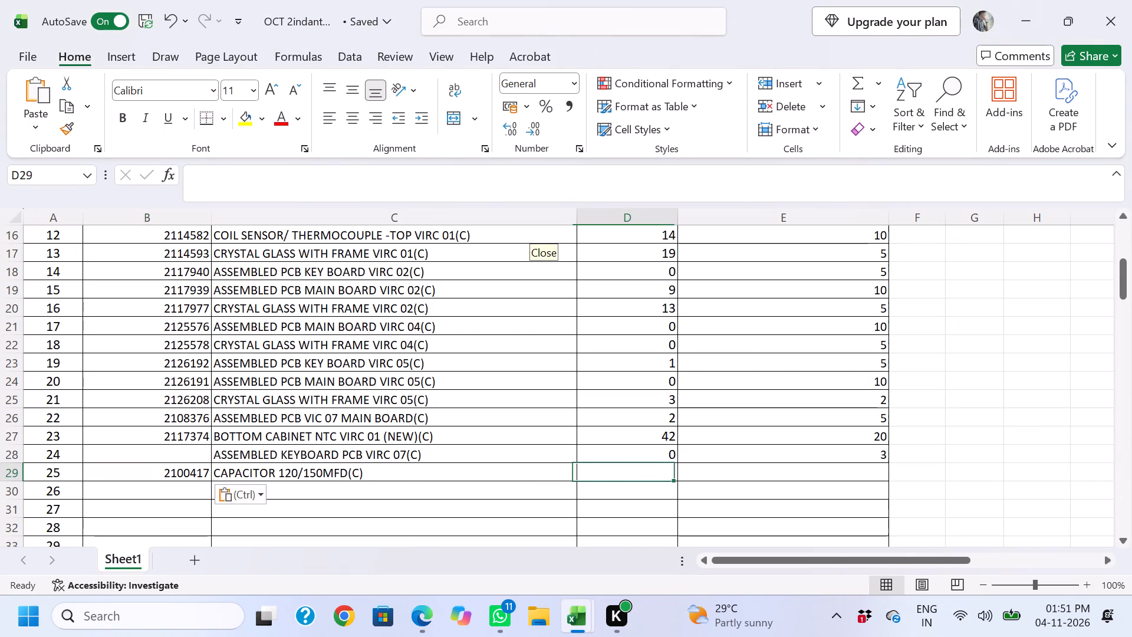
pyautogui.press('0')
pyautogui.press('Right')
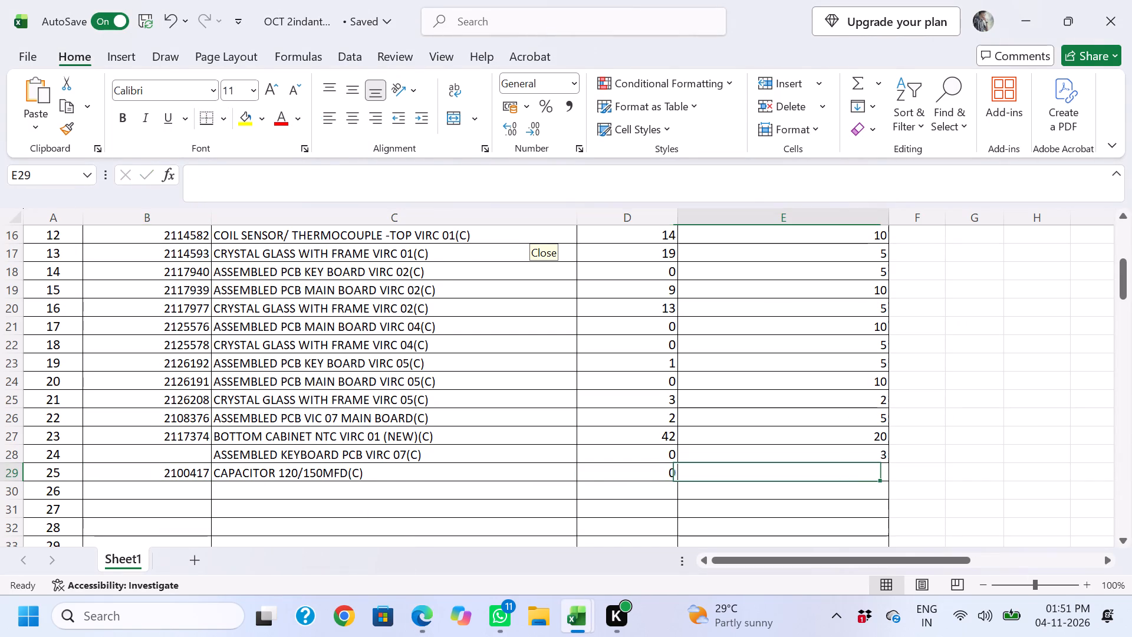
pyautogui.press('1')
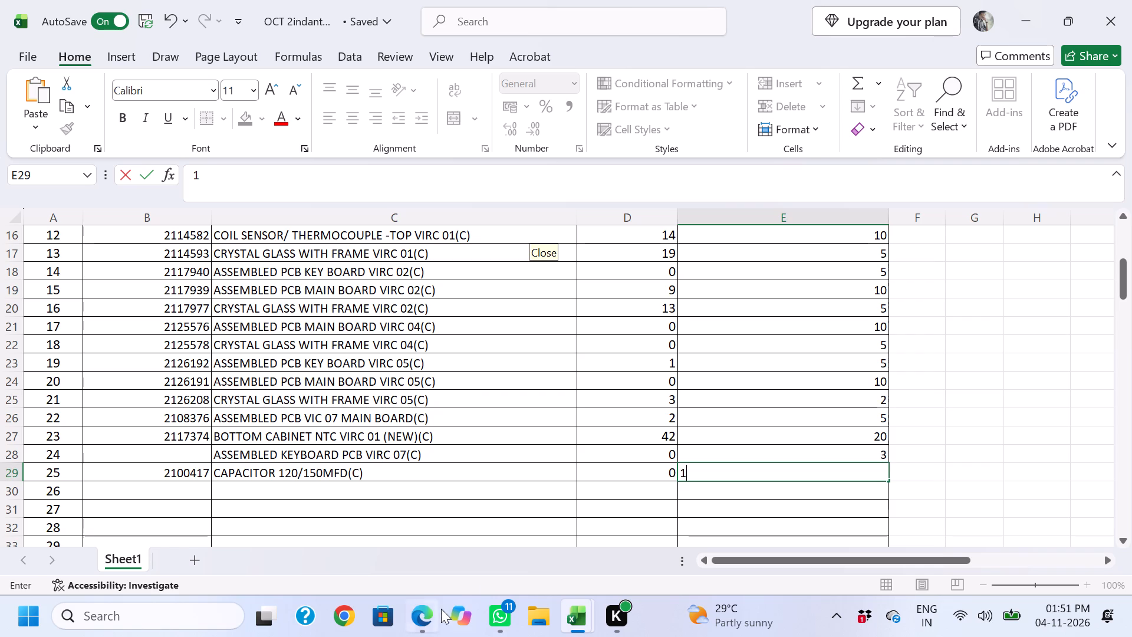
# Find PISTON 57MM(C) on the inventory's next page of single phase pump parts and copy its model name into cell C30 of the indent.
pyautogui.click(440, 540)
pyautogui.scroll(-1, 454, 439)
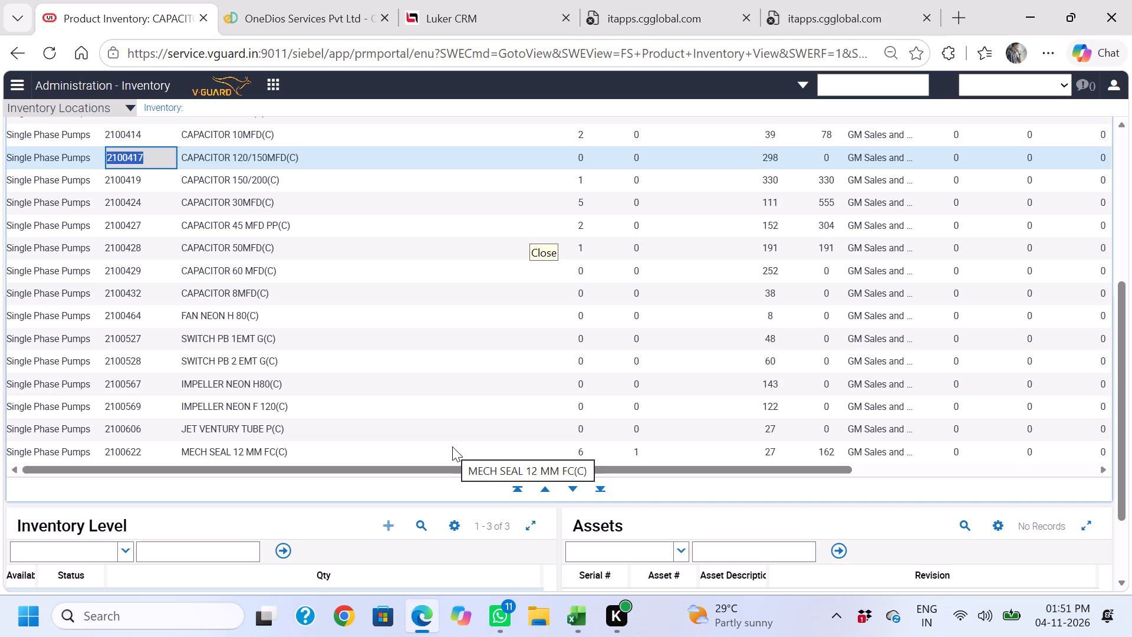
pyautogui.click(571, 490)
pyautogui.scroll(2, 571, 490)
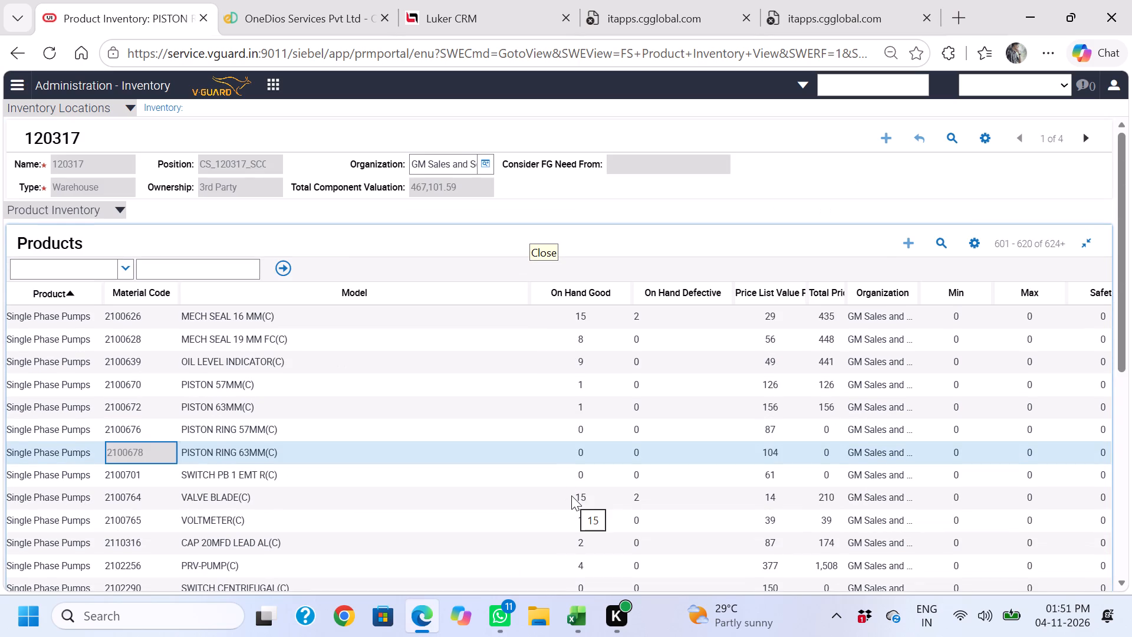
pyautogui.scroll(-1, 571, 495)
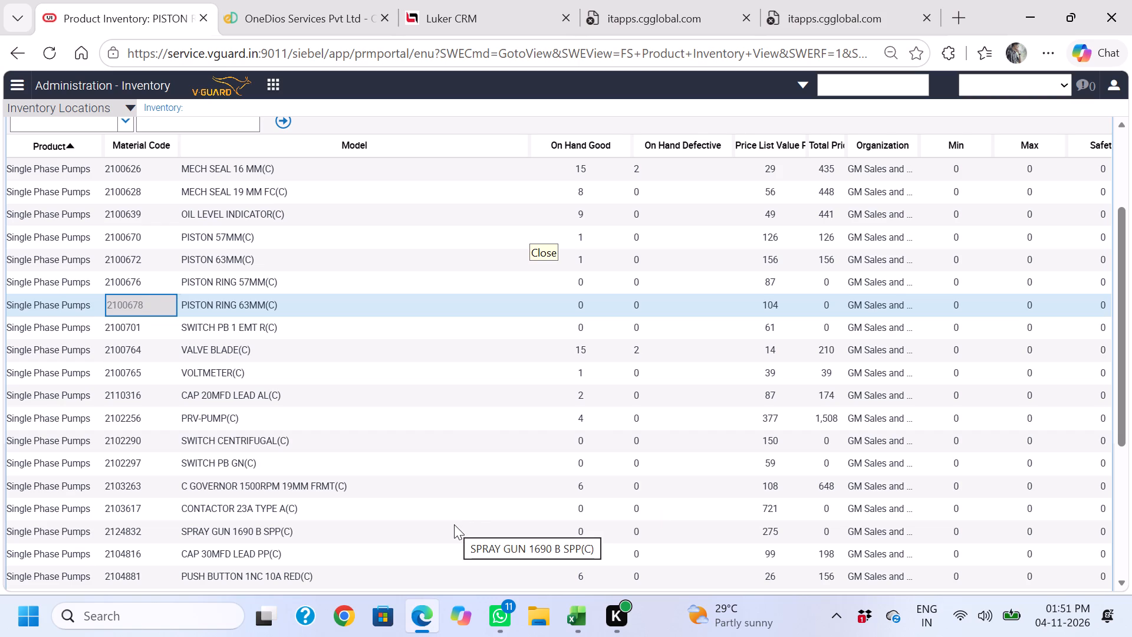
pyautogui.click(258, 234)
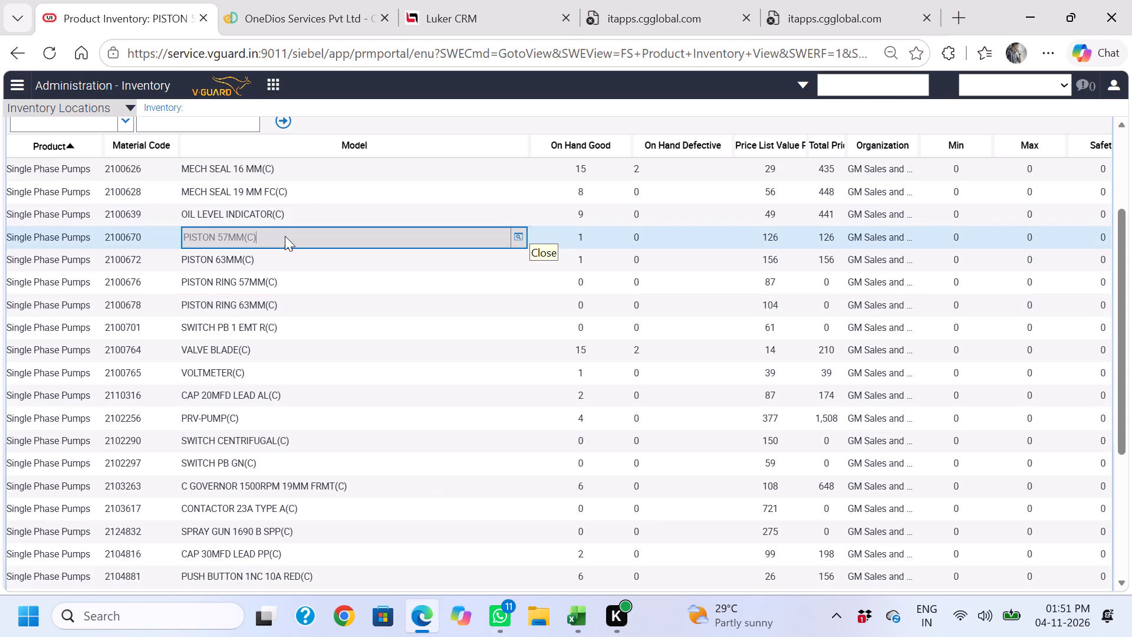
pyautogui.moveTo(285, 236); pyautogui.dragTo(150, 242)
pyautogui.click(197, 242)
pyautogui.rightClick(206, 231)
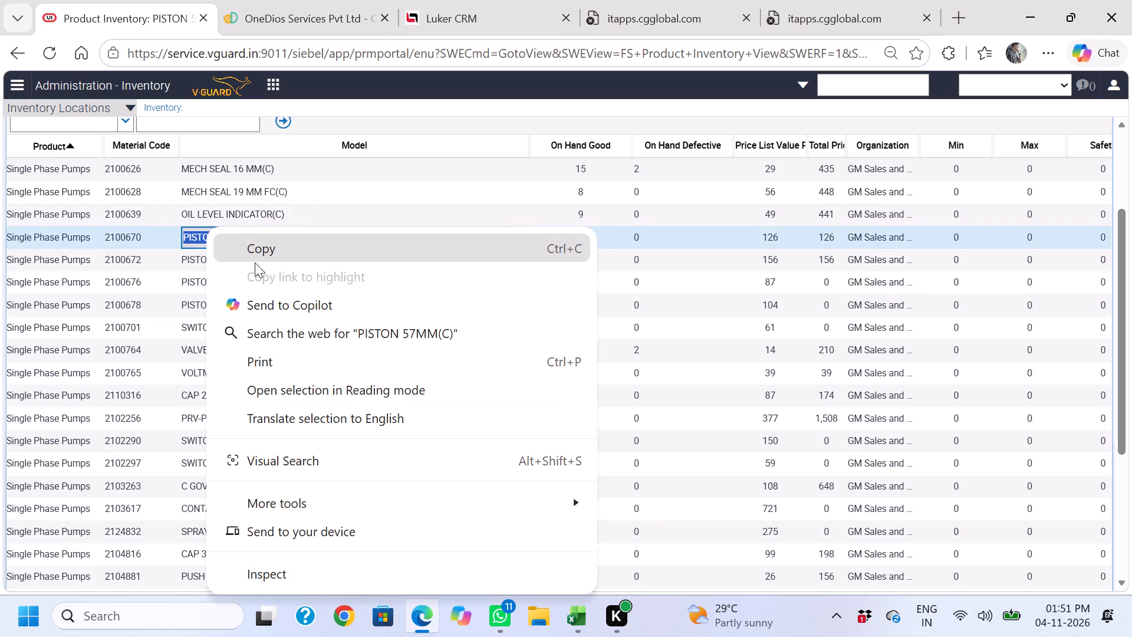
pyautogui.click(252, 247)
pyautogui.click(623, 517)
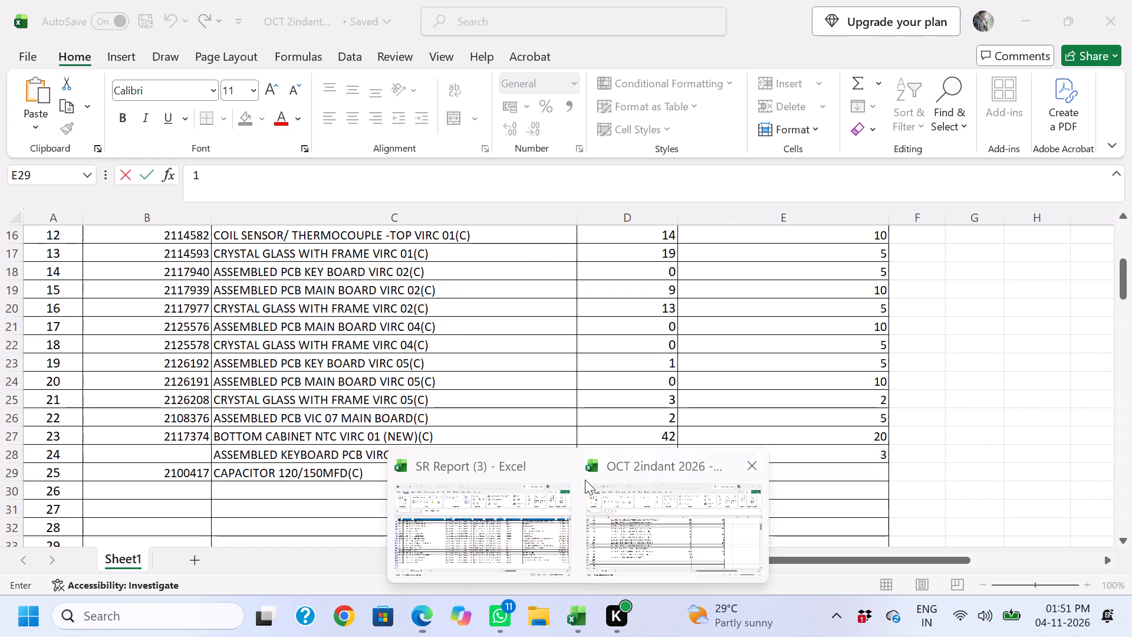
pyautogui.click(310, 488)
pyautogui.rightClick(310, 488)
pyautogui.click(352, 119)
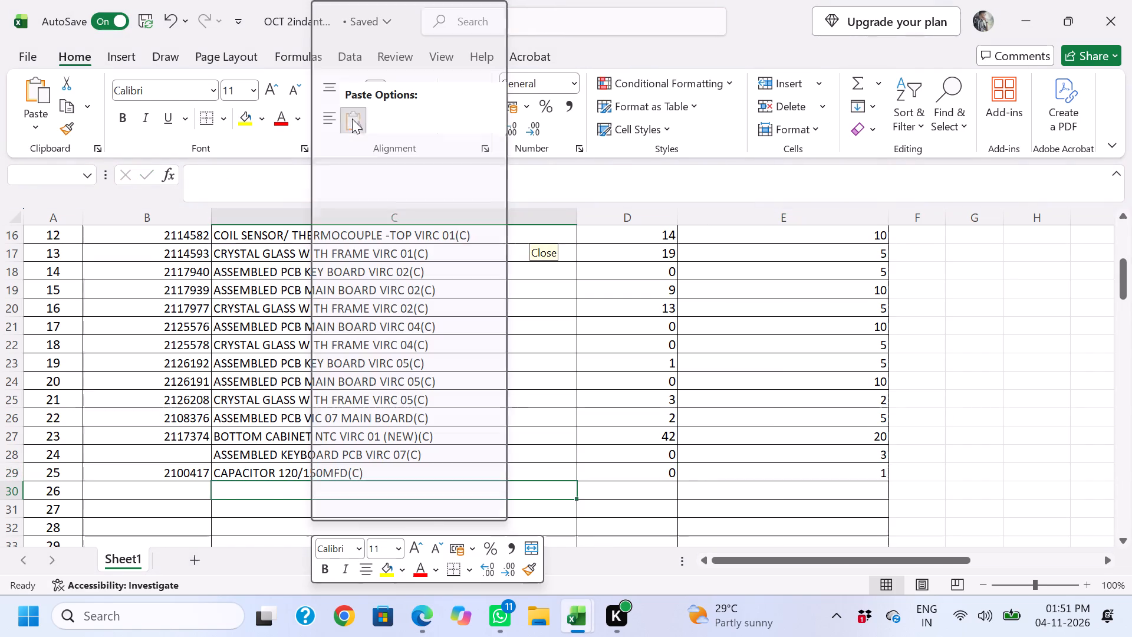
# Copy the 57MM piston's material code 2100670 from the inventory into cell B30 of the indent sheet.
pyautogui.click(433, 518)
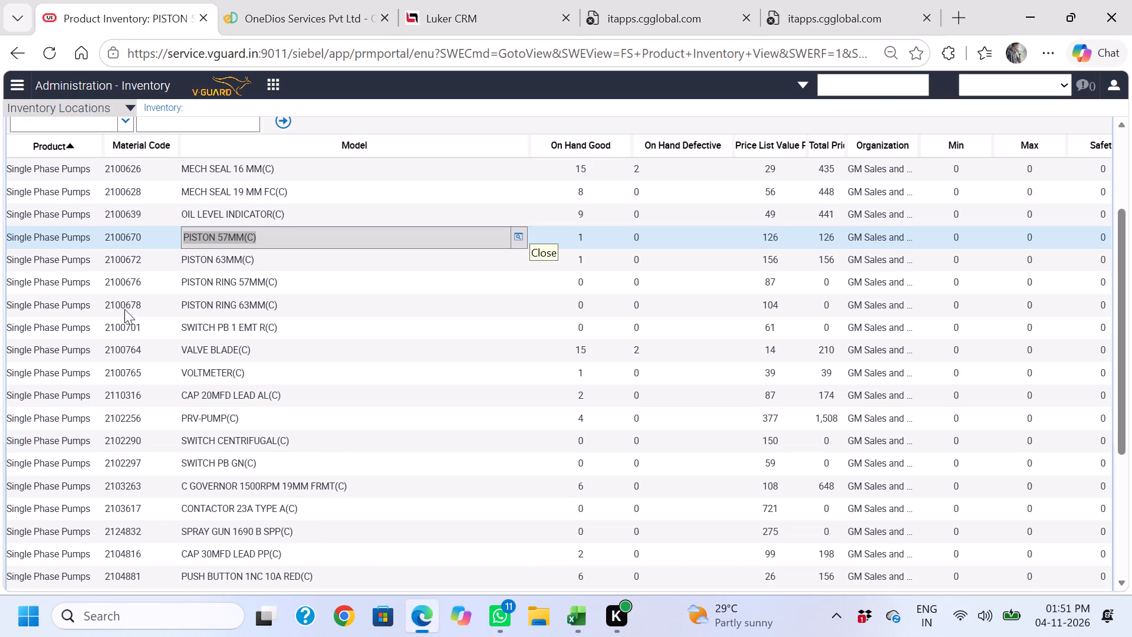
pyautogui.click(139, 228)
pyautogui.rightClick(139, 228)
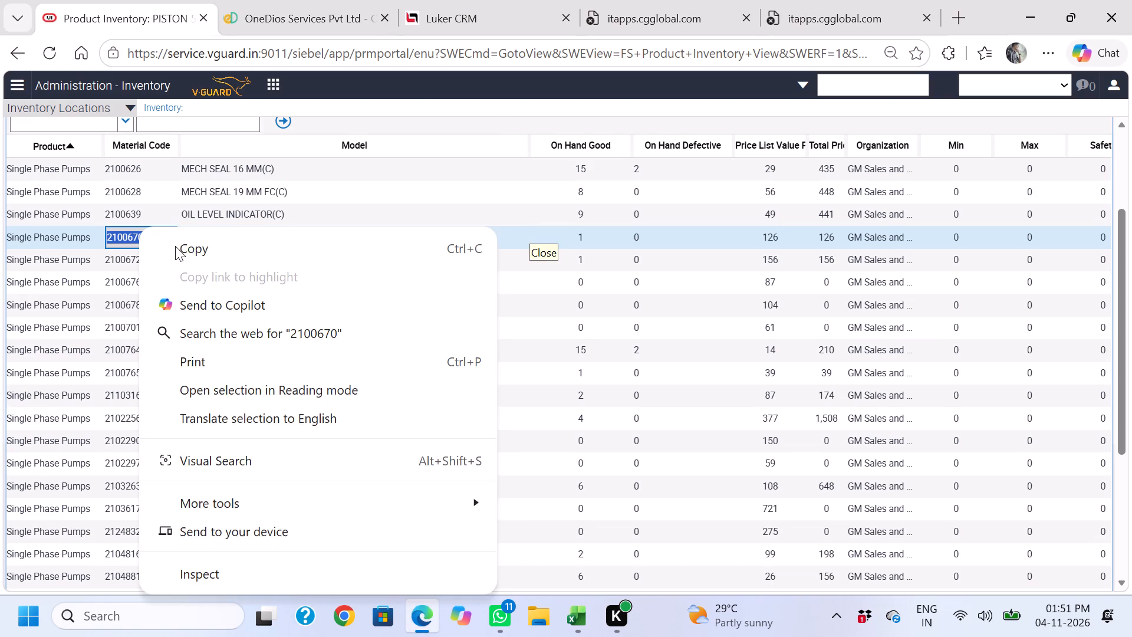
pyautogui.click(175, 246)
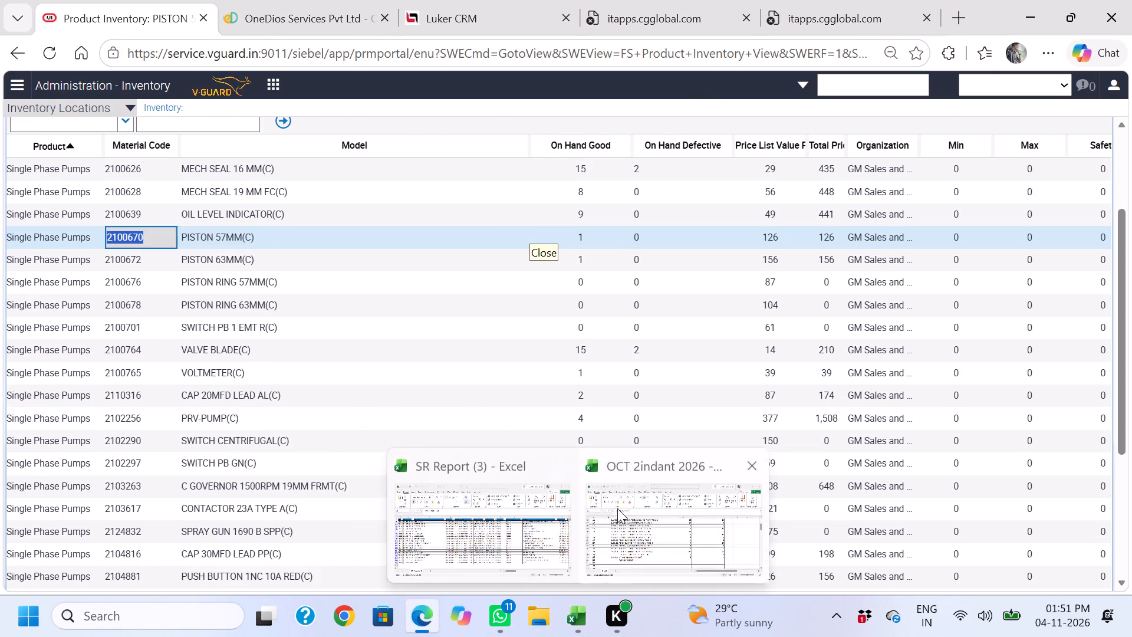
pyautogui.click(617, 508)
pyautogui.rightClick(175, 494)
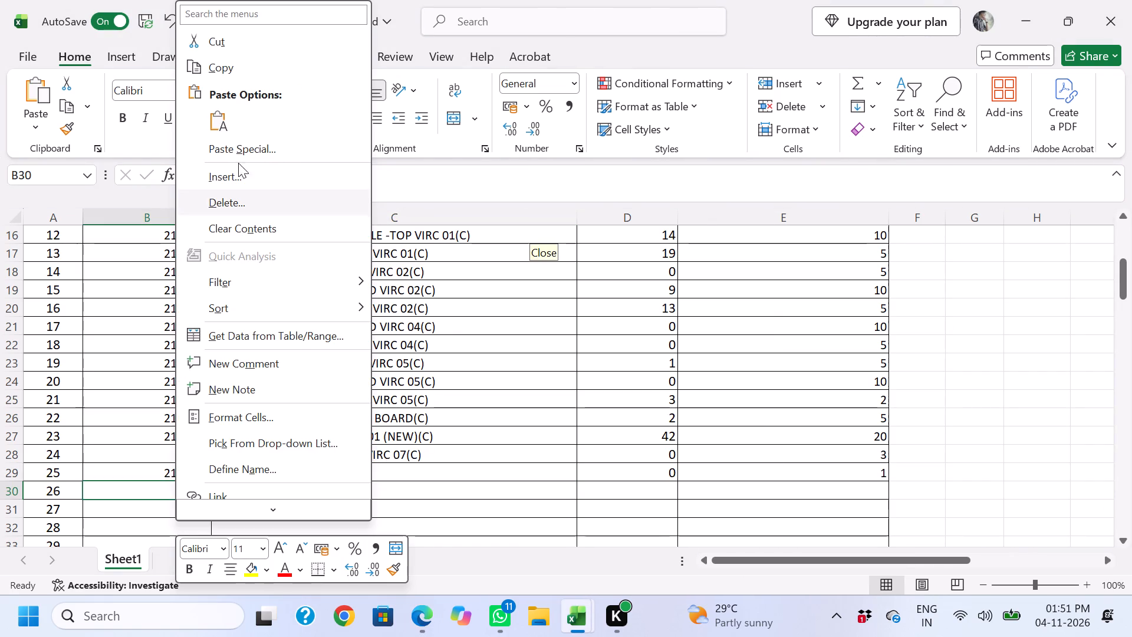
pyautogui.click(220, 119)
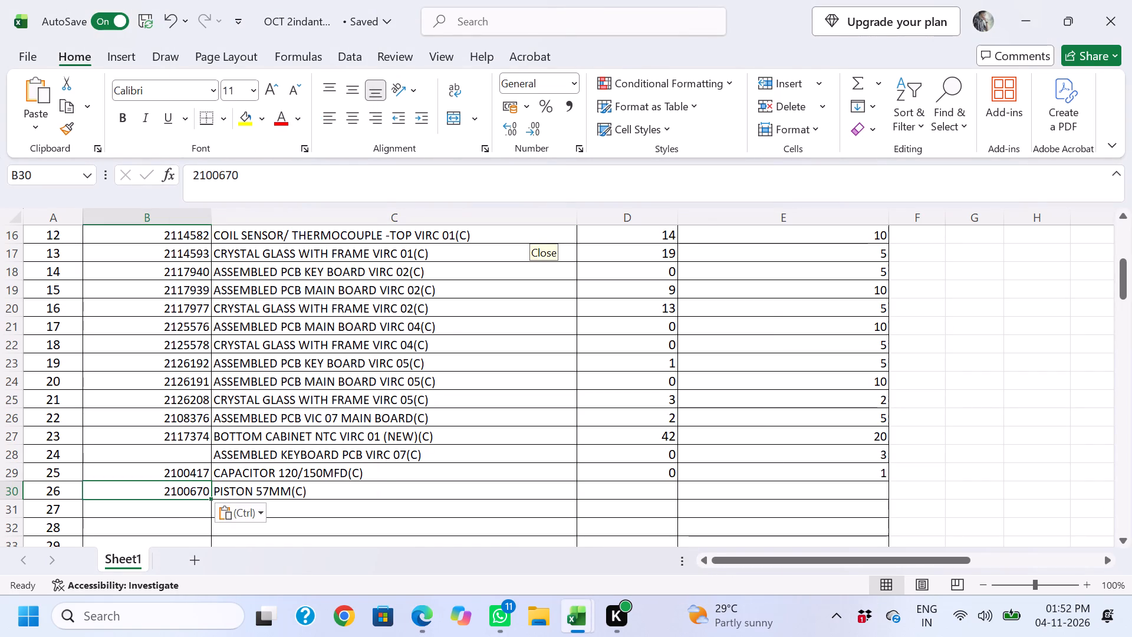
# Enter on-hand quantity 0 in D30 and order quantity 1 in E30 for the 57MM piston.
pyautogui.click(643, 485)
pyautogui.press('0')
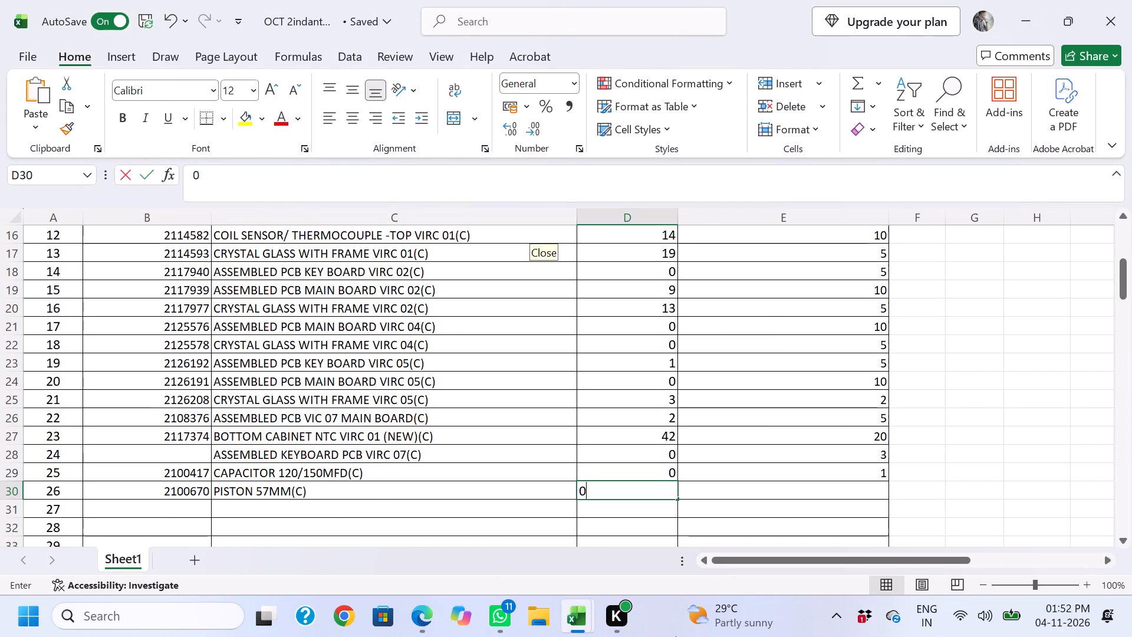
pyautogui.press('Right')
pyautogui.press('1')
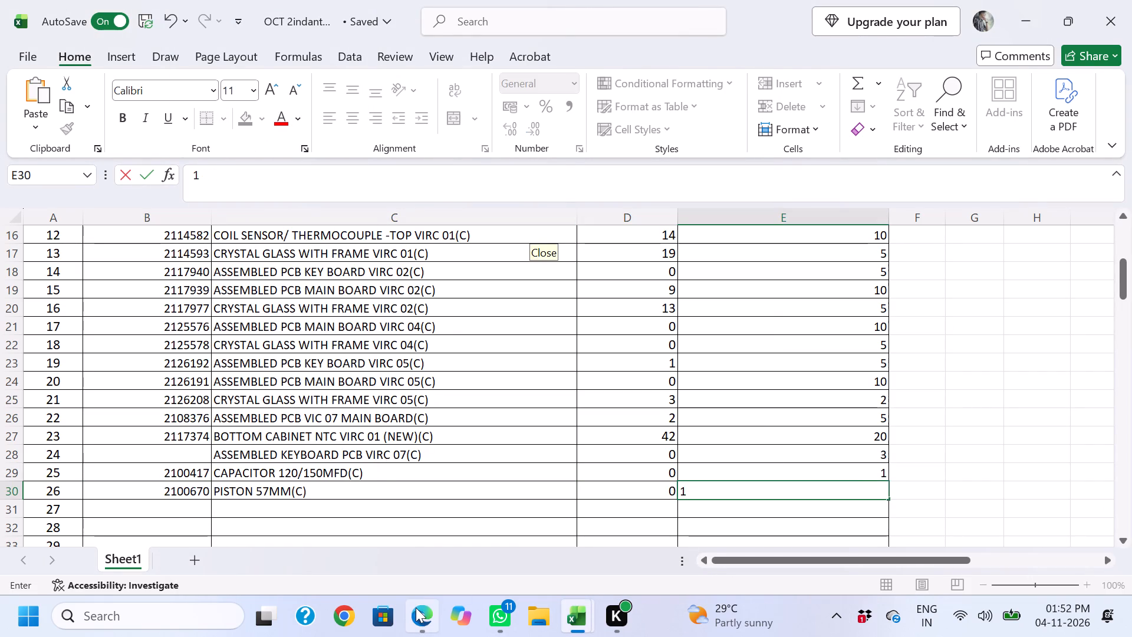
# Copy the model name PISTON RING 57MM(C) from the product inventory into cell C31 of the Excel indent sheet.
pyautogui.click(435, 537)
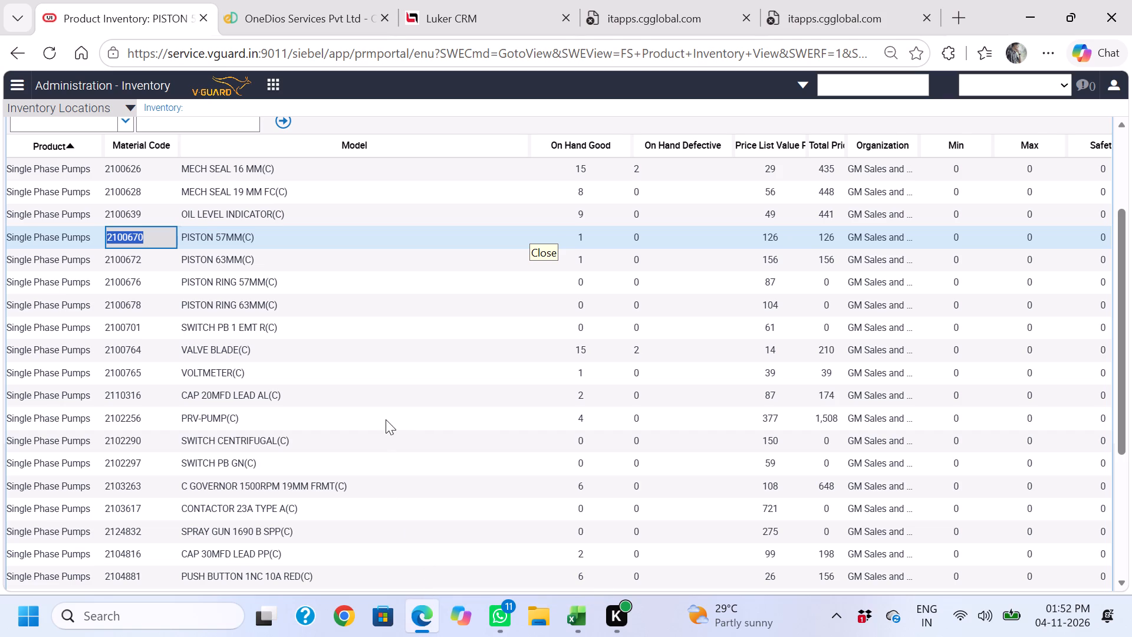
pyautogui.click(291, 284)
pyautogui.moveTo(287, 284); pyautogui.dragTo(157, 307)
pyautogui.click(198, 251)
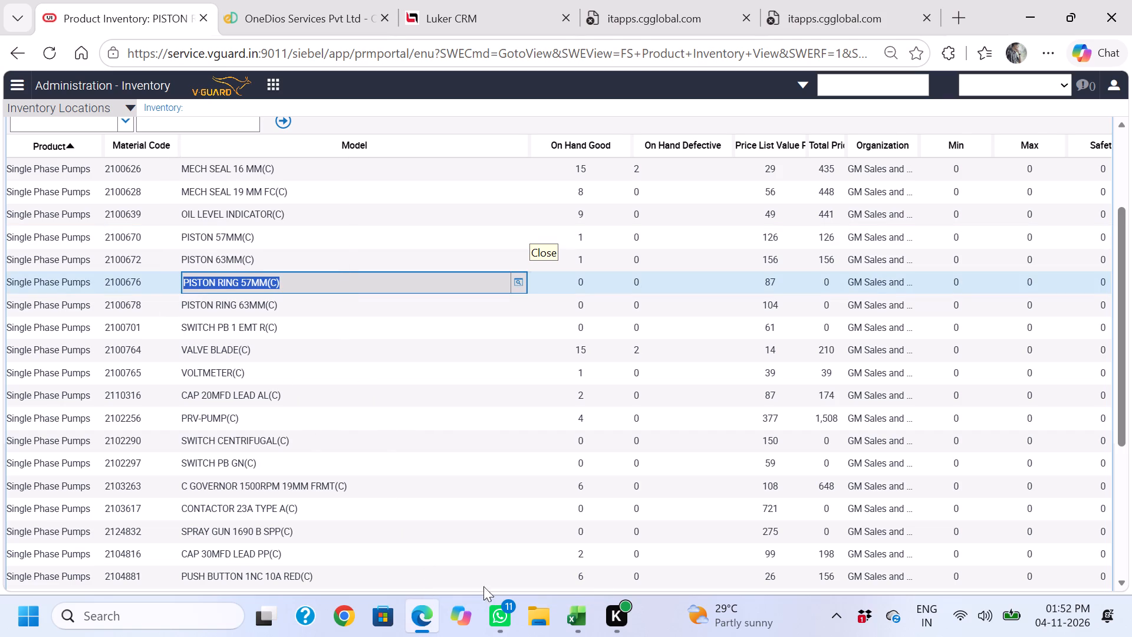
pyautogui.click(642, 530)
pyautogui.click(382, 502)
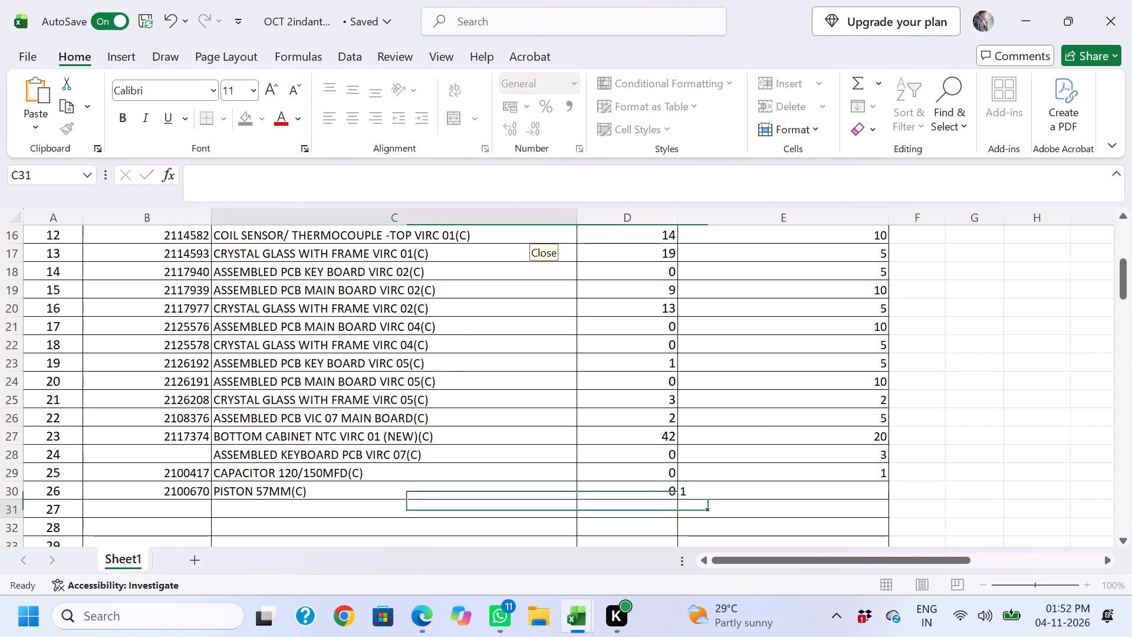
pyautogui.rightClick(382, 502)
pyautogui.click(422, 122)
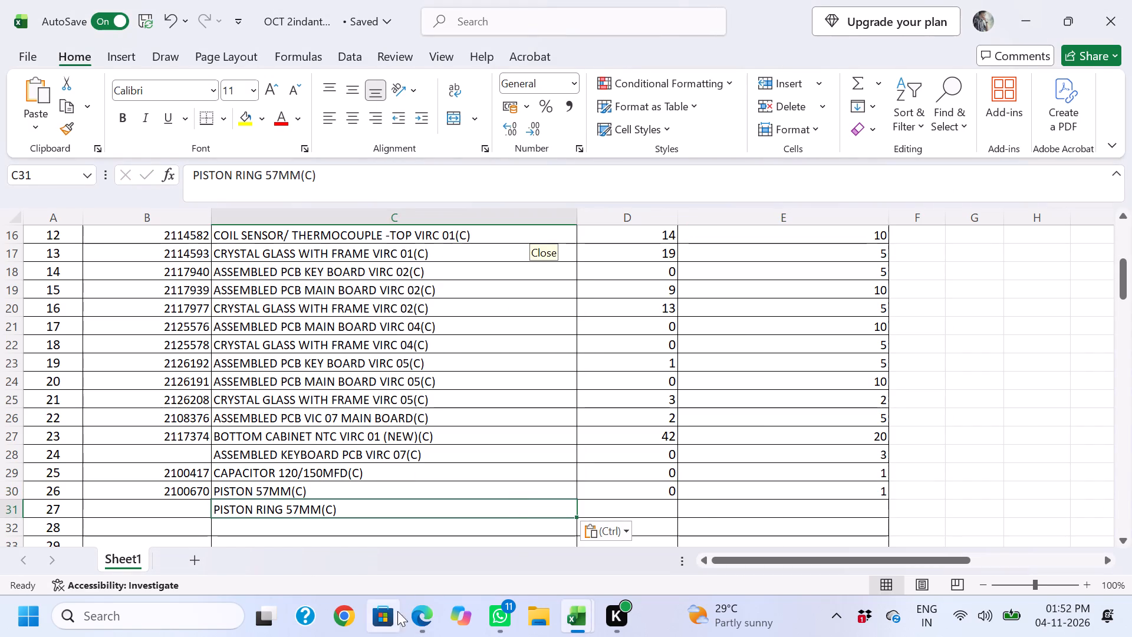
# Copy the 57MM piston ring's material code 2100676 from the product inventory into cell B31 of the Excel indent sheet.
pyautogui.click(419, 524)
pyautogui.click(143, 282)
pyautogui.rightClick(143, 282)
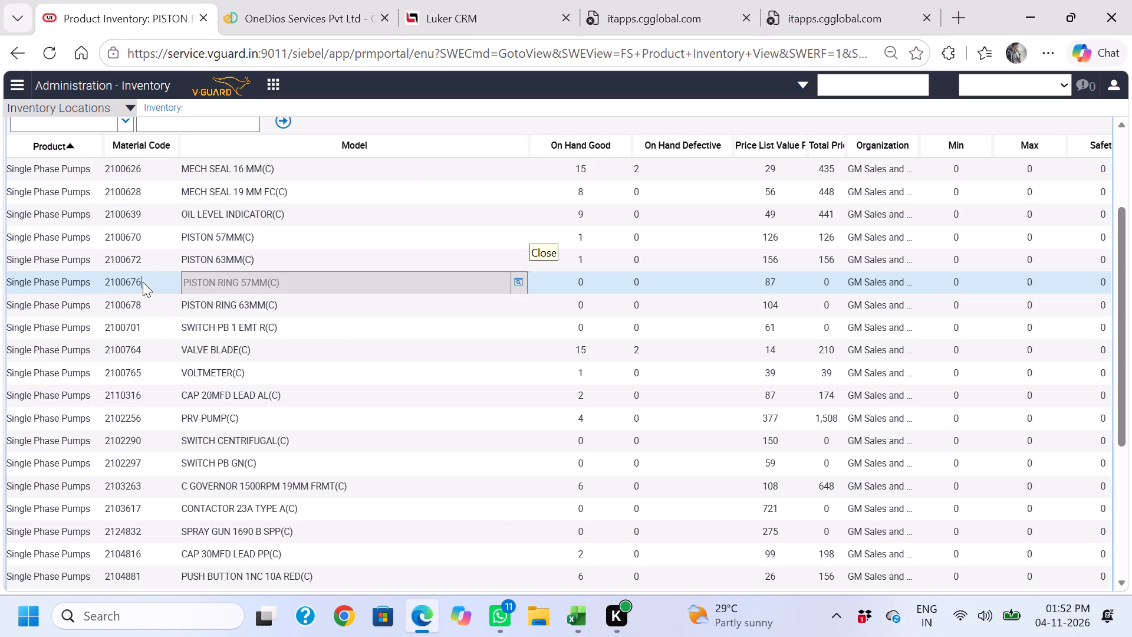
pyautogui.click(217, 247)
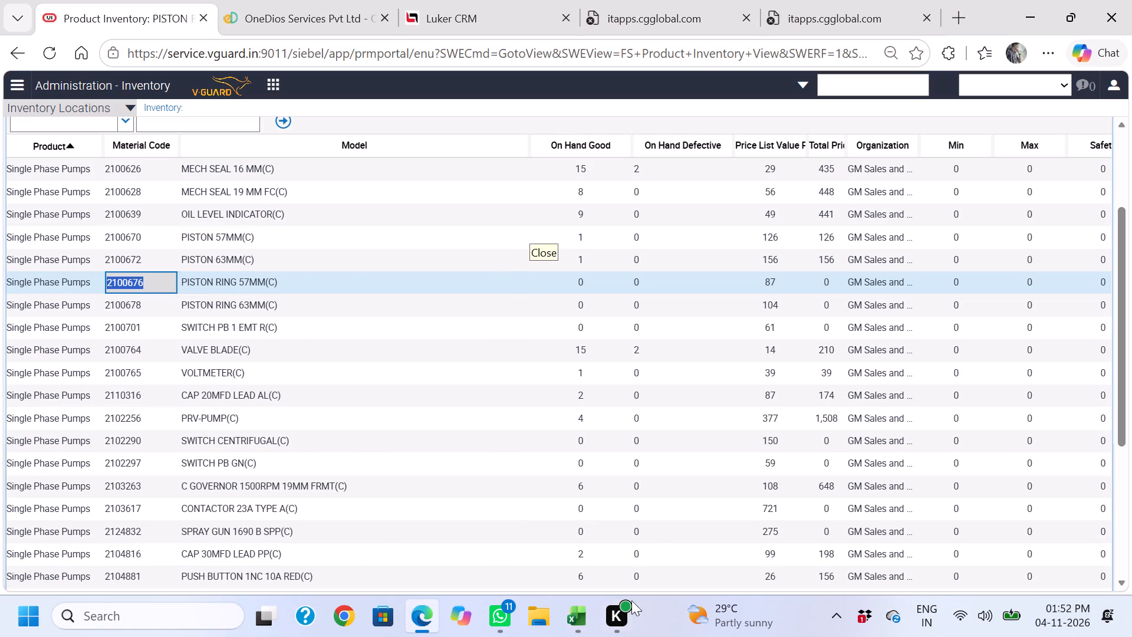
pyautogui.click(594, 536)
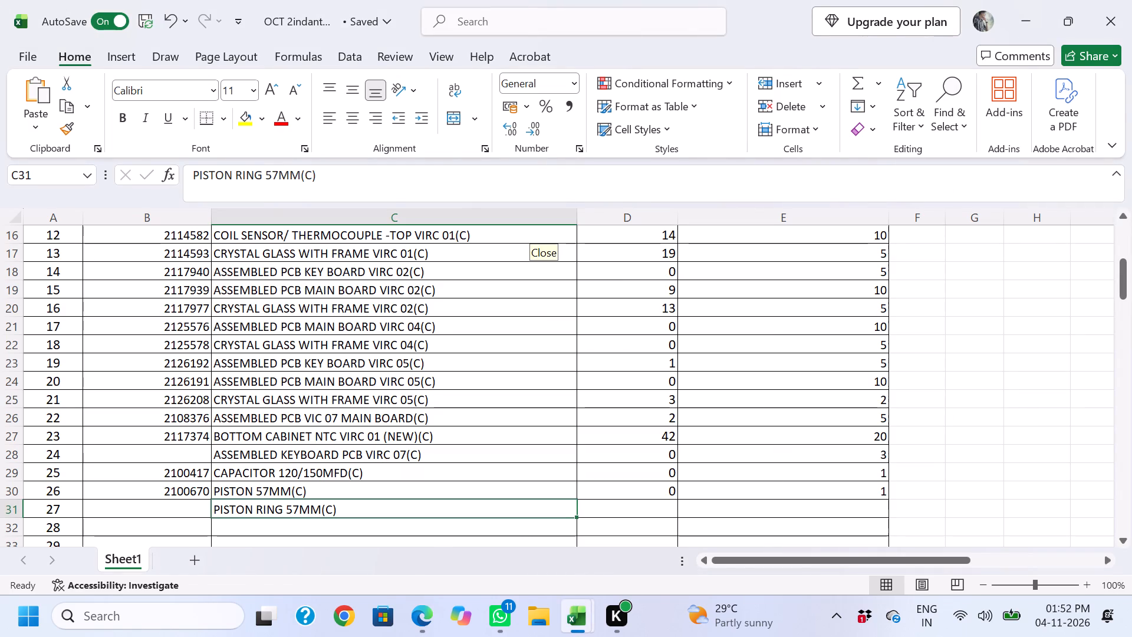
pyautogui.click(192, 509)
pyautogui.rightClick(192, 509)
pyautogui.click(242, 124)
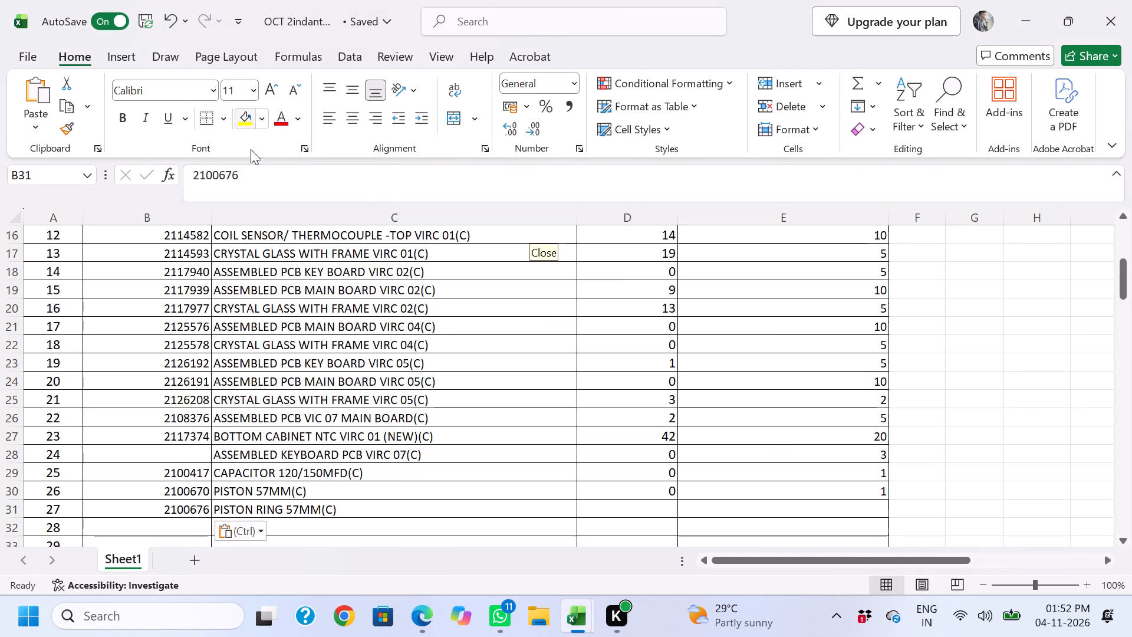
# Enter on-hand quantity 0 in D31 and order quantity 1 in E31 for the 57MM piston ring.
pyautogui.click(631, 505)
pyautogui.press('0')
pyautogui.press('Right')
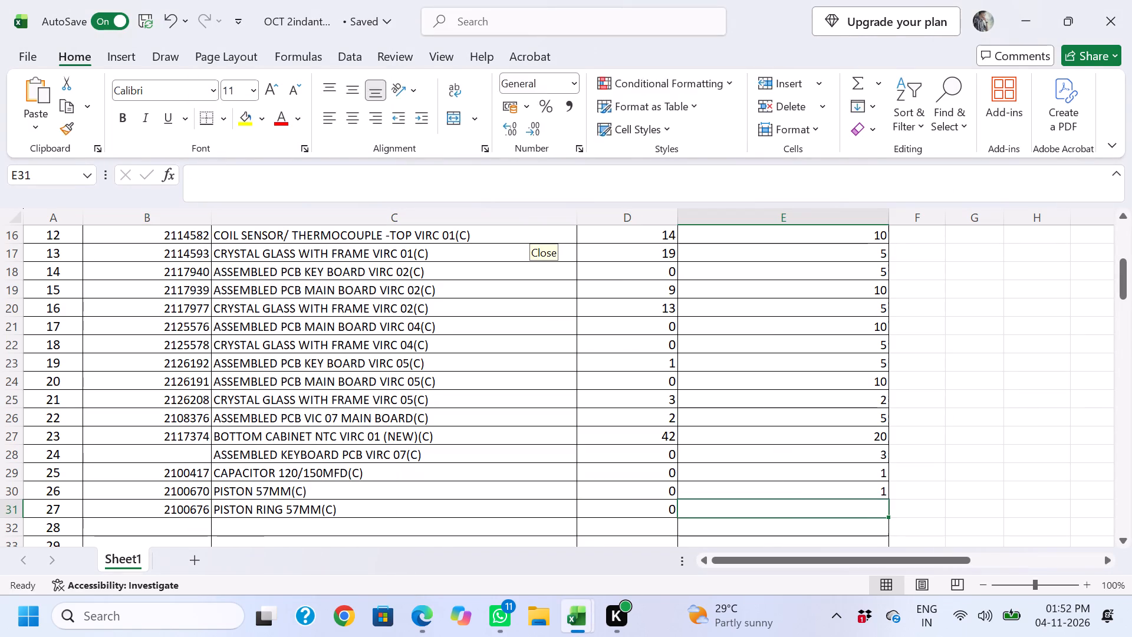
pyautogui.press('1')
# Copy the model name VALVE BLADE(C) from the product inventory into cell C32 of the Excel indent sheet.
pyautogui.scroll(-2, 416, 372)
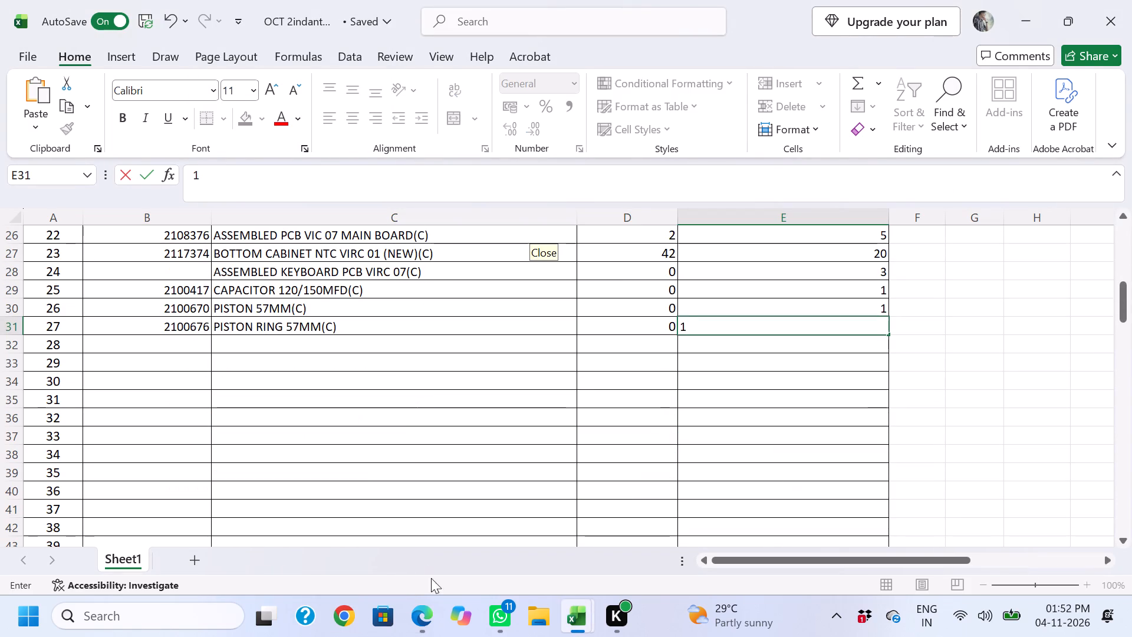
pyautogui.click(426, 503)
pyautogui.scroll(-1, 413, 397)
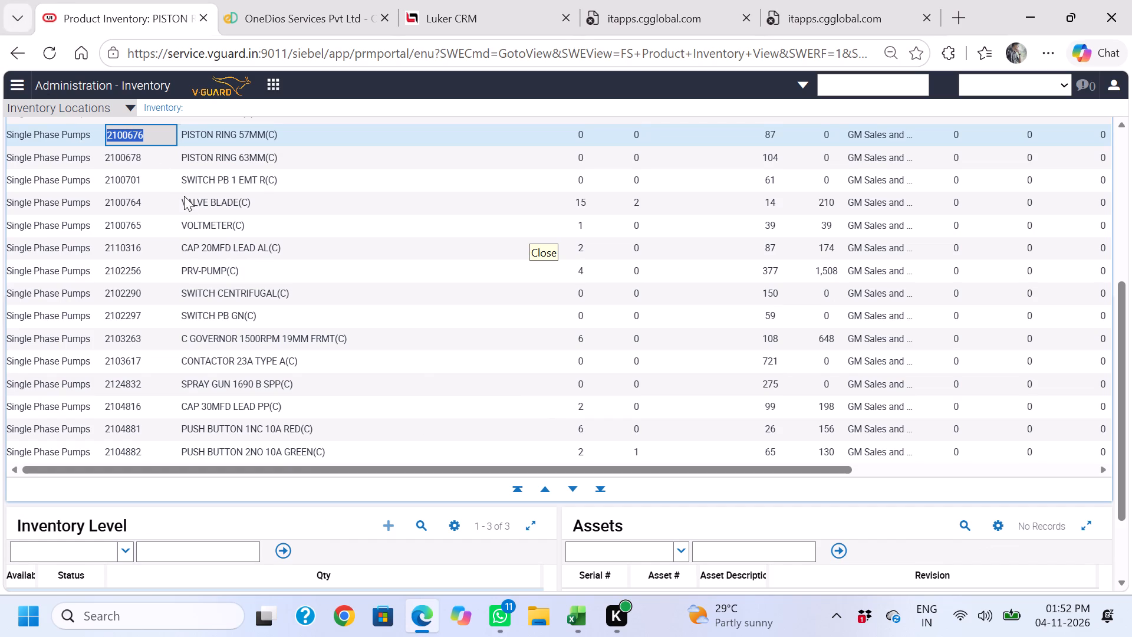
pyautogui.click(284, 206)
pyautogui.moveTo(275, 206); pyautogui.dragTo(152, 208)
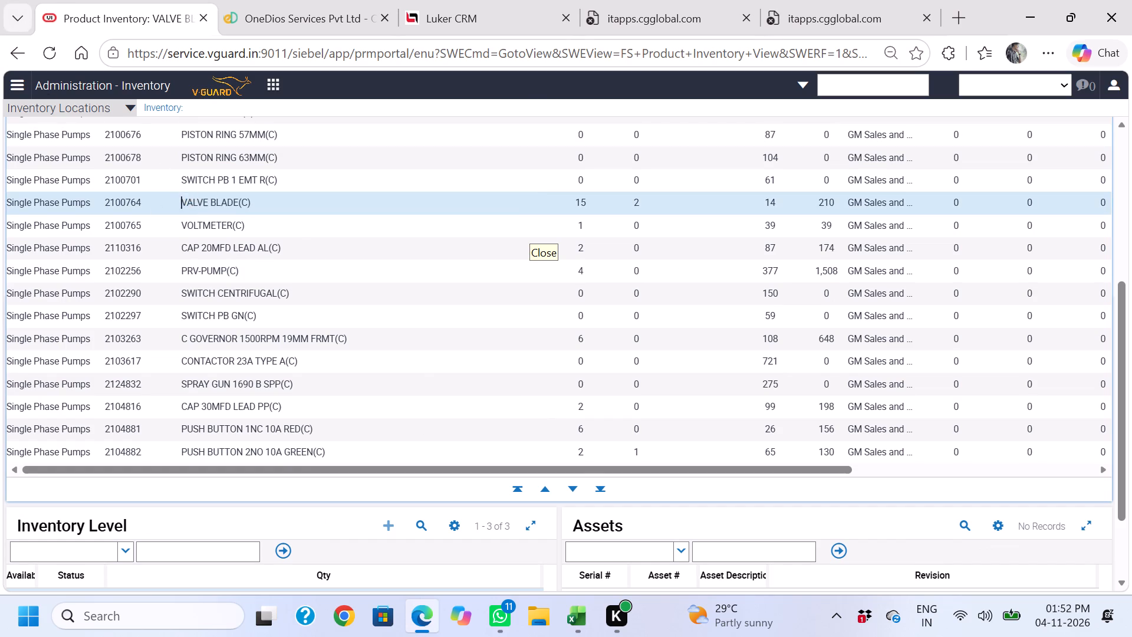
pyautogui.click(201, 203)
pyautogui.rightClick(201, 203)
pyautogui.click(228, 221)
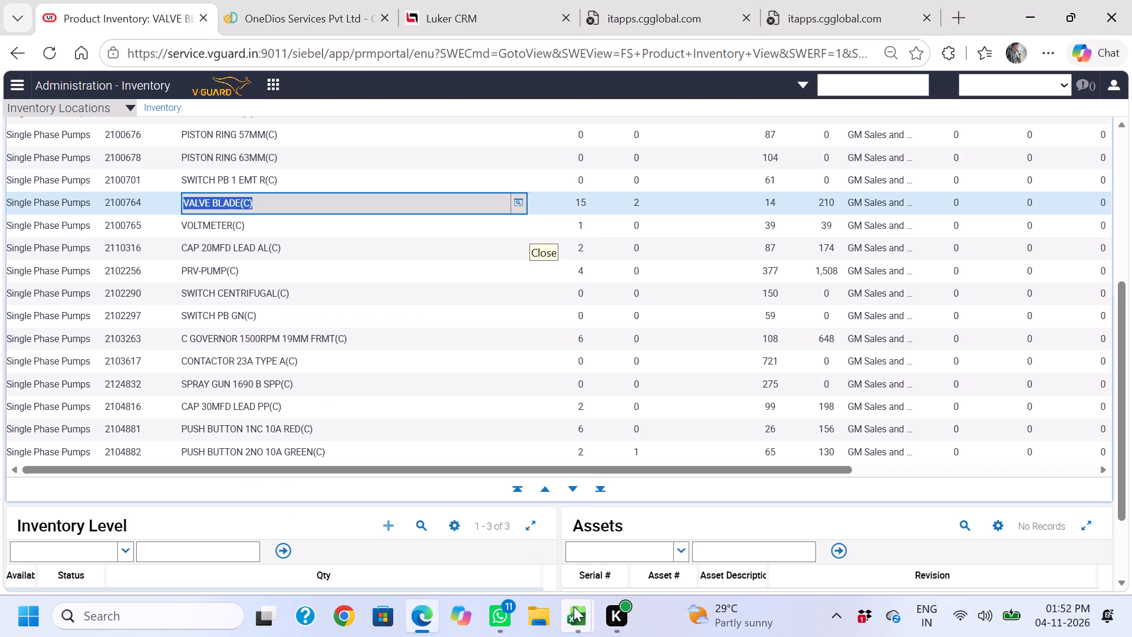
pyautogui.click(658, 524)
pyautogui.click(310, 353)
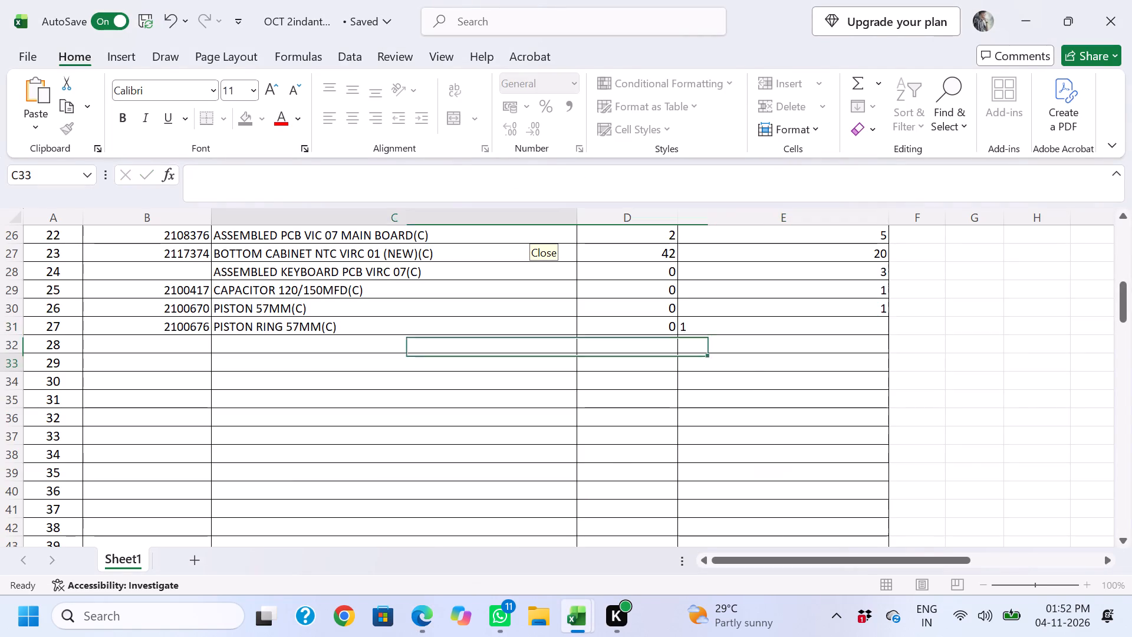
pyautogui.click(302, 346)
pyautogui.rightClick(300, 346)
pyautogui.click(341, 122)
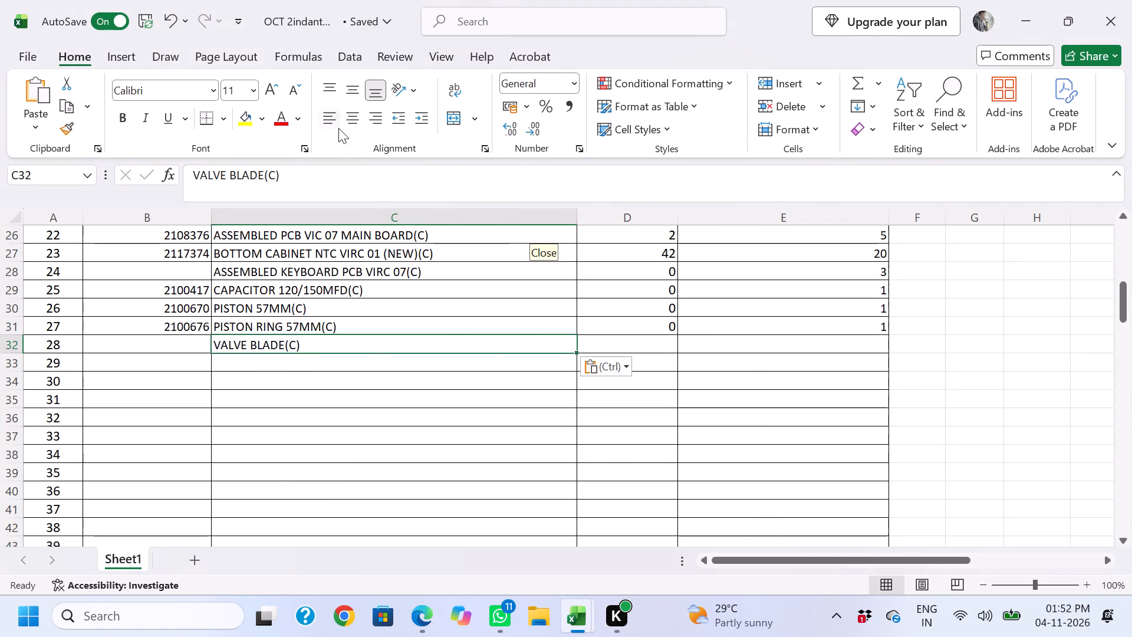
# Copy the valve blade's material code 2100764 from the product inventory into cell B32 of the Excel indent sheet.
pyautogui.click(391, 533)
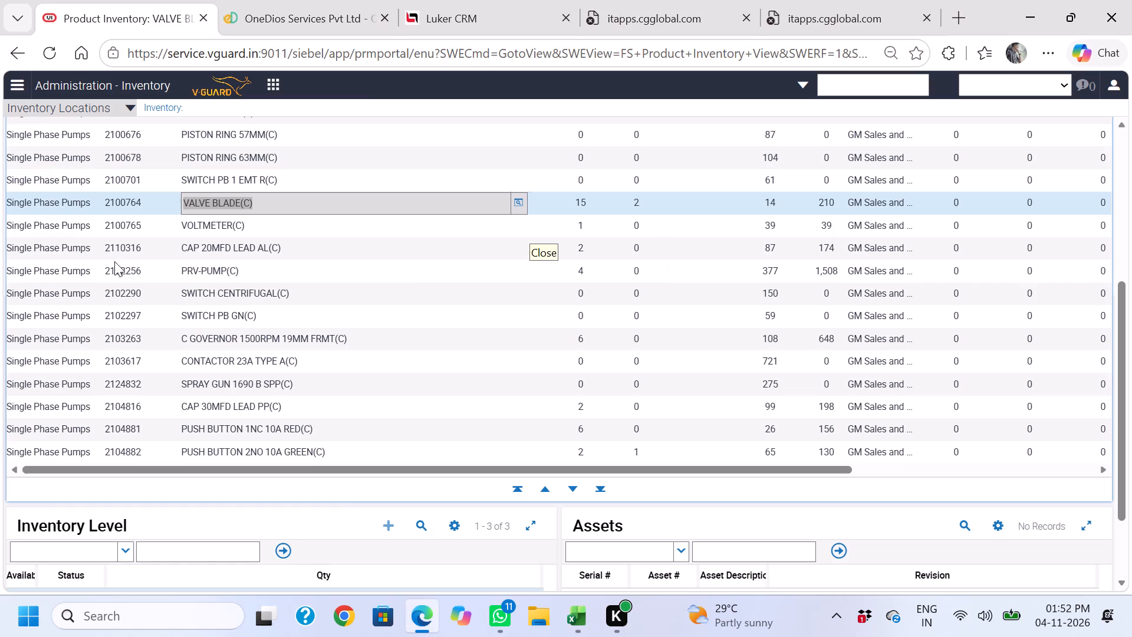
pyautogui.click(142, 207)
pyautogui.rightClick(142, 207)
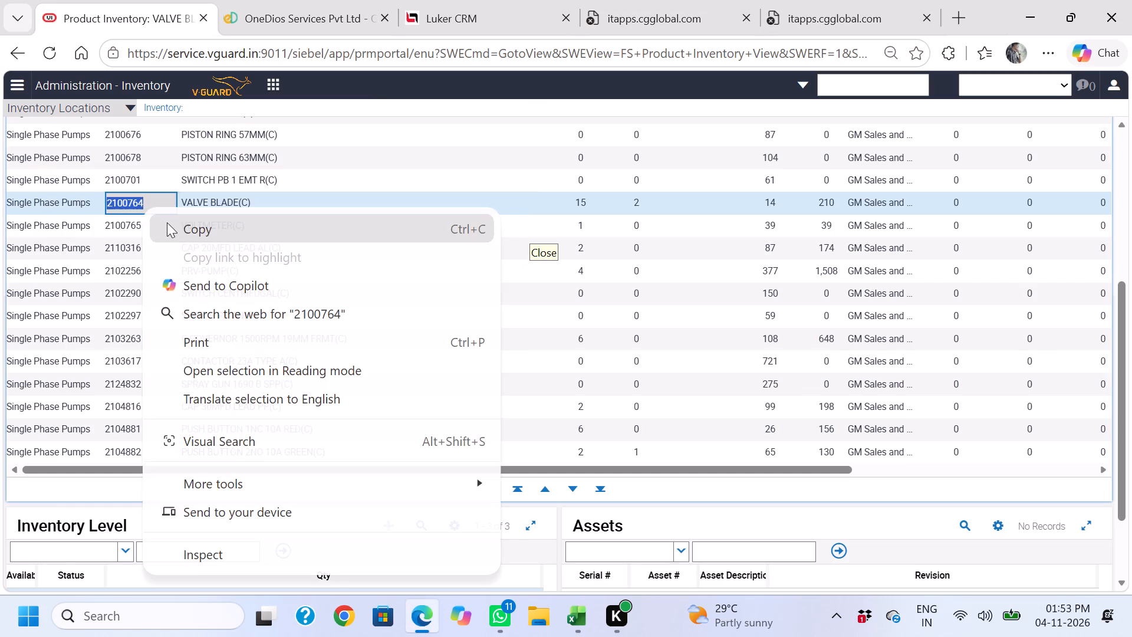
pyautogui.click(167, 222)
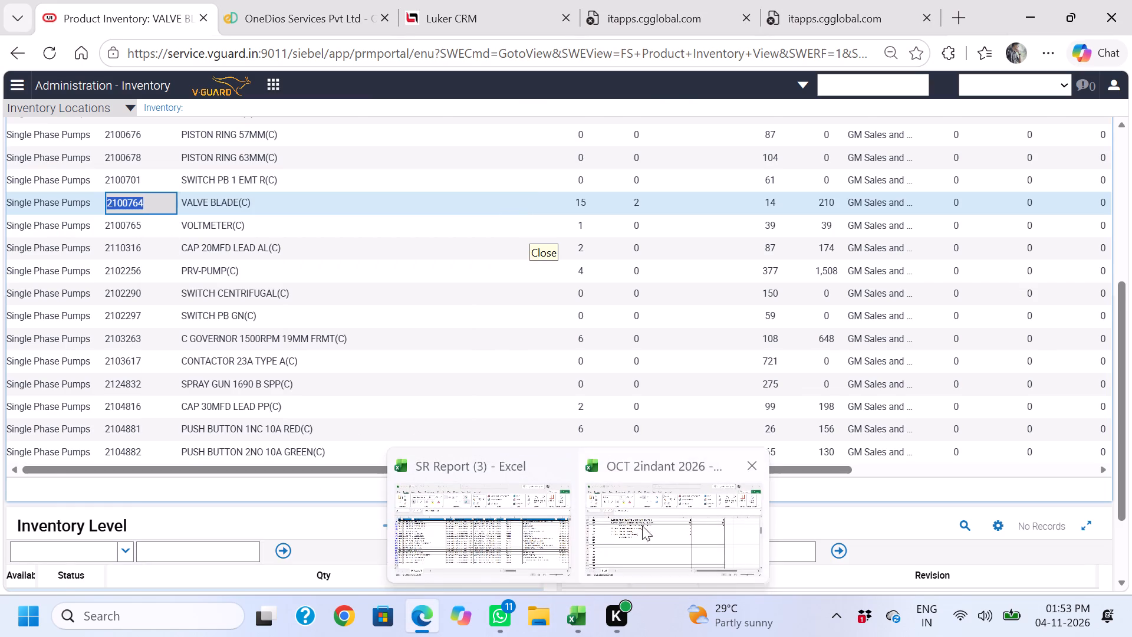
pyautogui.click(646, 521)
pyautogui.rightClick(189, 342)
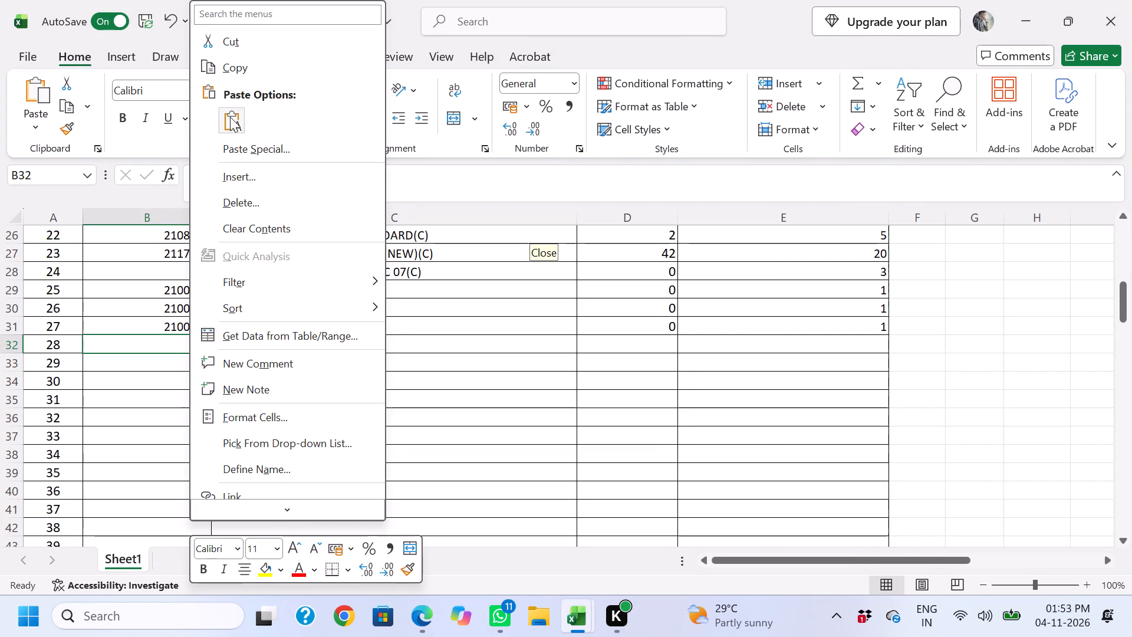
pyautogui.click(233, 122)
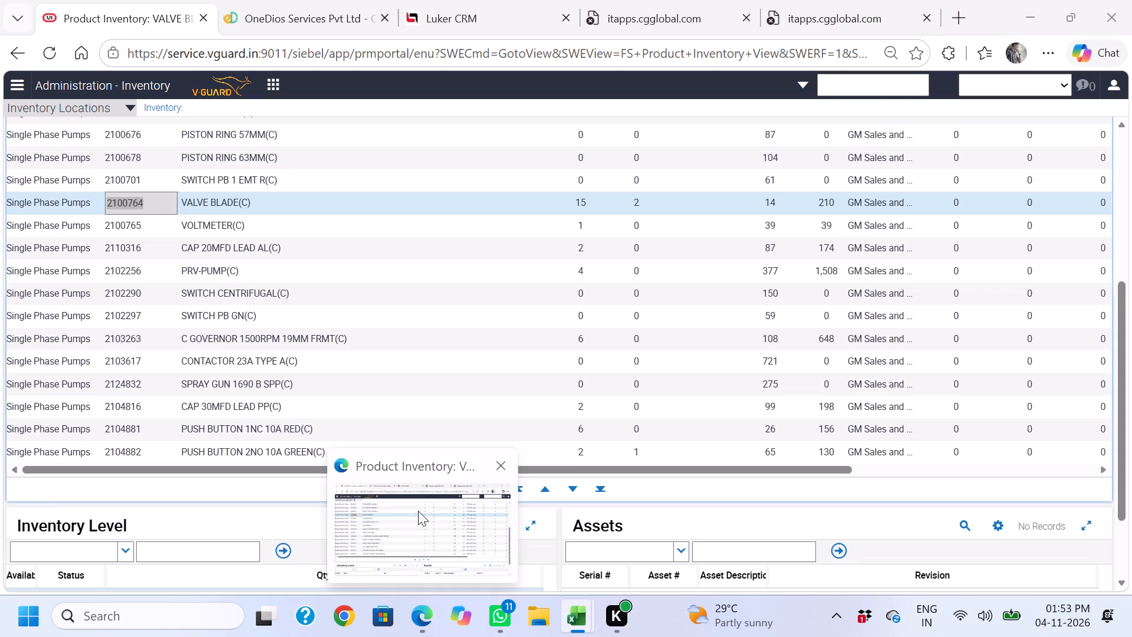
# Enter on-hand quantity 15 in D32 and order quantity 10 in E32 for the valve blade.
pyautogui.click(599, 346)
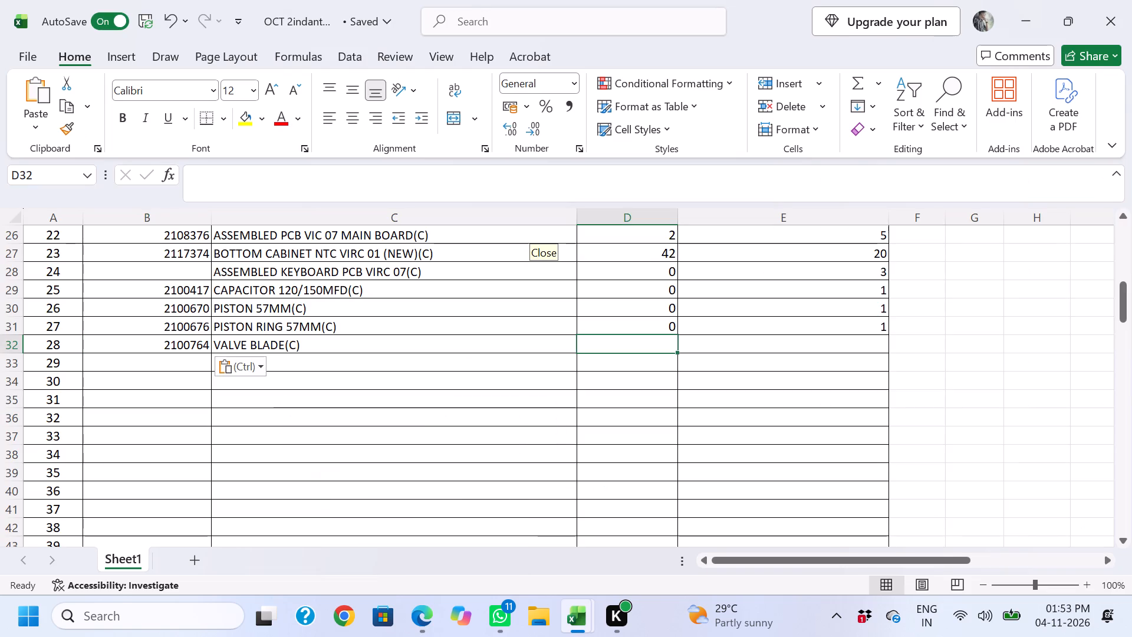
pyautogui.write('15')
pyautogui.press('Right')
pyautogui.write('10')
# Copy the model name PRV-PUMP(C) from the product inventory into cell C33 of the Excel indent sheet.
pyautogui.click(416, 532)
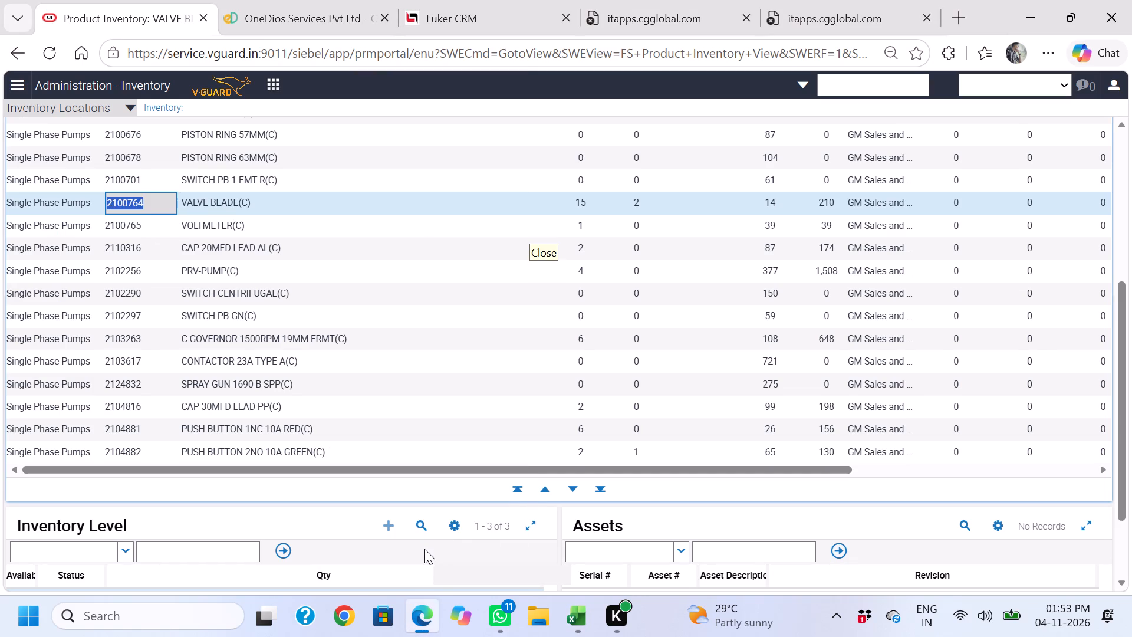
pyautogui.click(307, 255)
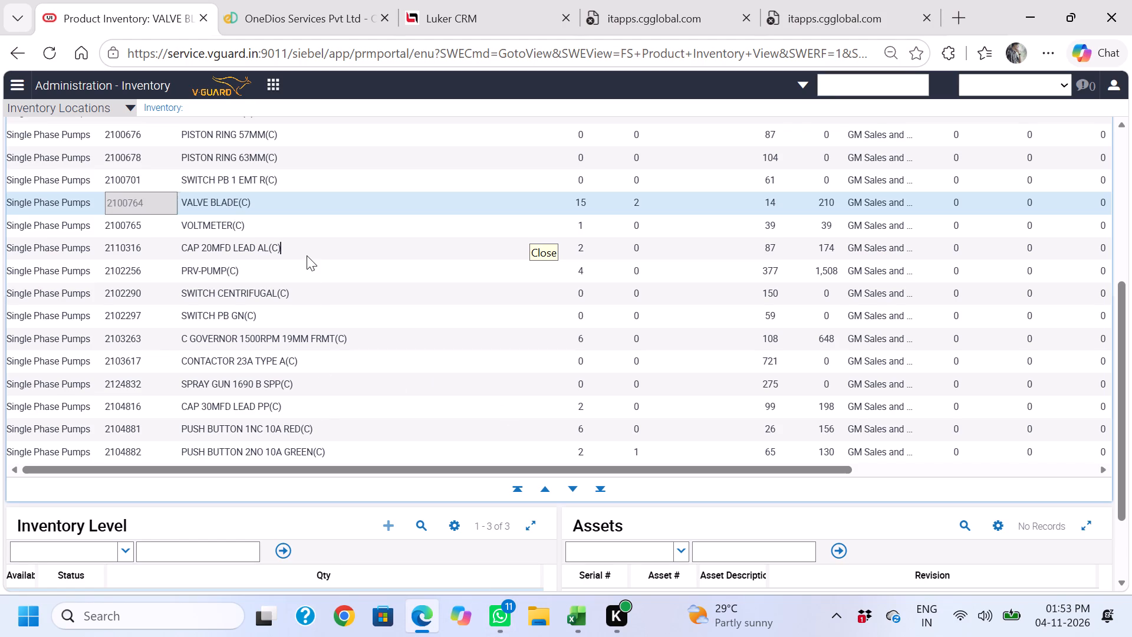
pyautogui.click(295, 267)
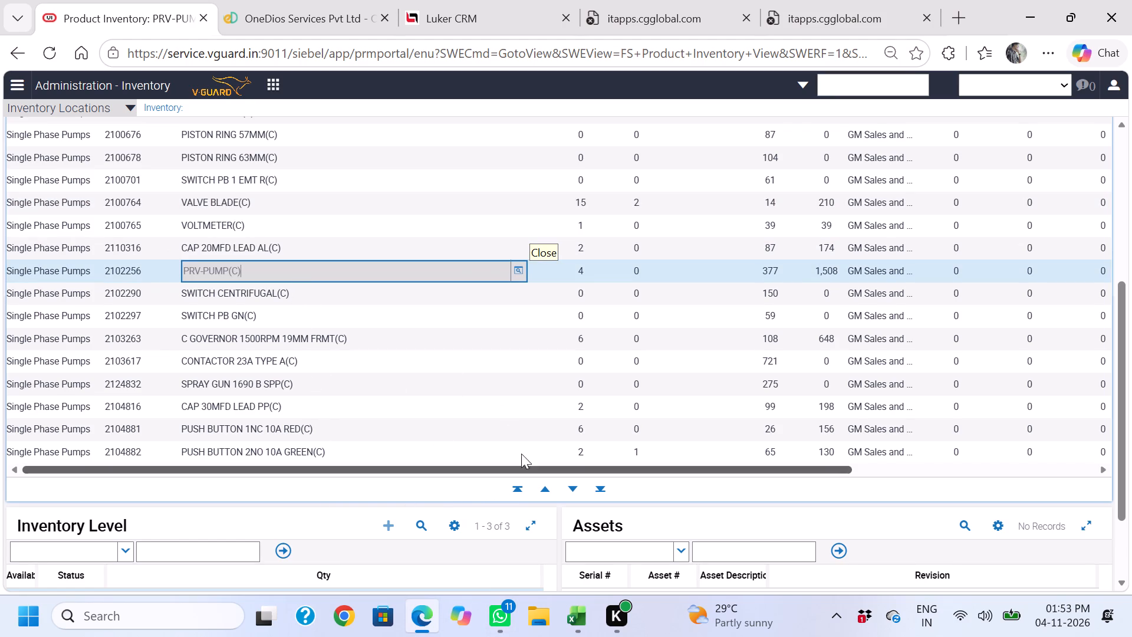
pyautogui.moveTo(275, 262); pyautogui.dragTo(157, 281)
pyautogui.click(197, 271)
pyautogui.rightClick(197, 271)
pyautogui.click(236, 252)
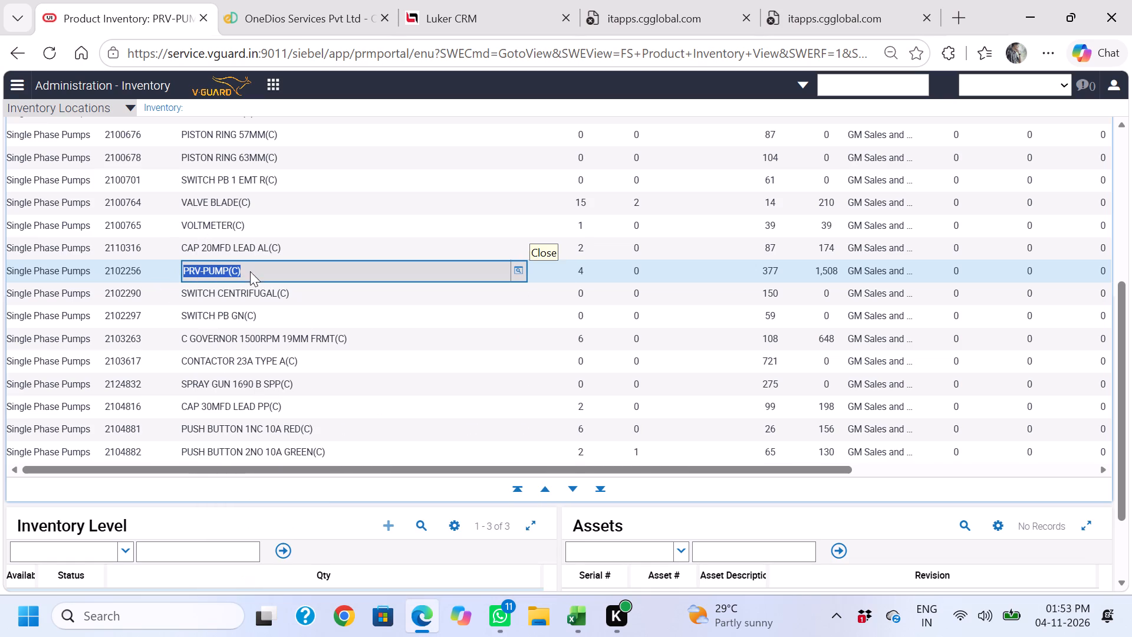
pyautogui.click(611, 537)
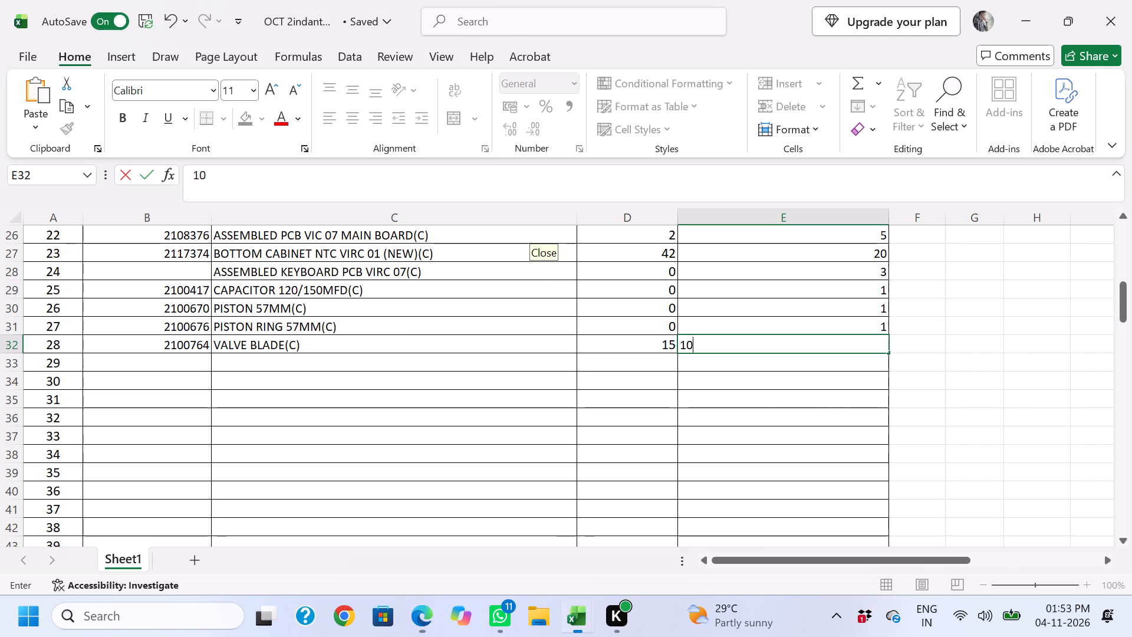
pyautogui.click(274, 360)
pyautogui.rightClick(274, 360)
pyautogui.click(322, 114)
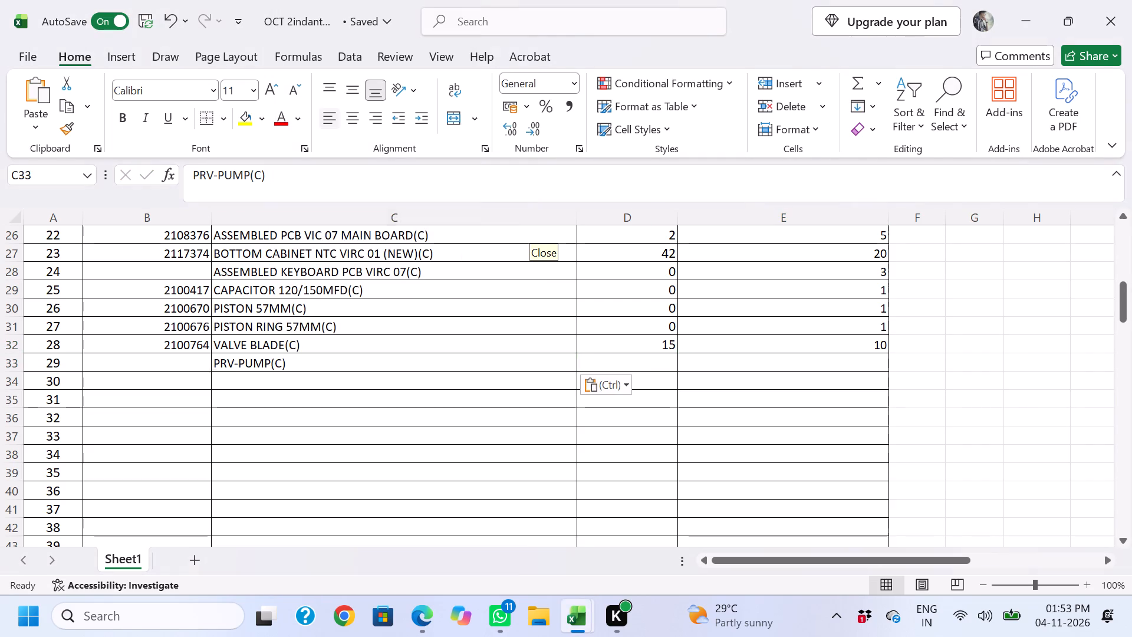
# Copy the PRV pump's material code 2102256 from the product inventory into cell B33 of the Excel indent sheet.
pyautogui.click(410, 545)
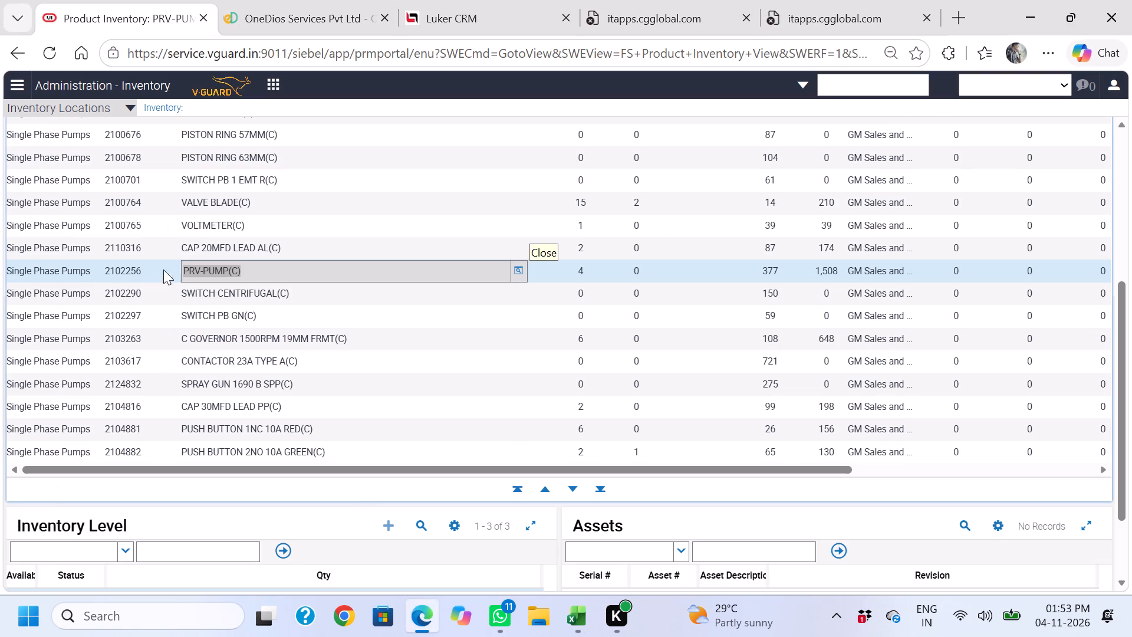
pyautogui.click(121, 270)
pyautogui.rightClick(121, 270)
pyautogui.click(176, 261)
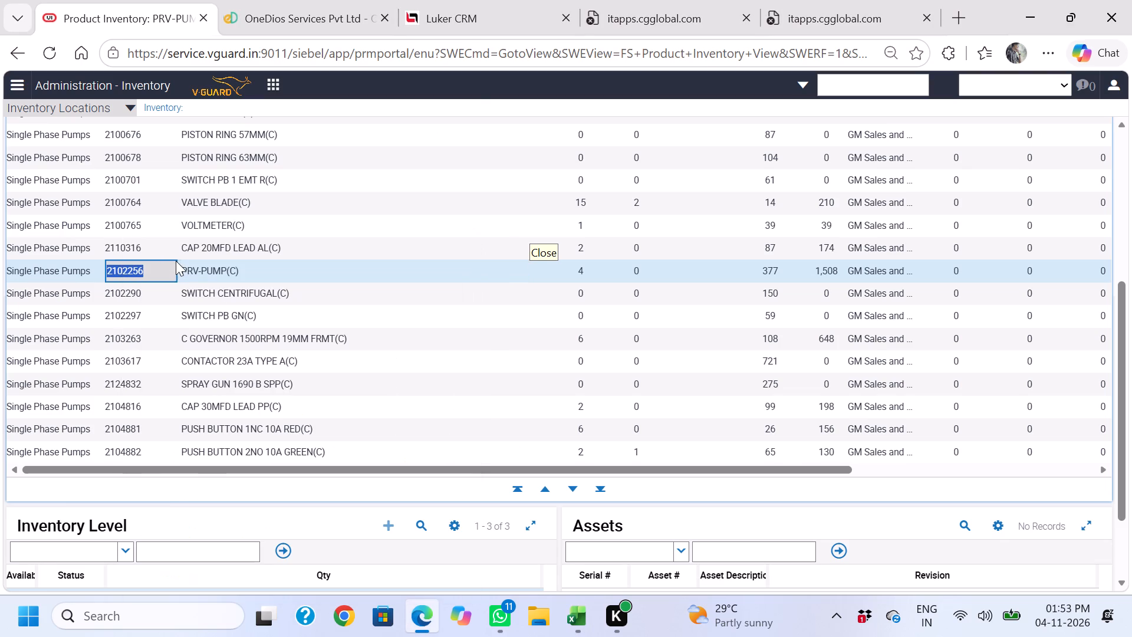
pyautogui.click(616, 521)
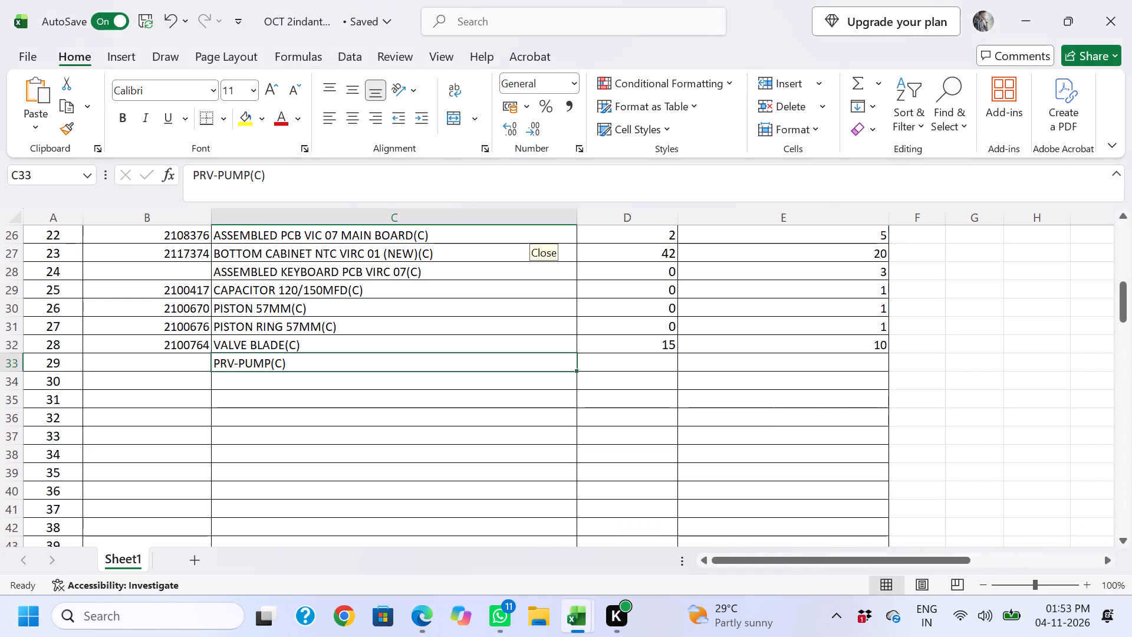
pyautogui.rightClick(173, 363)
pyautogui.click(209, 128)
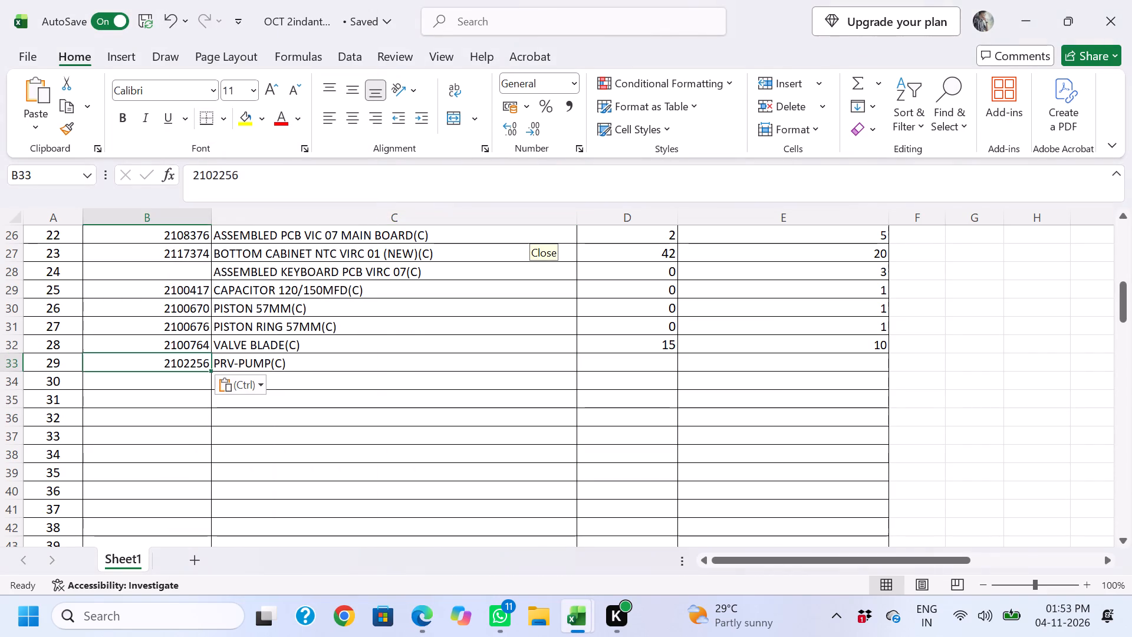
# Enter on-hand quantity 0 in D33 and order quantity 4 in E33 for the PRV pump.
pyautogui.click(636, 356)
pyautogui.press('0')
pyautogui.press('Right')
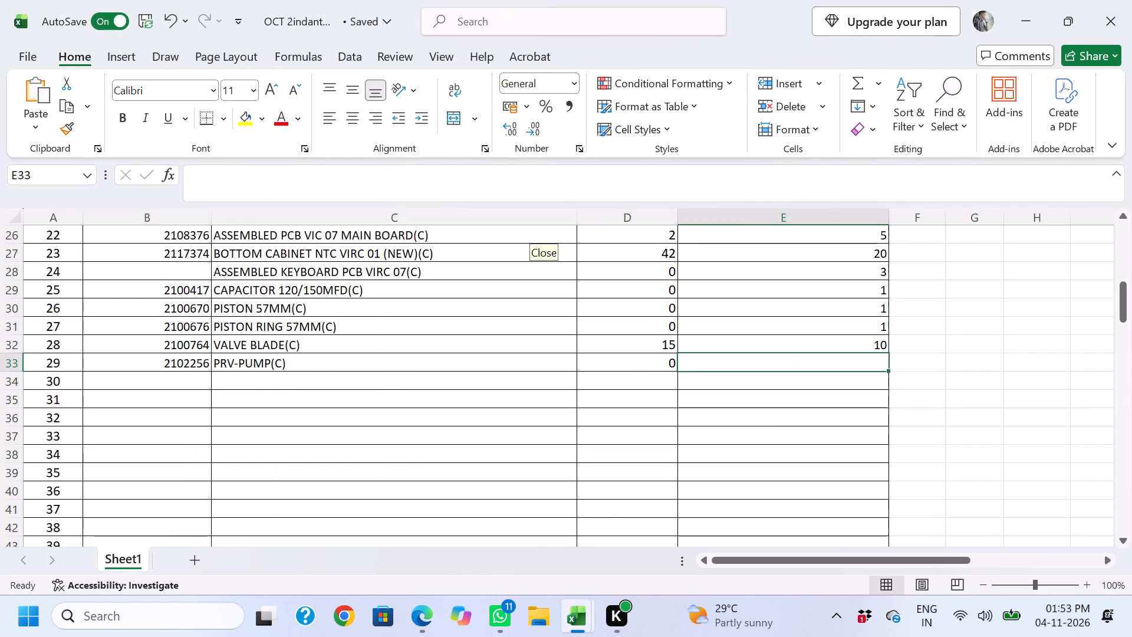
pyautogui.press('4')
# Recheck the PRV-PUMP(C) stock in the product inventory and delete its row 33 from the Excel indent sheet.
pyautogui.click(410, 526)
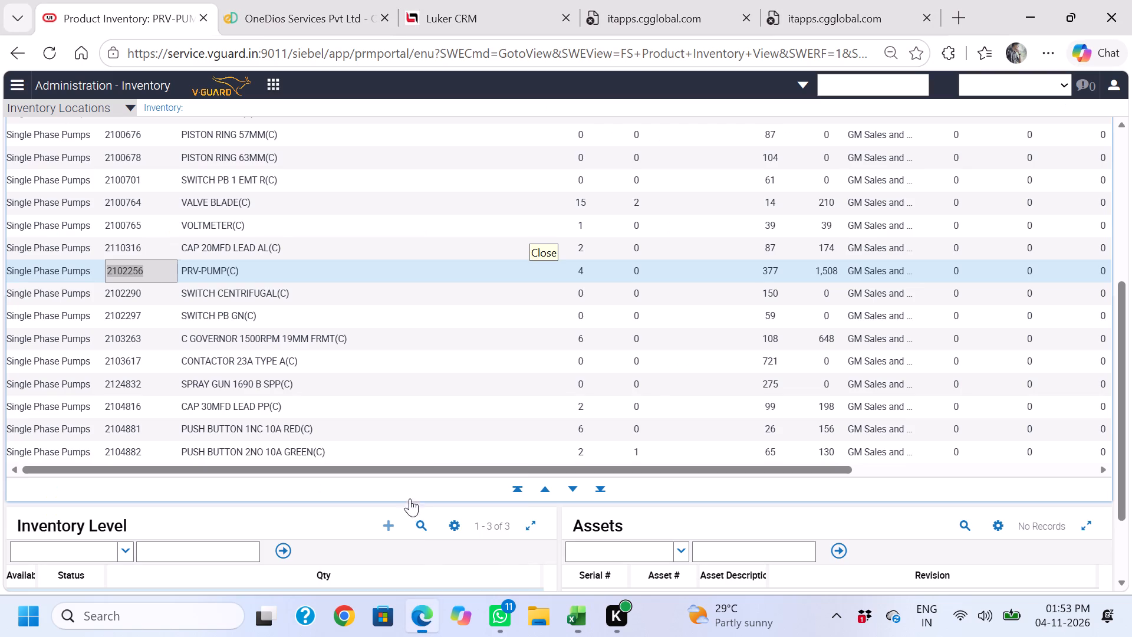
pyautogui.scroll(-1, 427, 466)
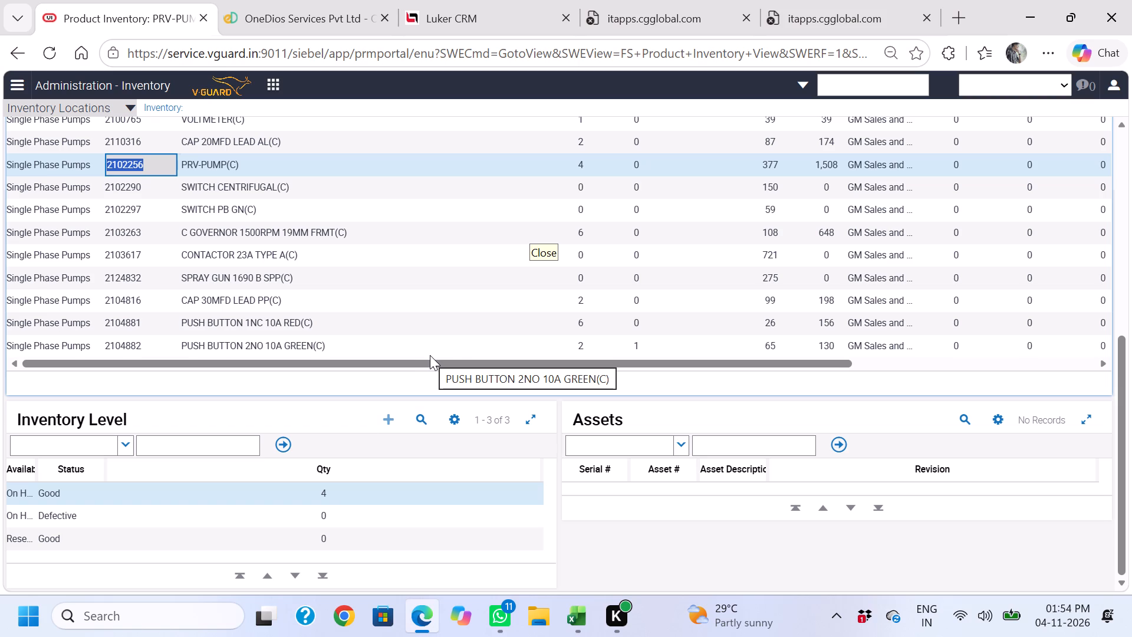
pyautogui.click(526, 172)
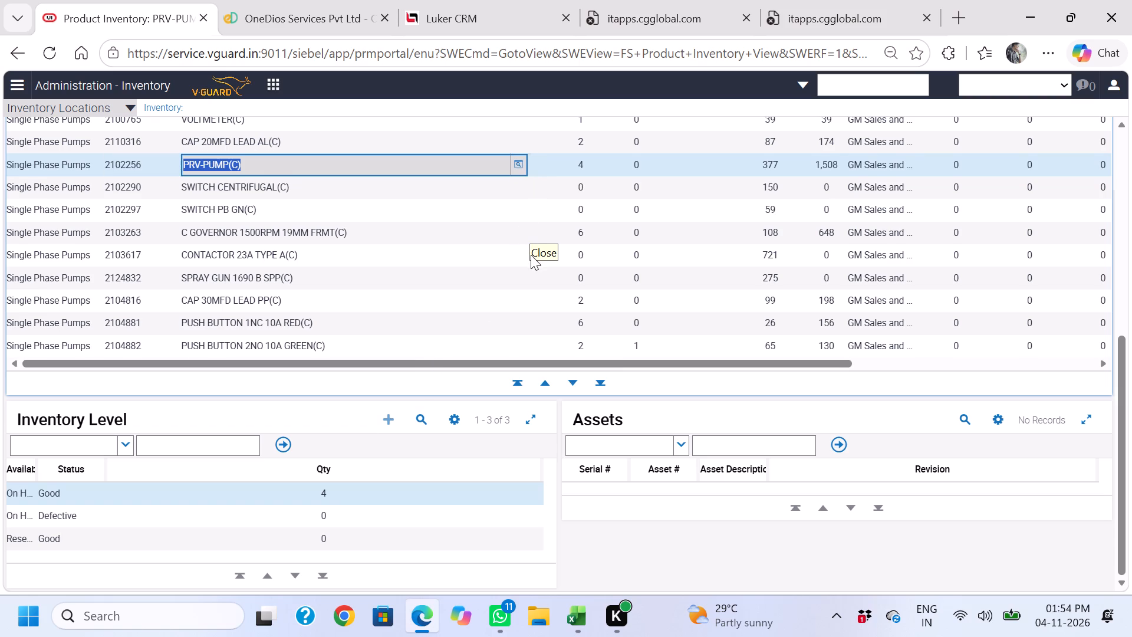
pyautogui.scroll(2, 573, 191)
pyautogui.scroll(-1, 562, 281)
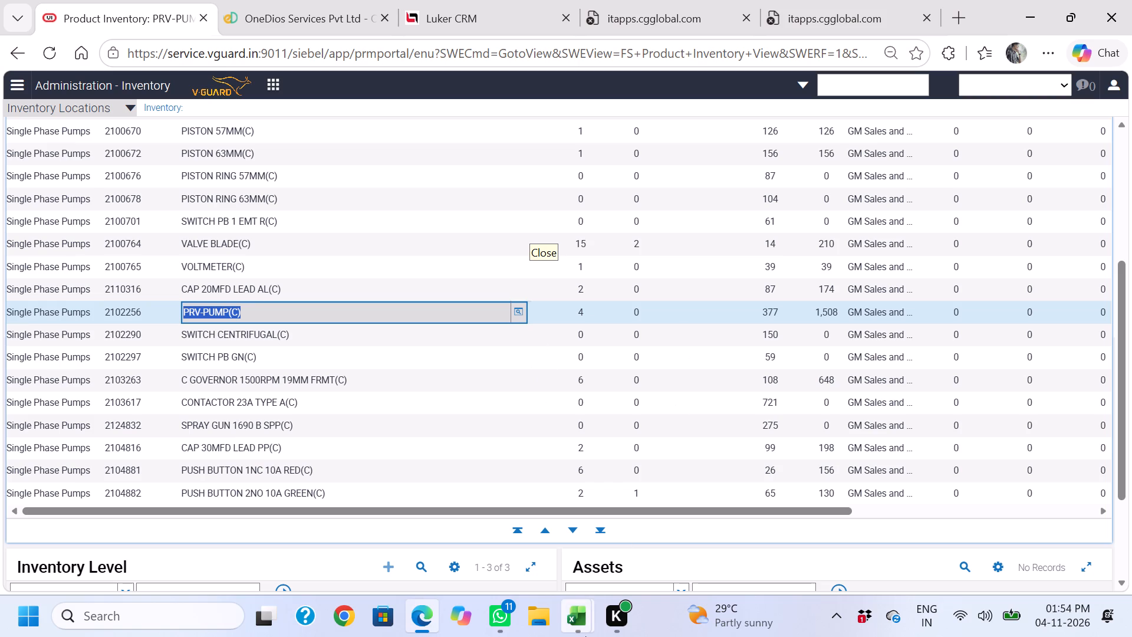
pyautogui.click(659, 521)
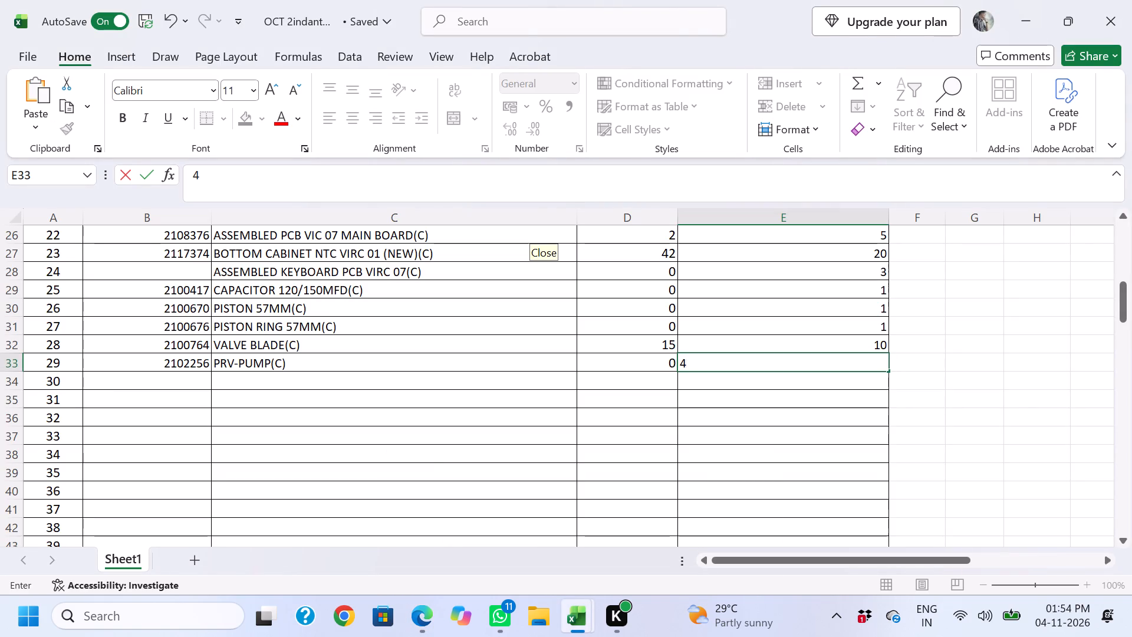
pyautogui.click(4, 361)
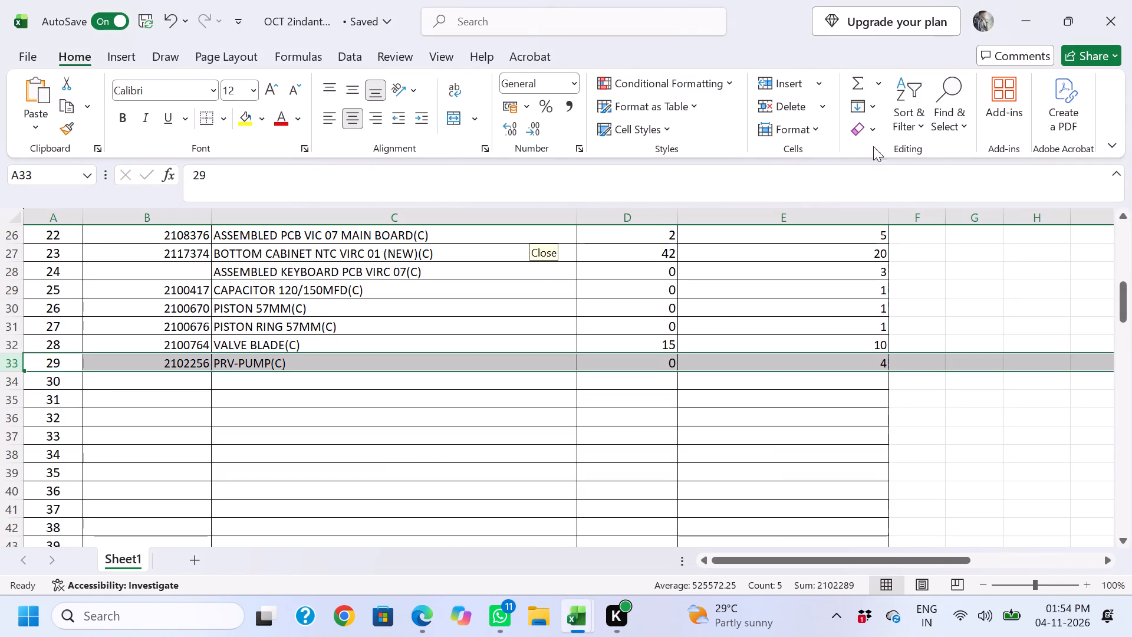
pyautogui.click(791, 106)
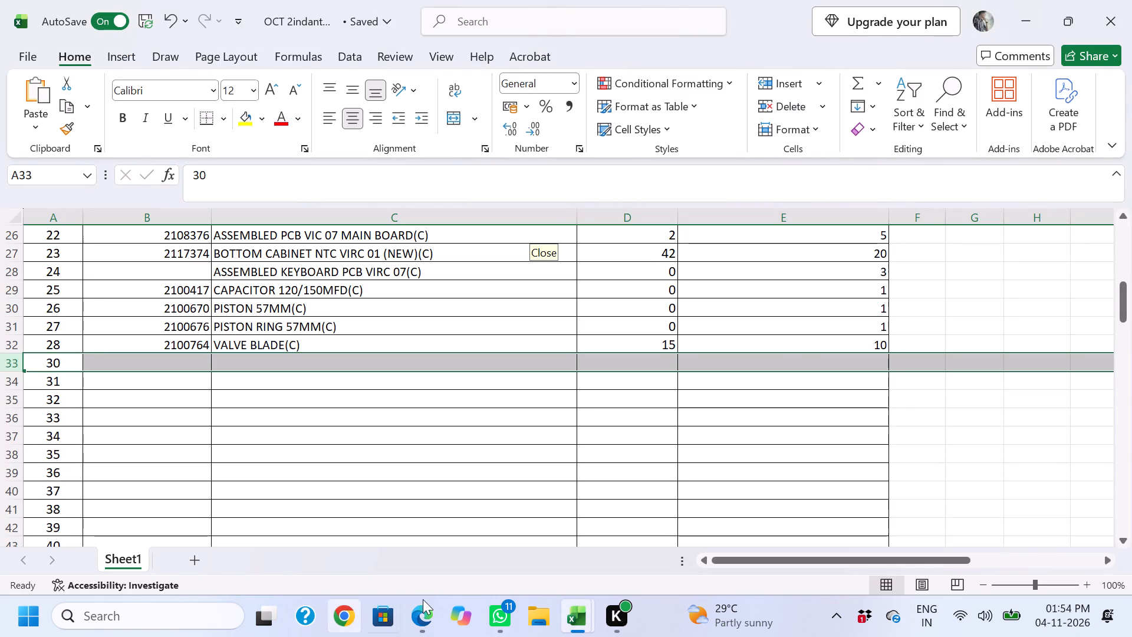
# Copy the model name PUSH BUTTON 2NO 10A GREEN(C) from the product inventory into cell C33 of the Excel indent sheet.
pyautogui.click(439, 543)
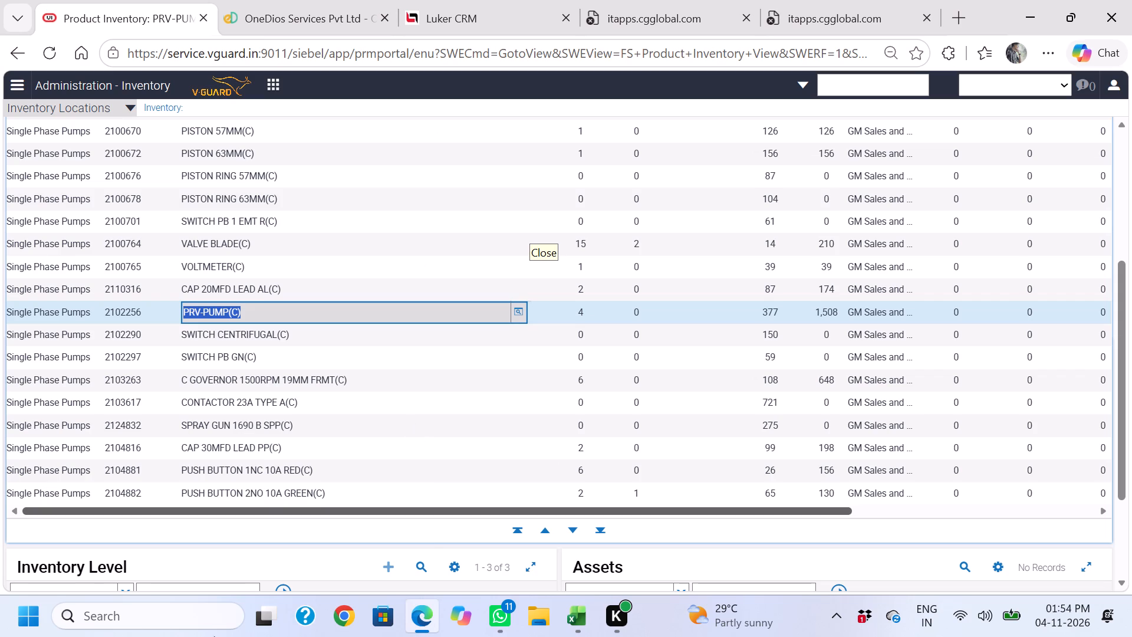
pyautogui.click(363, 491)
pyautogui.moveTo(336, 494); pyautogui.dragTo(212, 497)
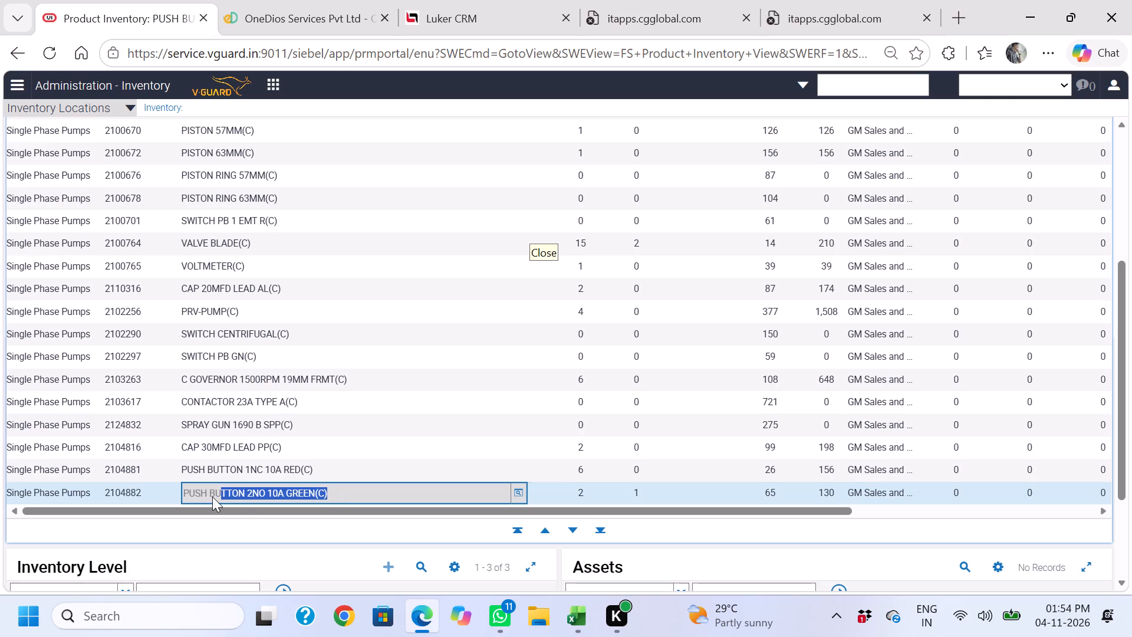
pyautogui.moveTo(212, 497); pyautogui.dragTo(156, 497)
pyautogui.click(234, 494)
pyautogui.rightClick(233, 494)
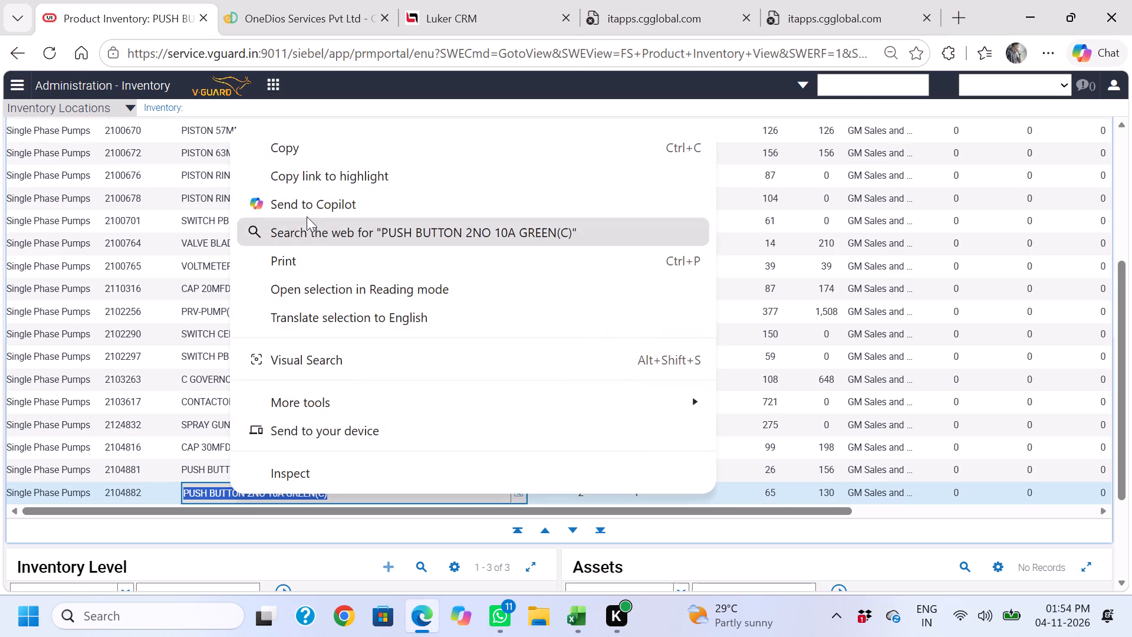
pyautogui.click(291, 156)
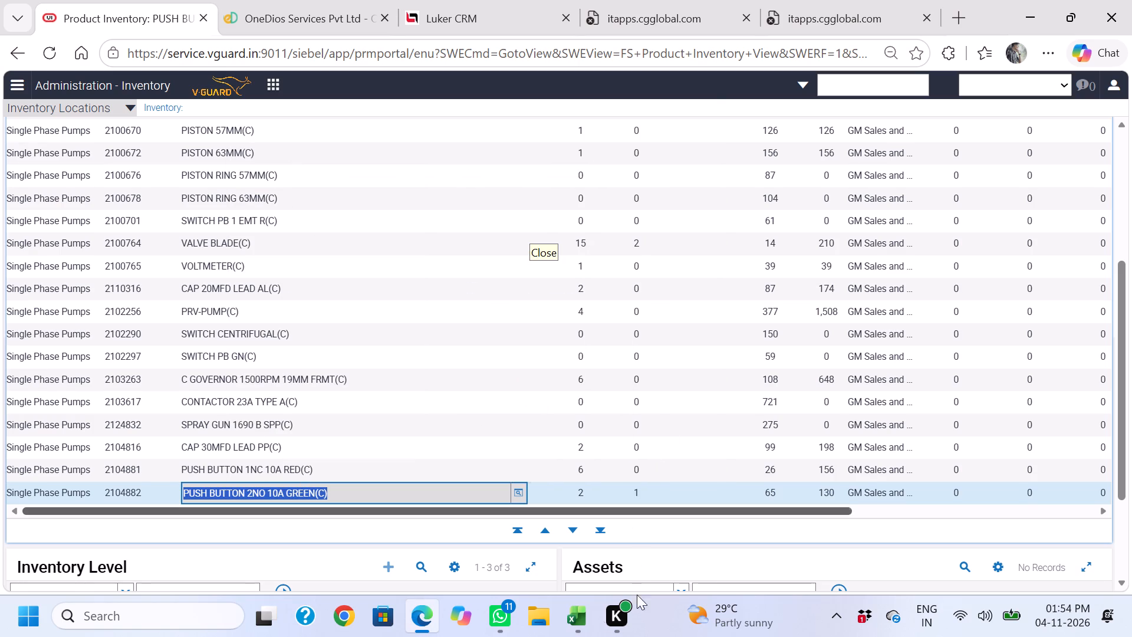
pyautogui.click(618, 547)
pyautogui.click(284, 359)
pyautogui.rightClick(284, 359)
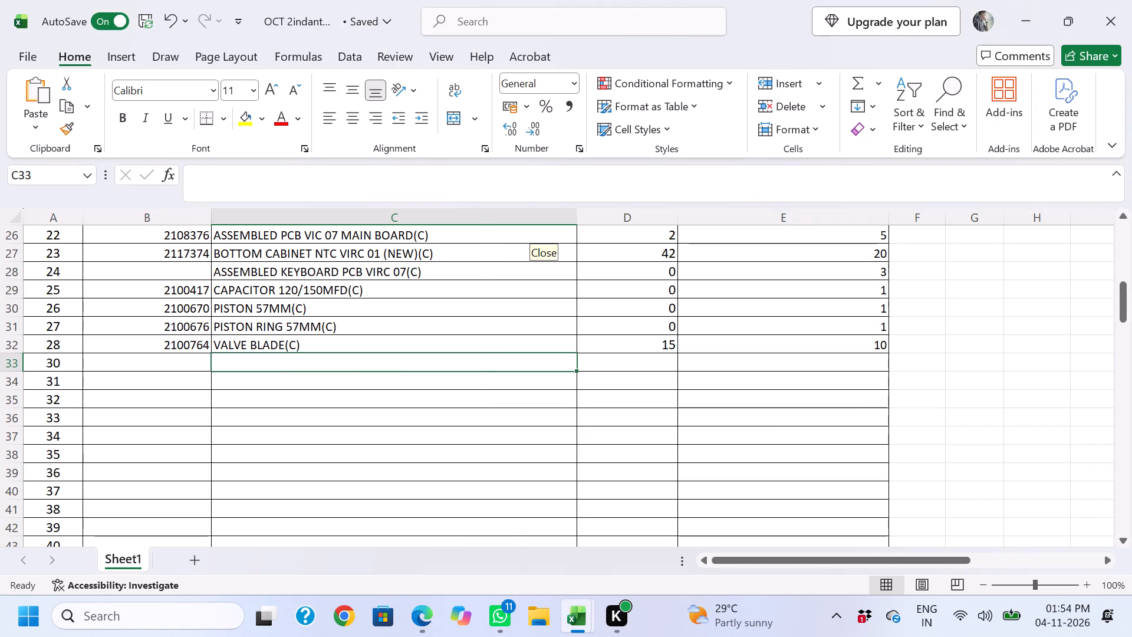
pyautogui.click(325, 122)
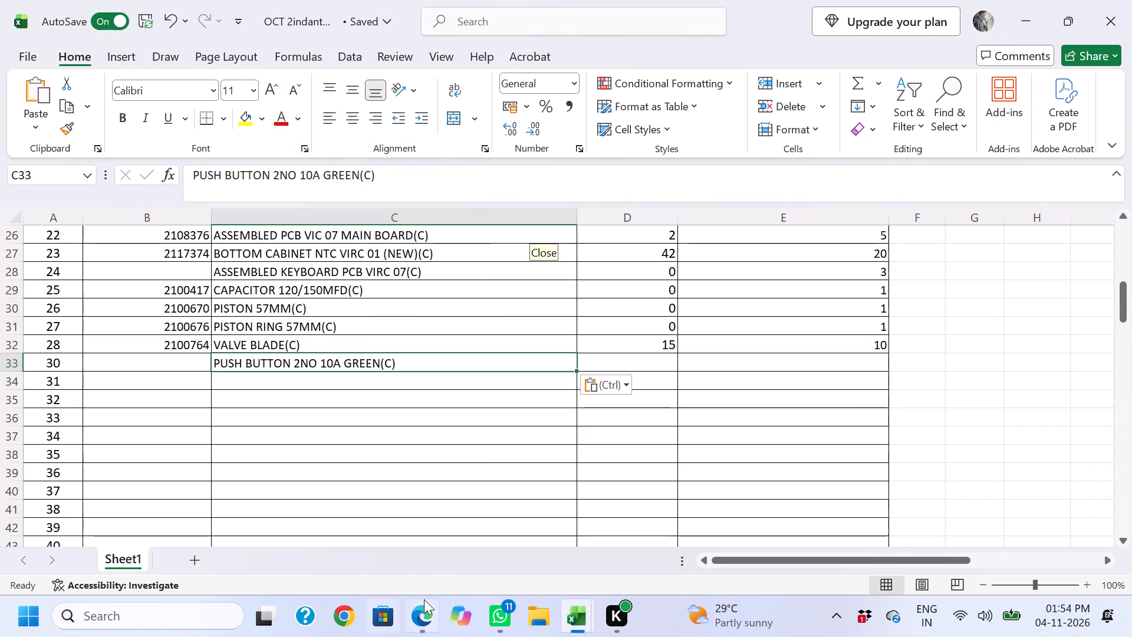
# Copy the green push button's material code 2104882 from the product inventory into cell B33 of the Excel indent sheet.
pyautogui.click(432, 543)
pyautogui.click(136, 492)
pyautogui.rightClick(136, 492)
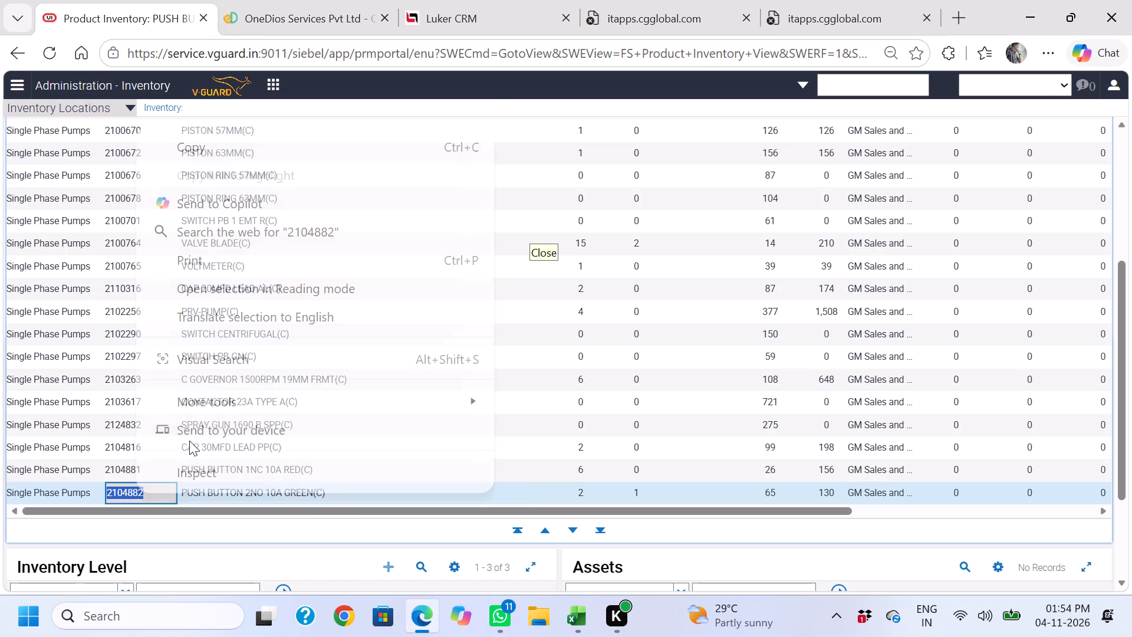
pyautogui.click(190, 149)
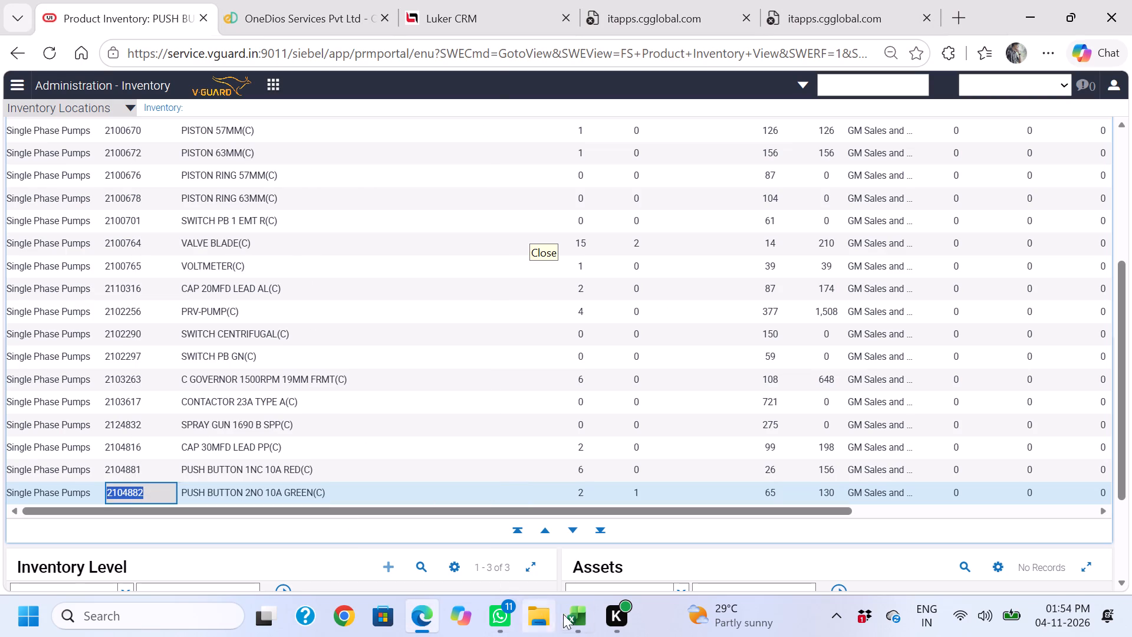
pyautogui.click(656, 546)
pyautogui.click(187, 363)
pyautogui.rightClick(187, 363)
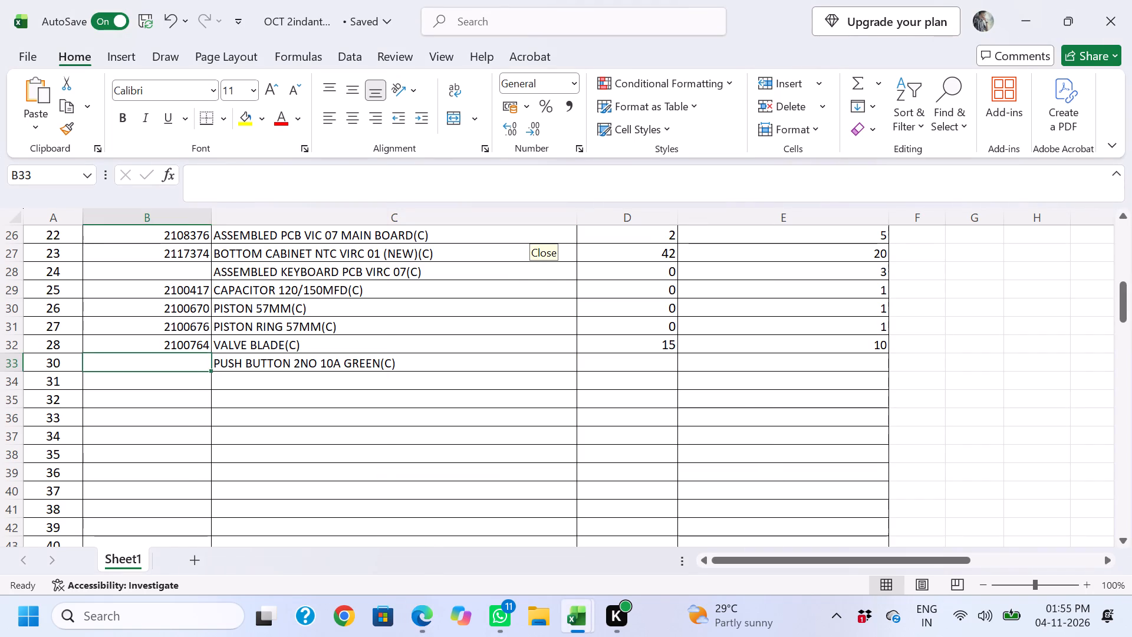
pyautogui.click(228, 113)
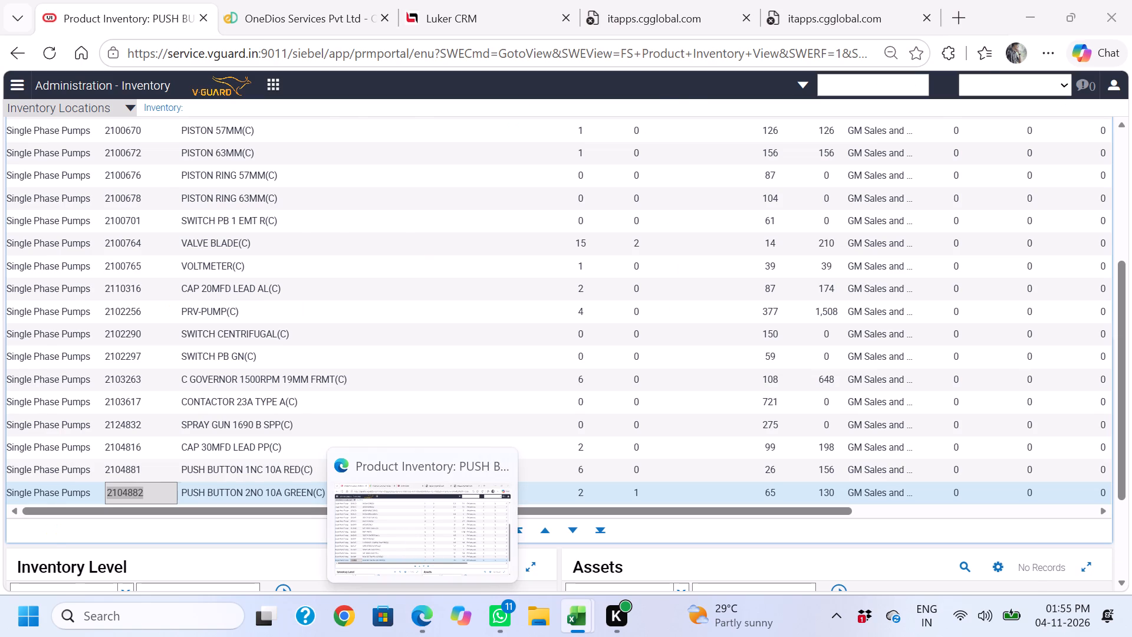
# Enter on-hand quantity 2 in D33 and order quantity 10 in E33 for the green push button.
pyautogui.click(636, 366)
pyautogui.press('2')
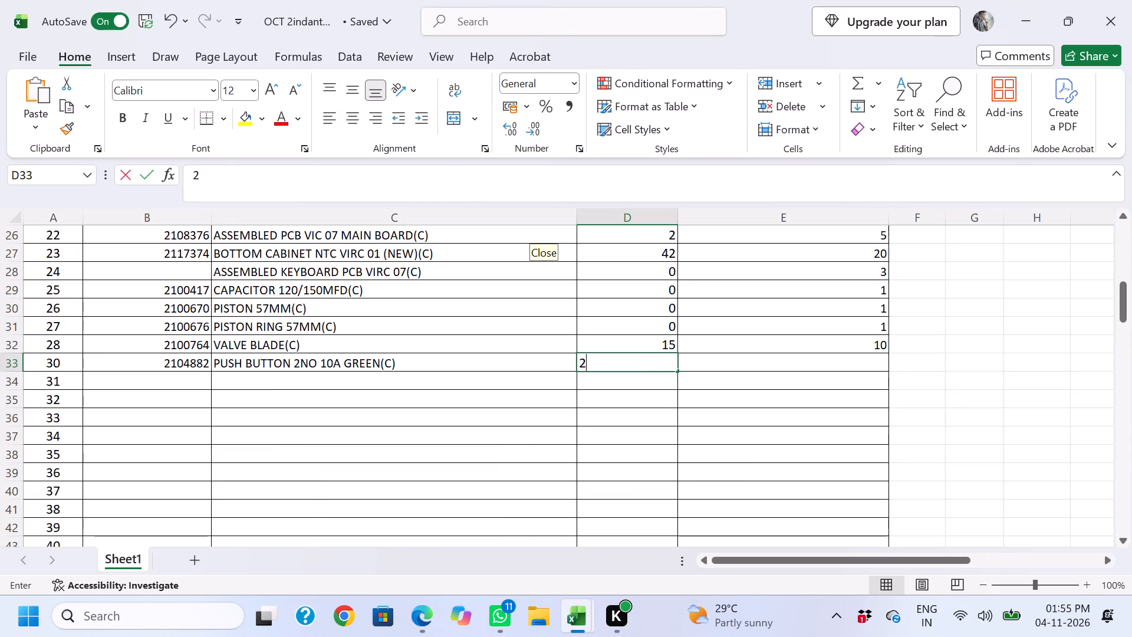
pyautogui.press('Right')
pyautogui.write('10')
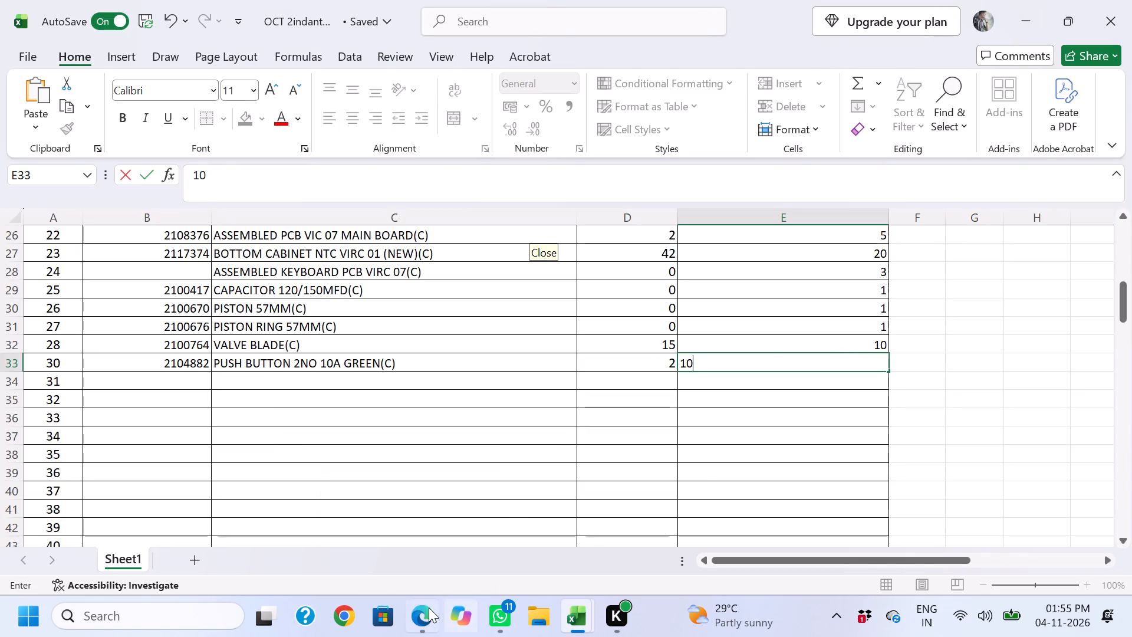
# Switch to Edge and return to the product inventory list of single phase pump parts.
pyautogui.click(420, 541)
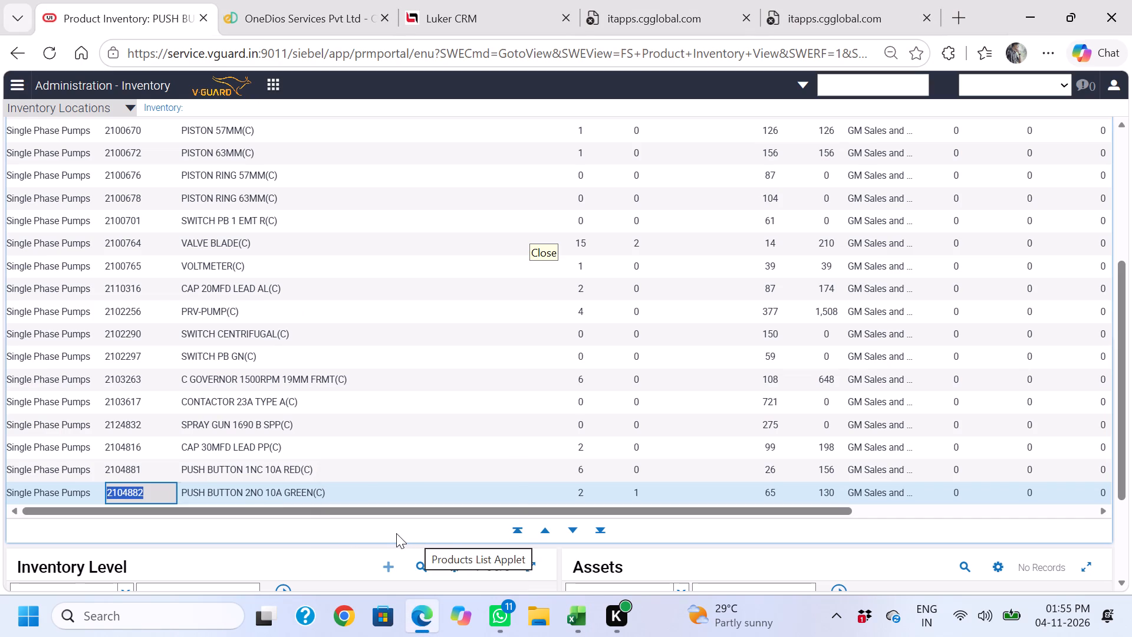
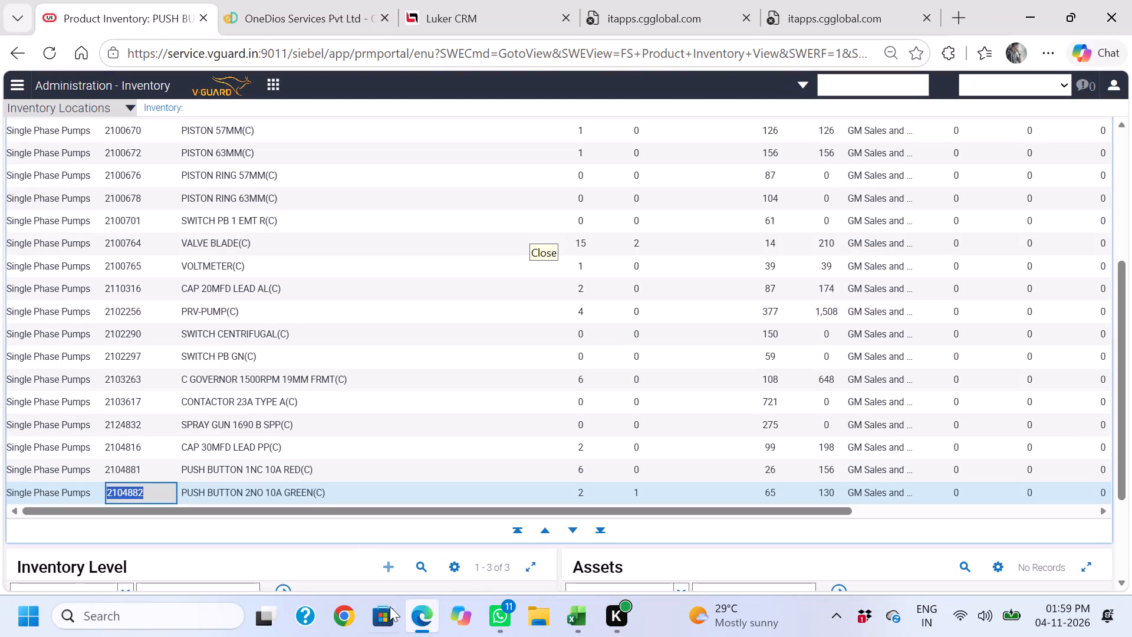
# Open Google Chrome from the product inventory in Edge.
pyautogui.click(356, 619)
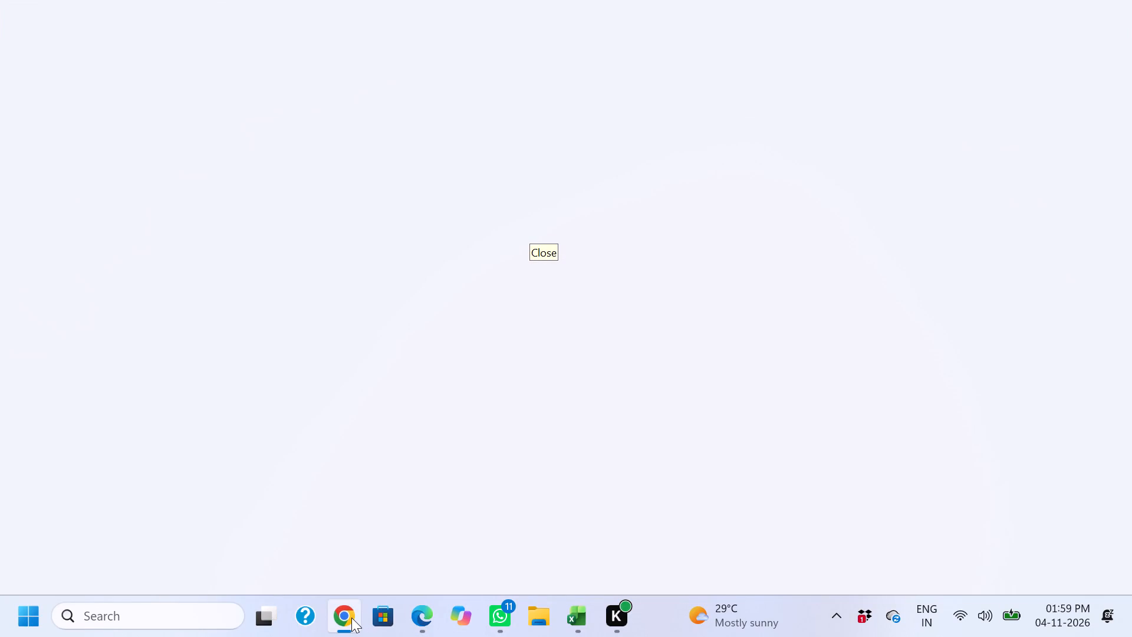
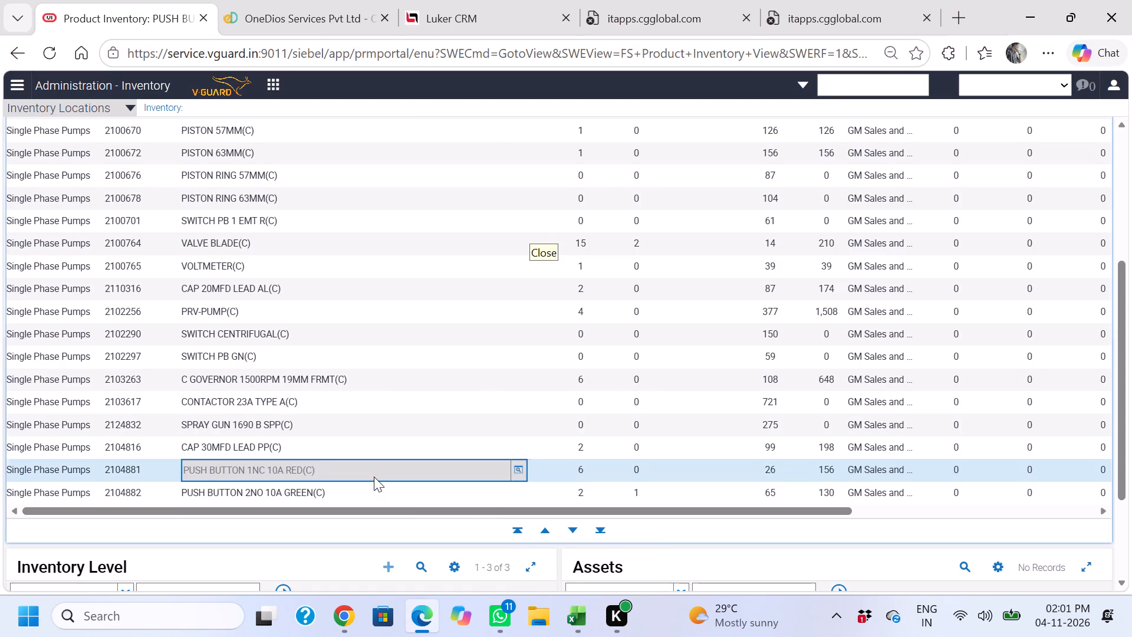
# Page forward through the product inventory from the push buttons to the Stabilizer parts, checking on-hand stock for parts to indent.
pyautogui.moveTo(374, 477); pyautogui.dragTo(172, 477)
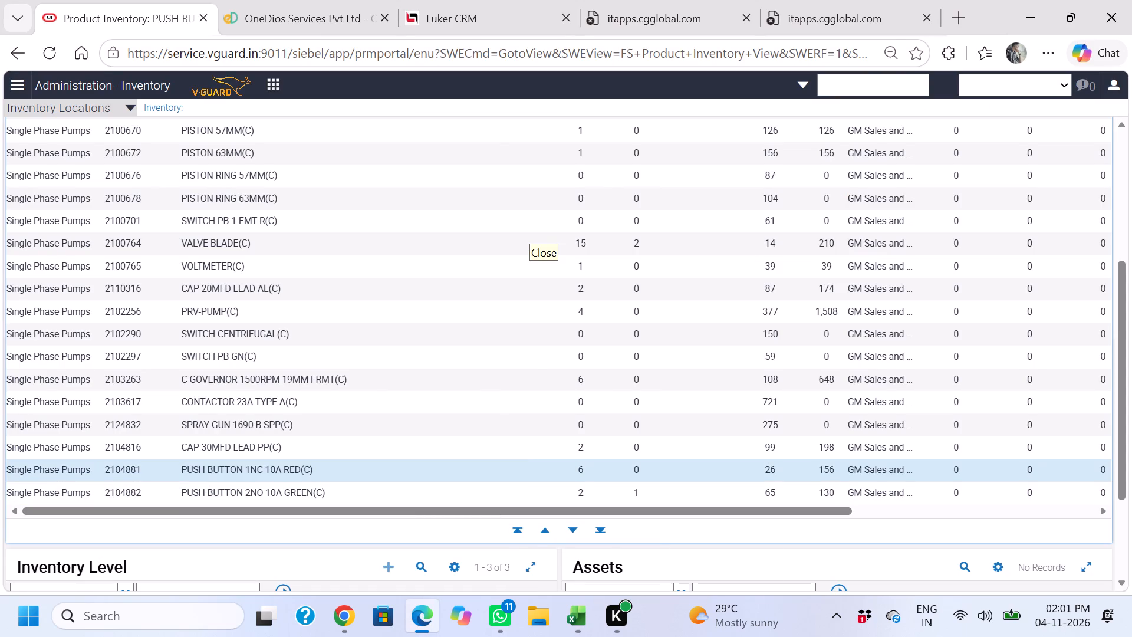
pyautogui.click(574, 531)
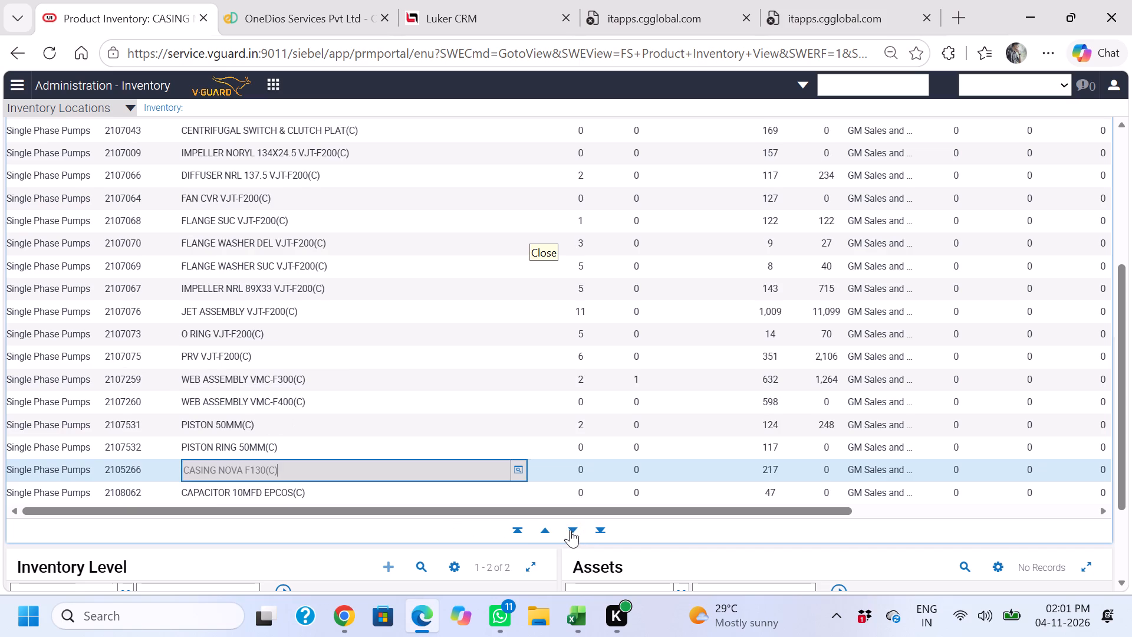
pyautogui.scroll(2, 537, 527)
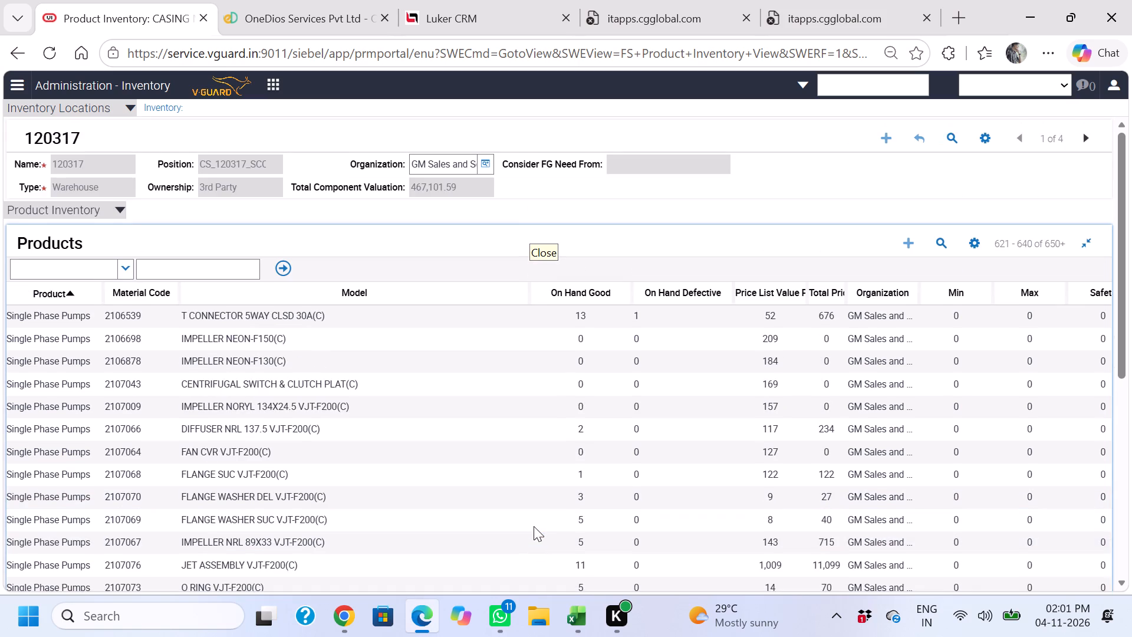
pyautogui.scroll(-2, 525, 526)
pyautogui.click(576, 488)
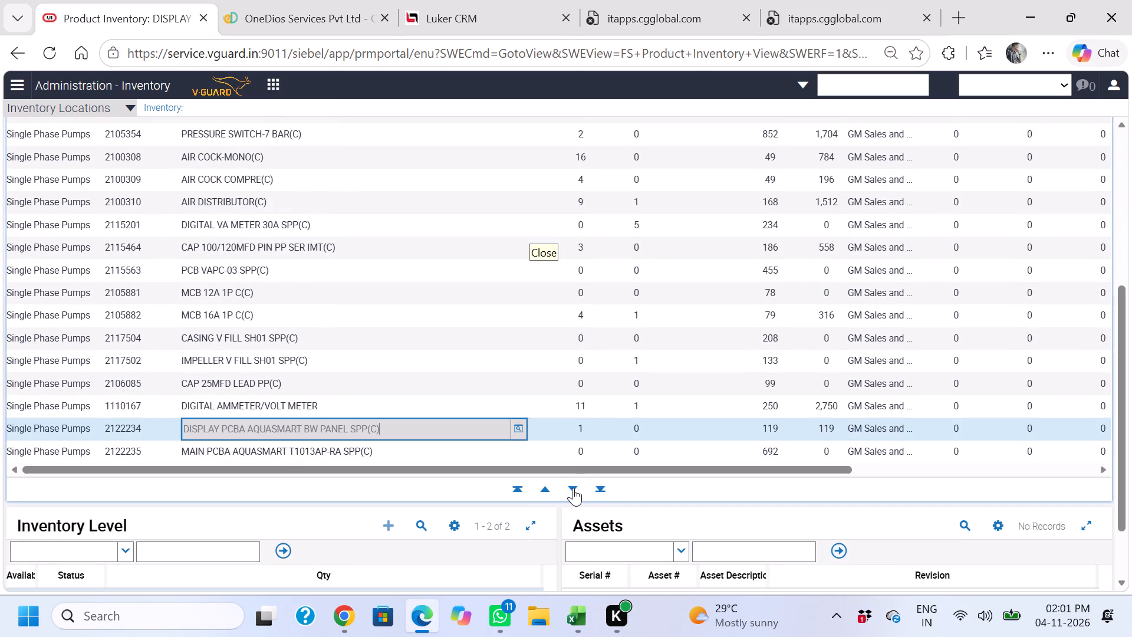
pyautogui.scroll(2, 542, 488)
pyautogui.scroll(-1, 537, 488)
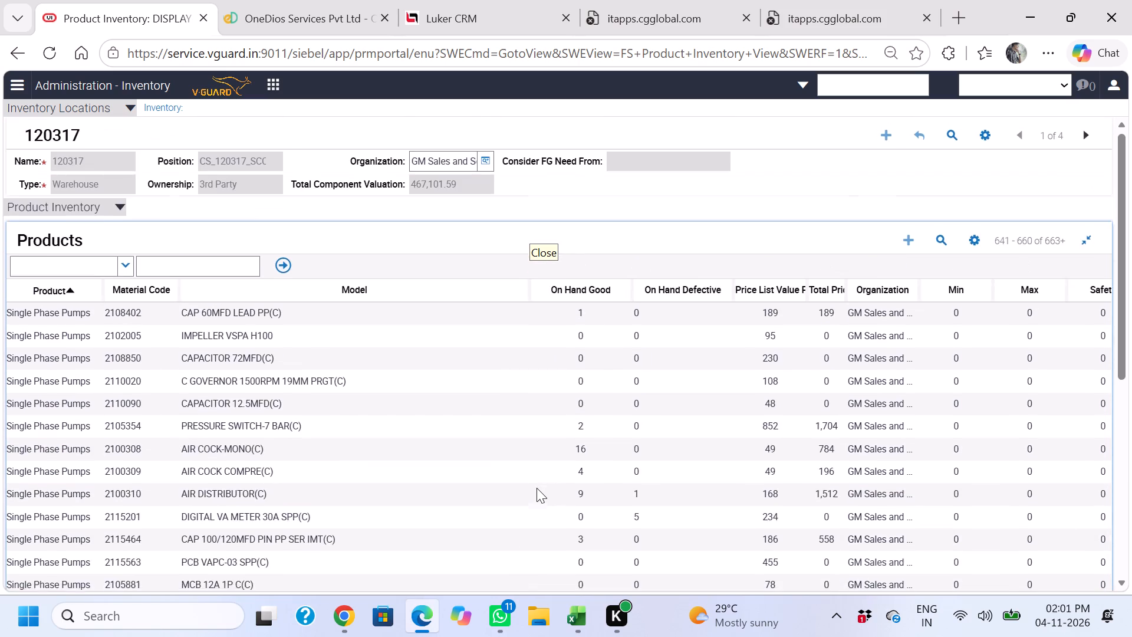
pyautogui.scroll(-1, 531, 488)
pyautogui.click(568, 482)
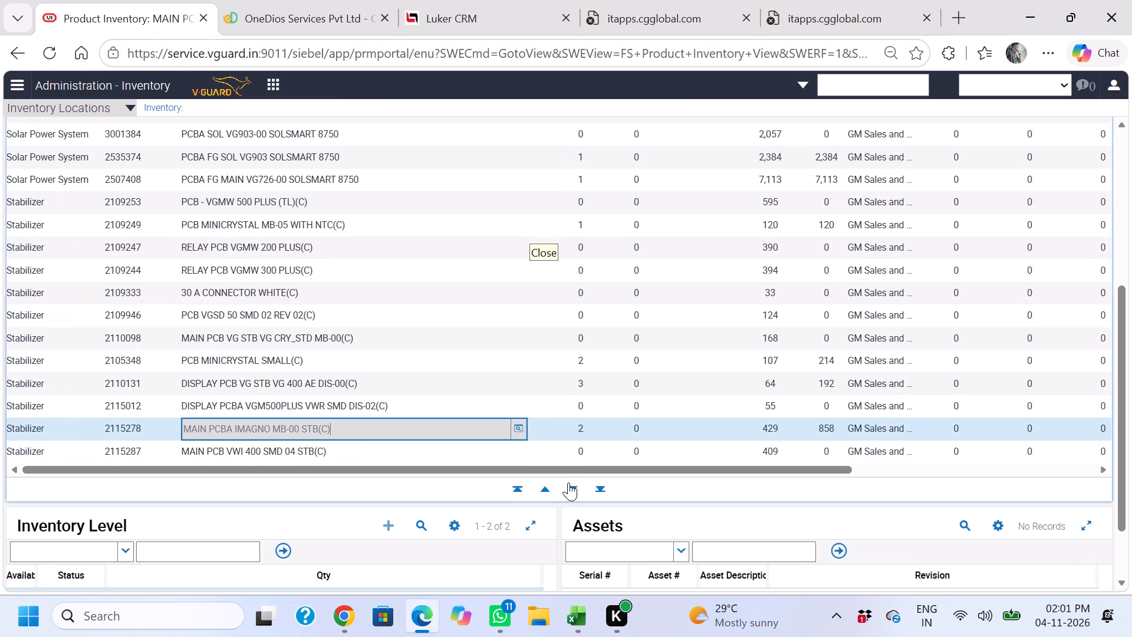
pyautogui.scroll(1, 562, 482)
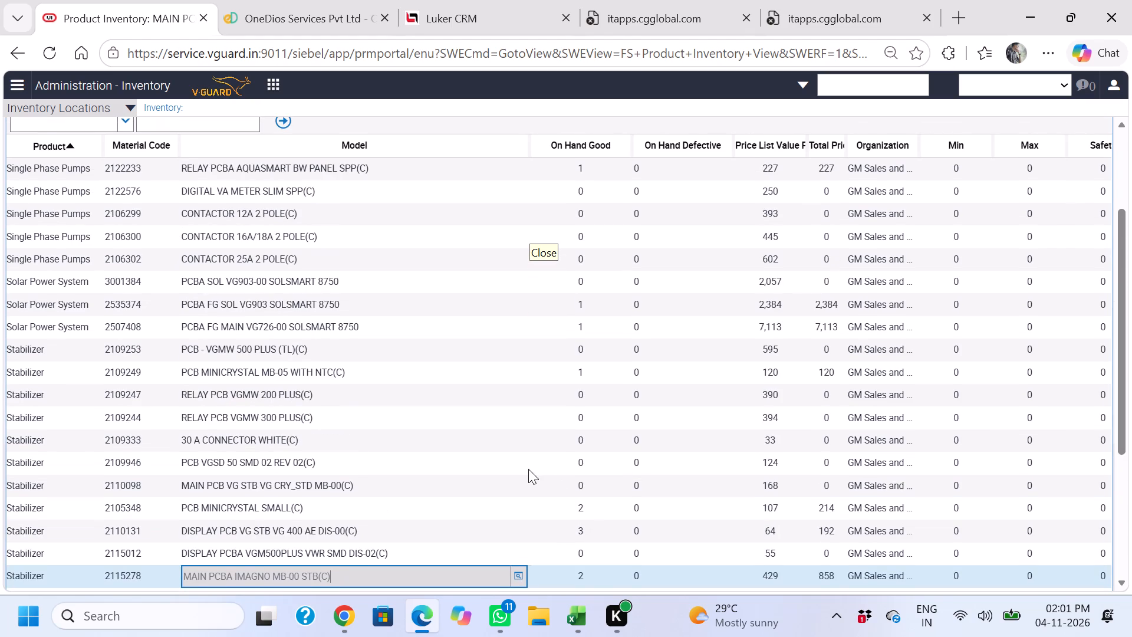
pyautogui.scroll(-1, 528, 469)
# Page back through the Single Phase Pumps inventory to the list with the mech seals and push buttons, rechecking on-hand stock.
pyautogui.click(551, 481)
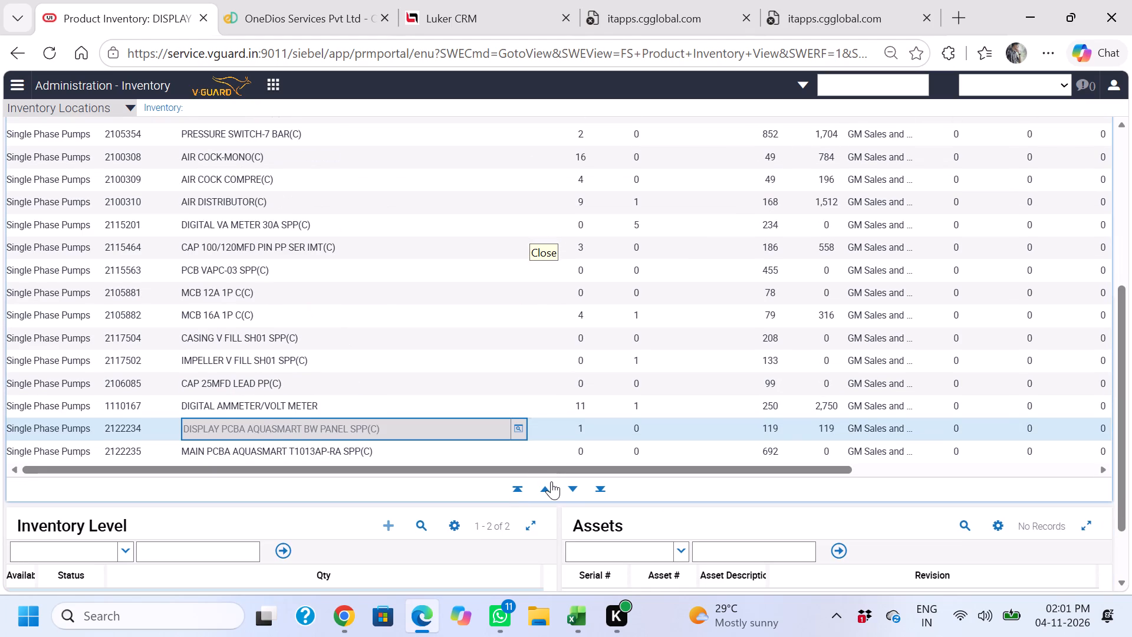
pyautogui.scroll(1, 551, 481)
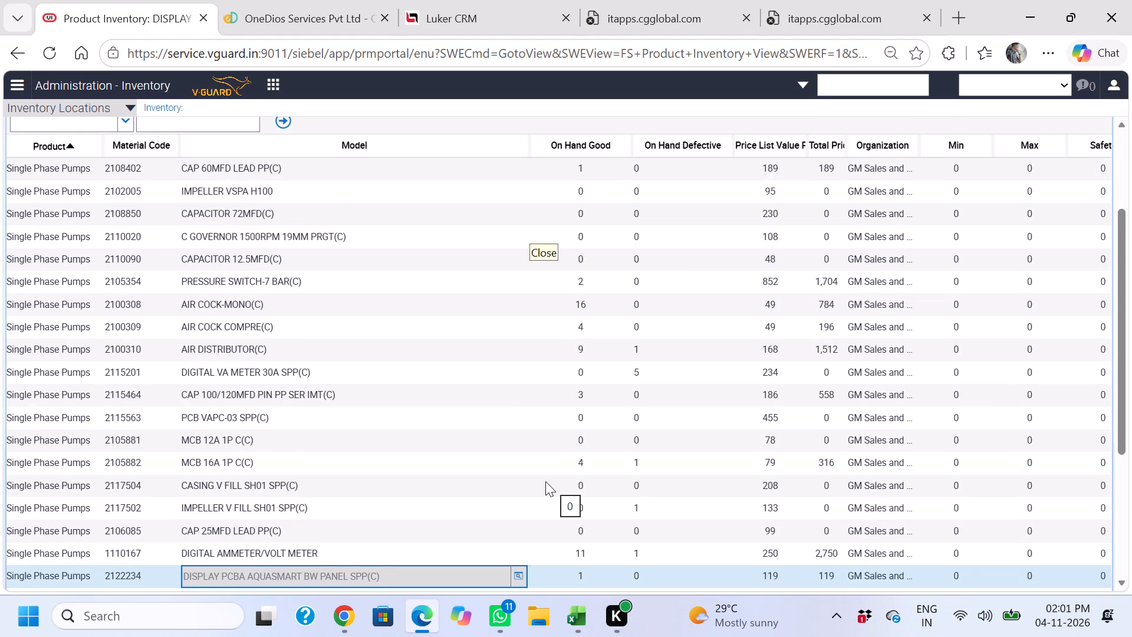
pyautogui.scroll(-1, 540, 481)
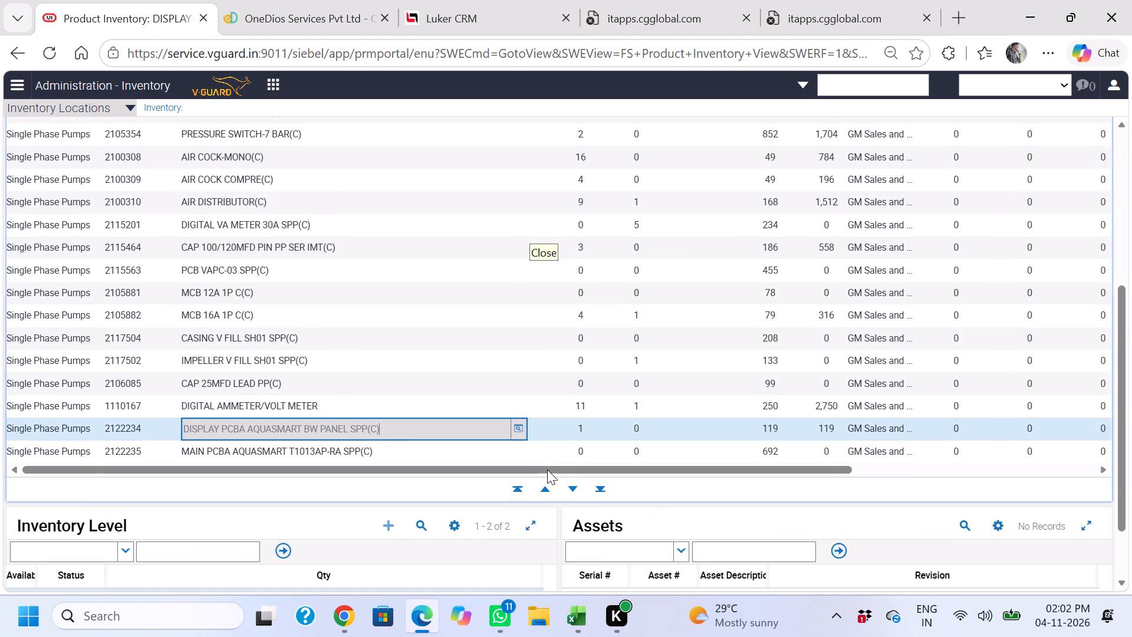
pyautogui.click(544, 482)
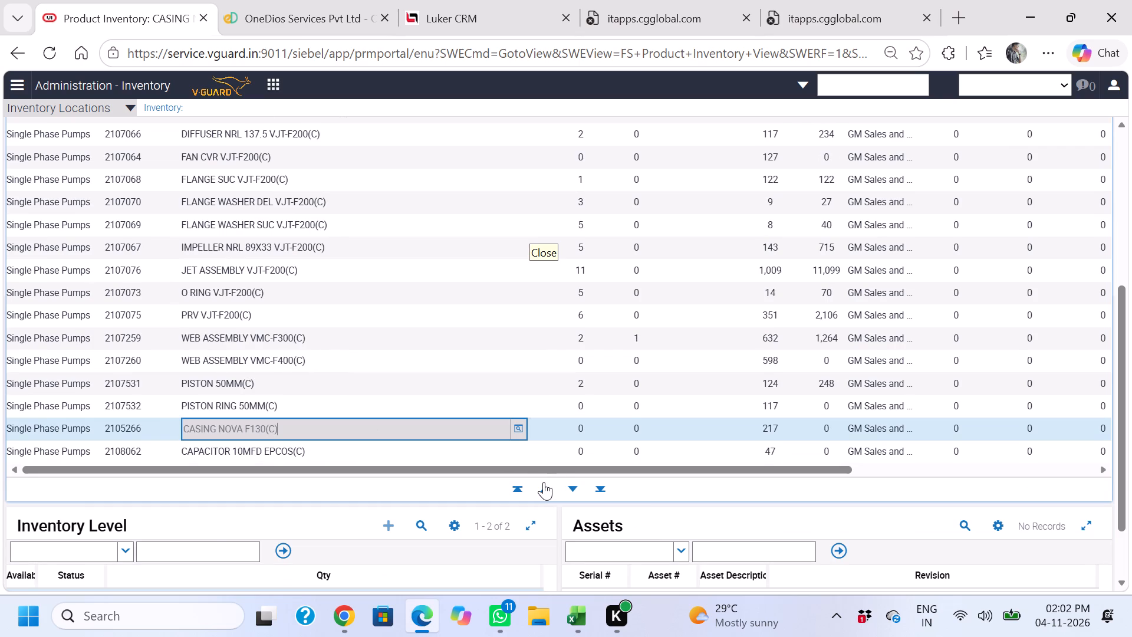
pyautogui.scroll(1, 543, 479)
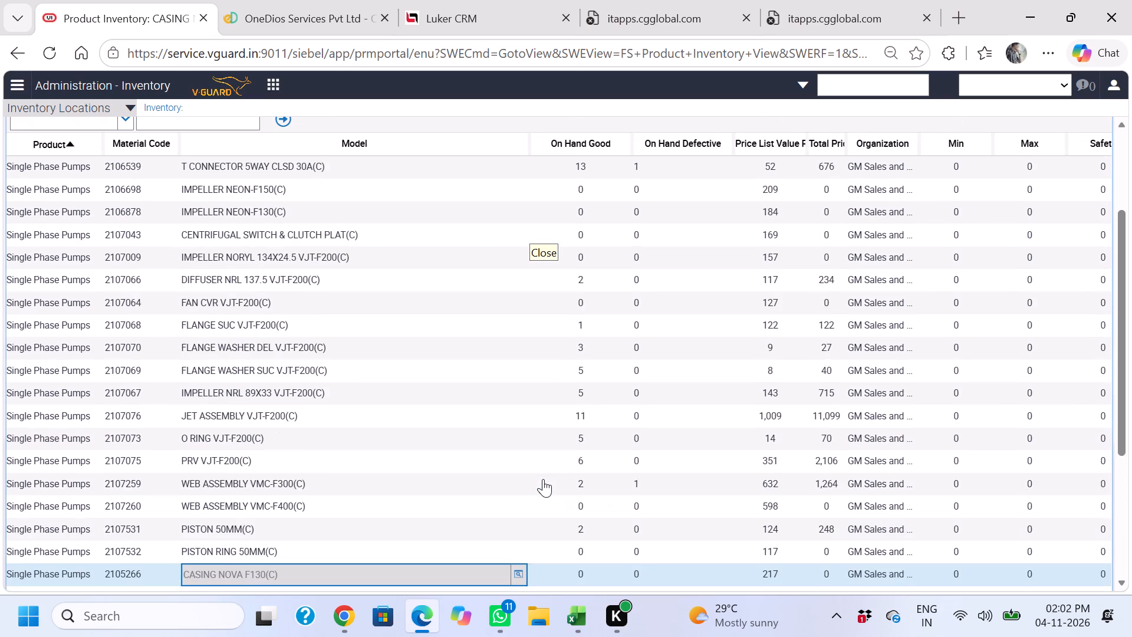
pyautogui.scroll(-1, 543, 479)
pyautogui.click(551, 488)
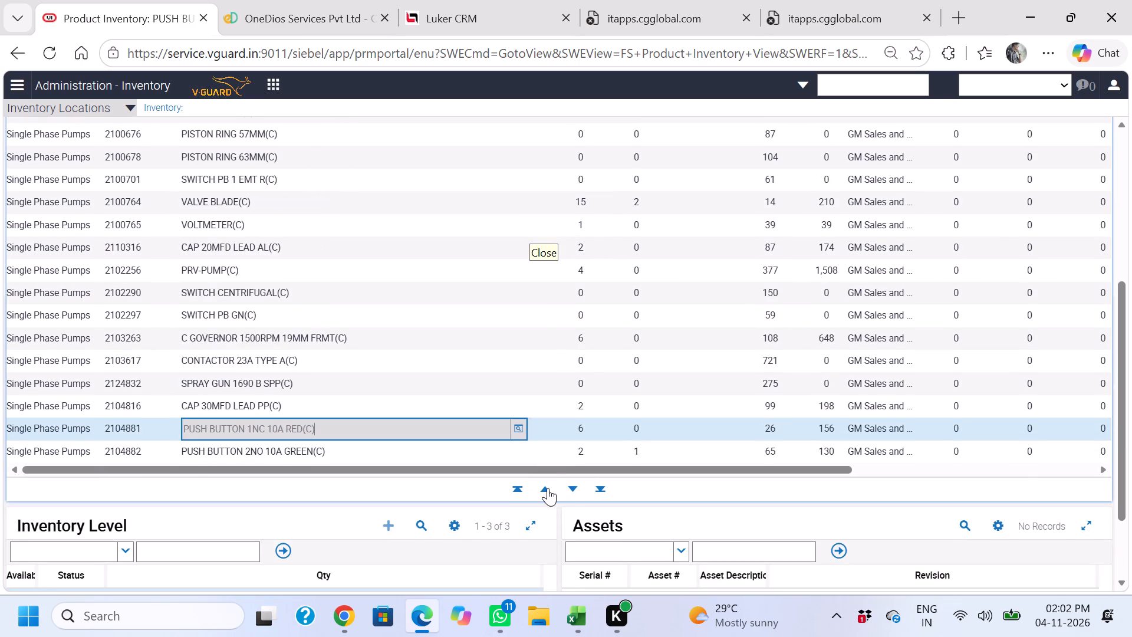
pyautogui.scroll(1, 548, 488)
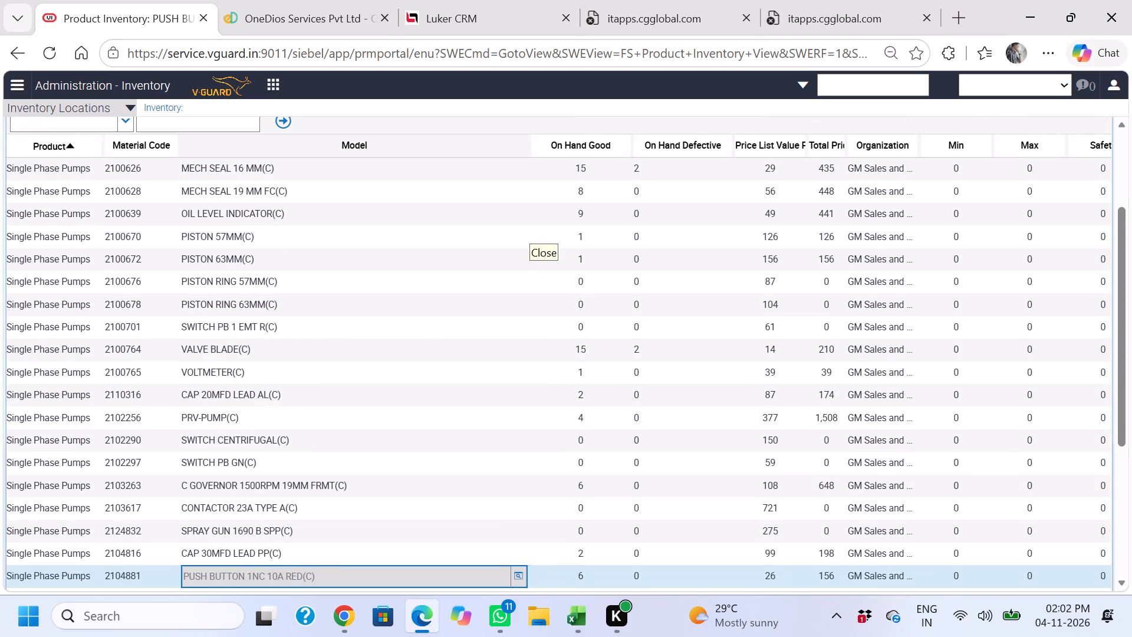
# Select the model name MECH SEAL 19 MM FC(C) in the product inventory.
pyautogui.click(339, 188)
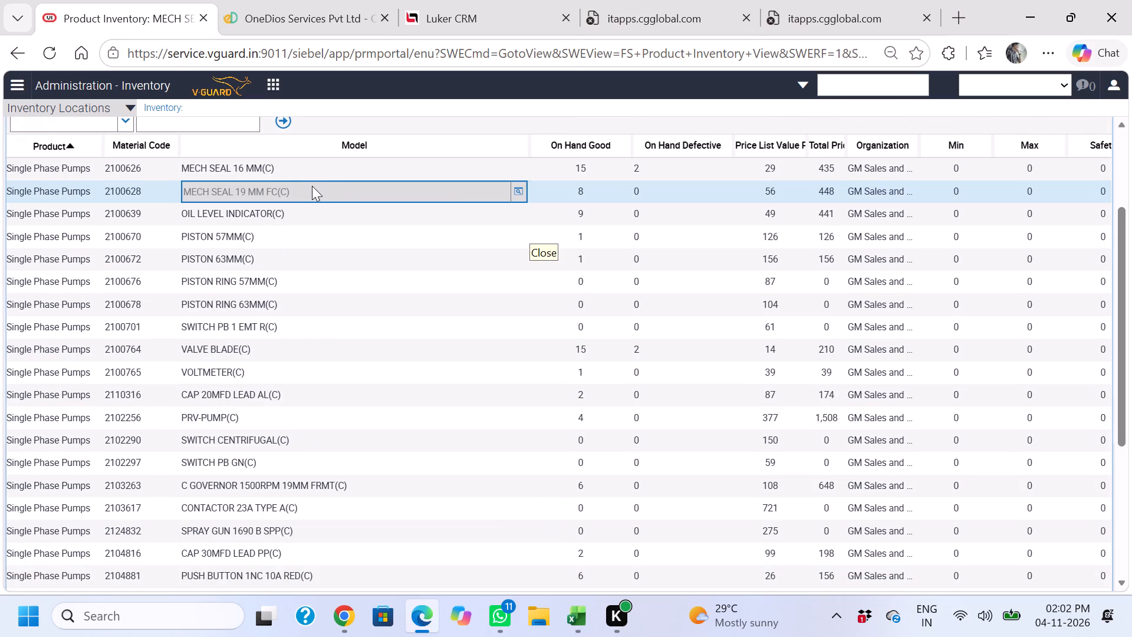
pyautogui.click(308, 185)
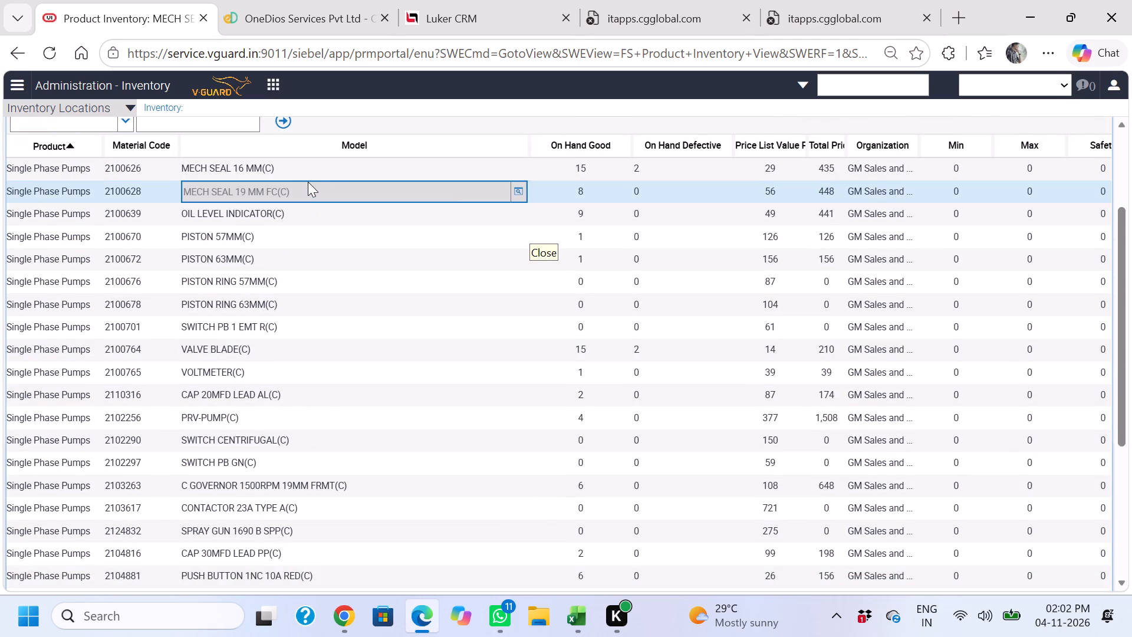
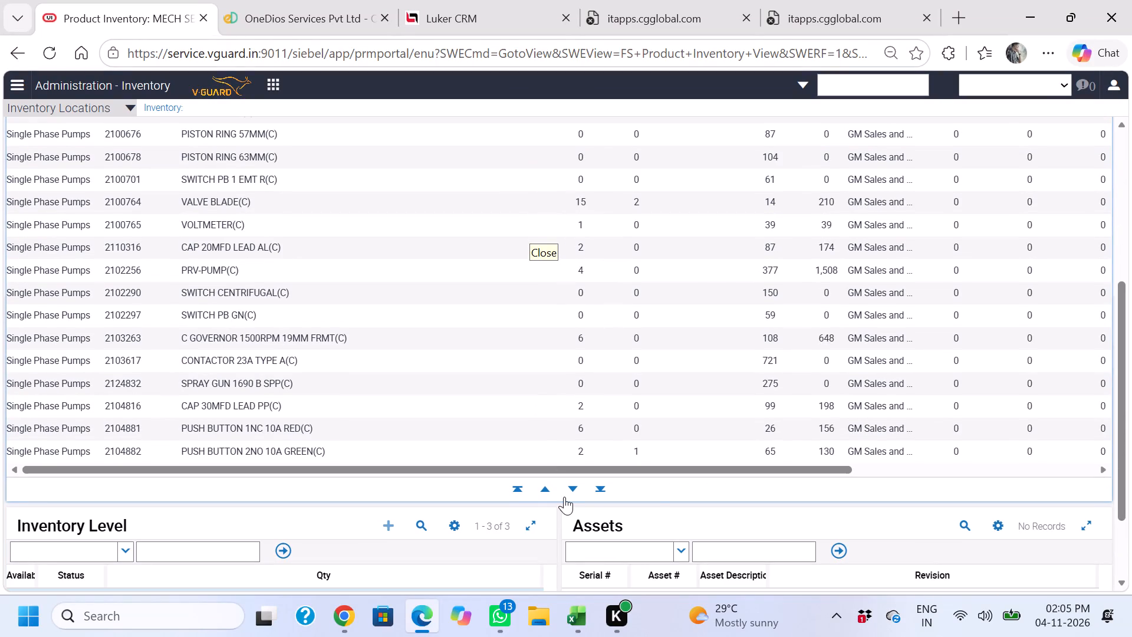
# Copy the model name WEB ASSEMBLY VMC-F400(C) from the Single Phase Pumps inventory into serial 31 of the Excel indent.
pyautogui.click(564, 493)
pyautogui.scroll(-1, 583, 514)
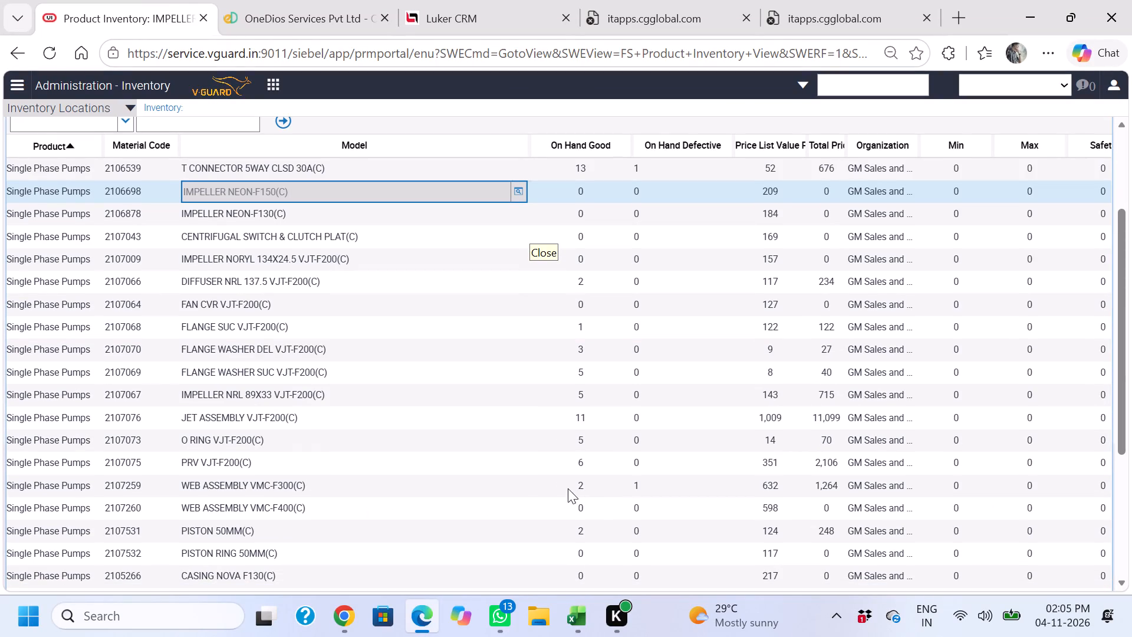
pyautogui.scroll(-1, 338, 277)
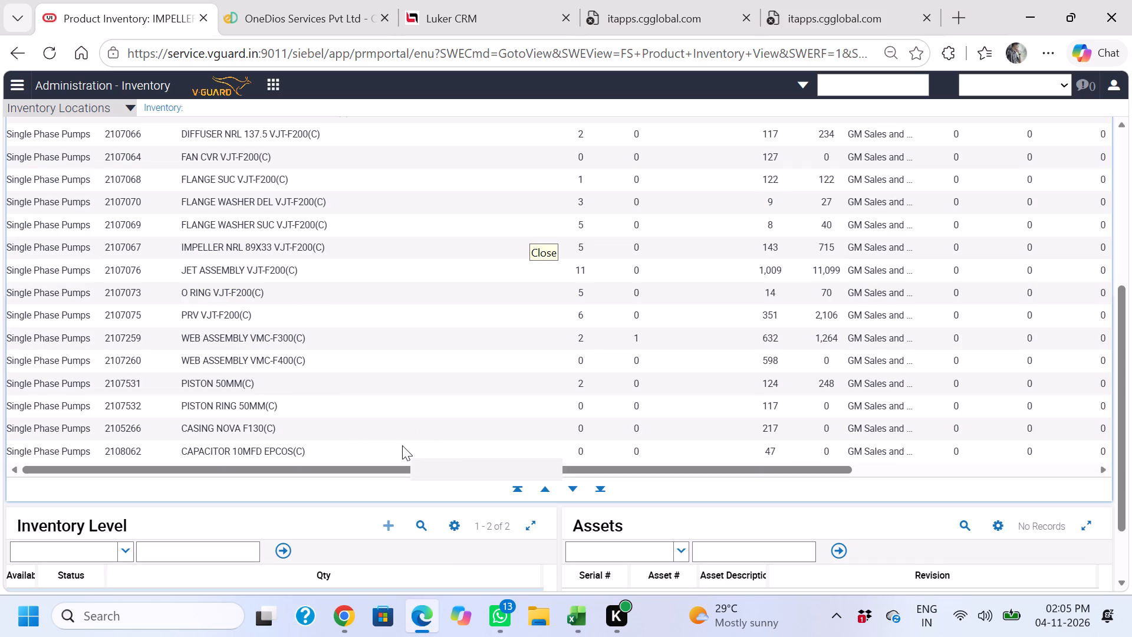
pyautogui.scroll(2, 428, 443)
pyautogui.scroll(-2, 428, 443)
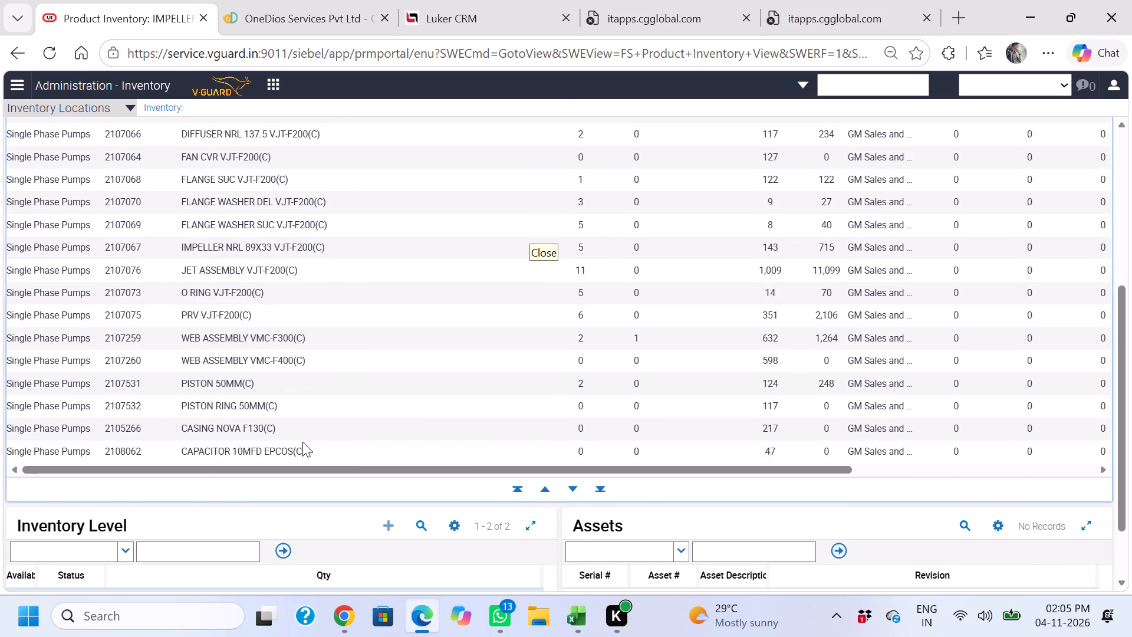
pyautogui.scroll(1, 330, 443)
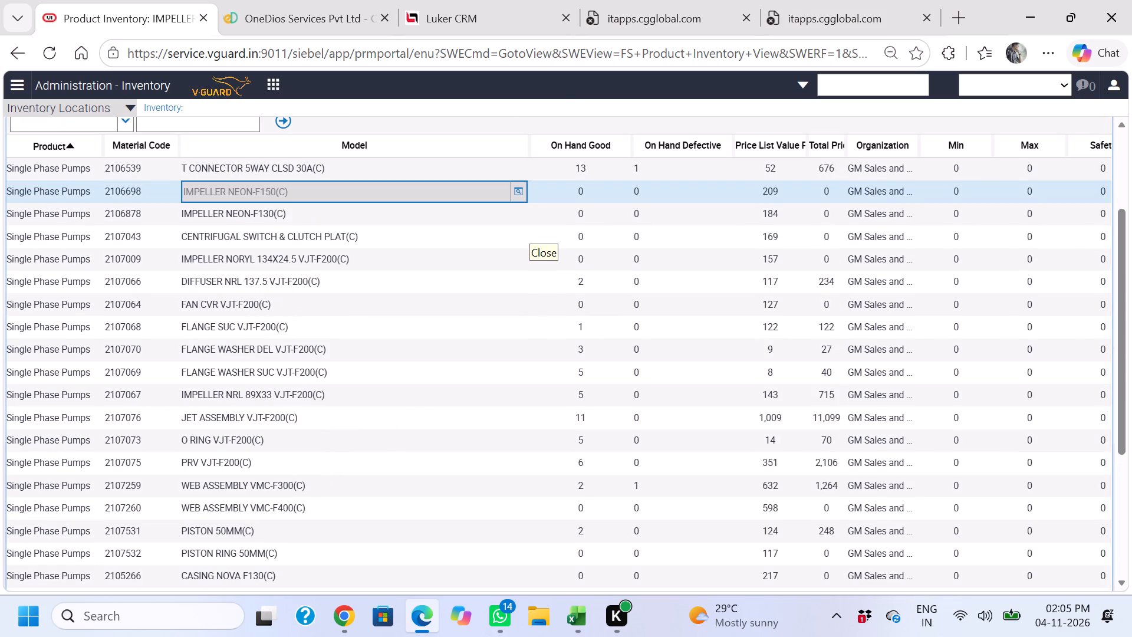
pyautogui.click(329, 505)
pyautogui.moveTo(333, 506); pyautogui.dragTo(148, 507)
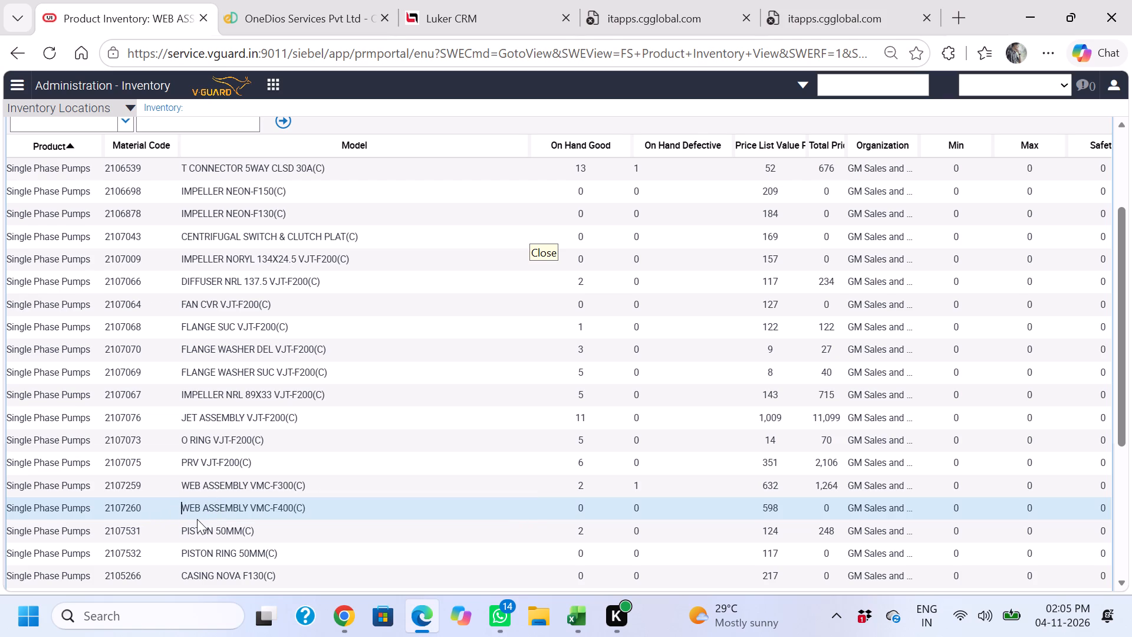
pyautogui.click(197, 519)
pyautogui.moveTo(202, 514); pyautogui.dragTo(196, 514, button='right')
pyautogui.click(254, 172)
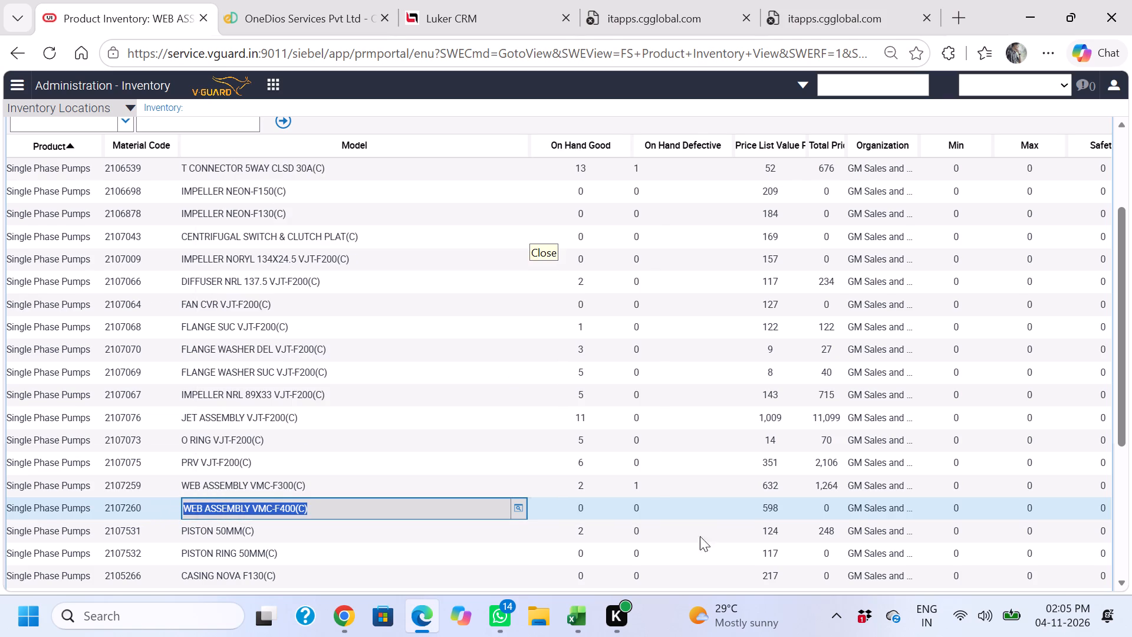
pyautogui.click(644, 536)
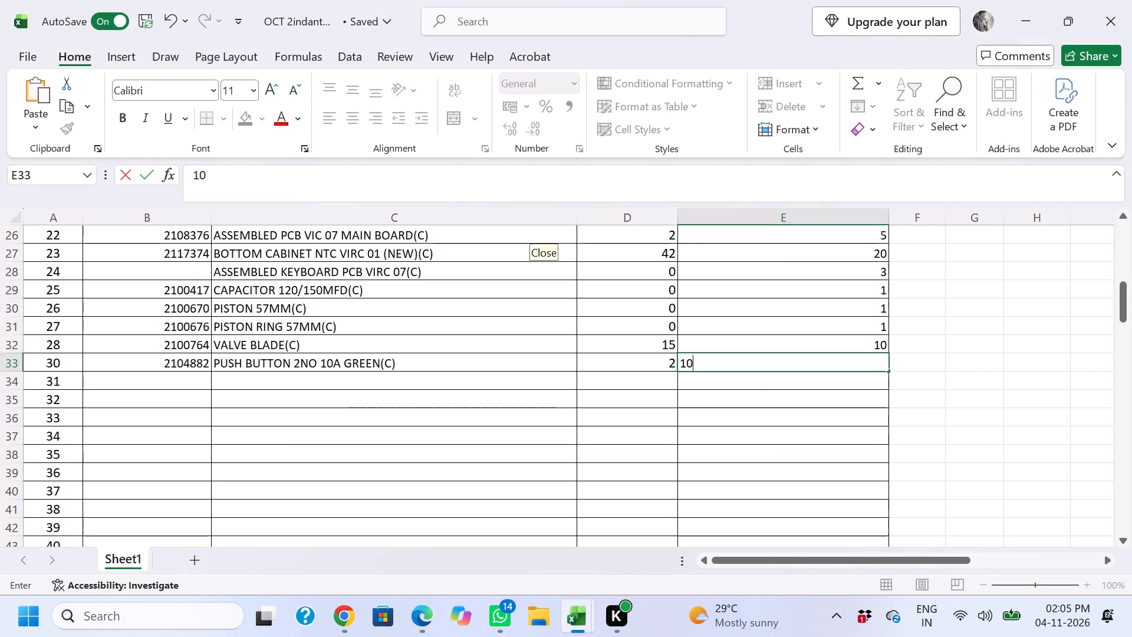
pyautogui.click(340, 375)
pyautogui.rightClick(325, 382)
pyautogui.click(371, 124)
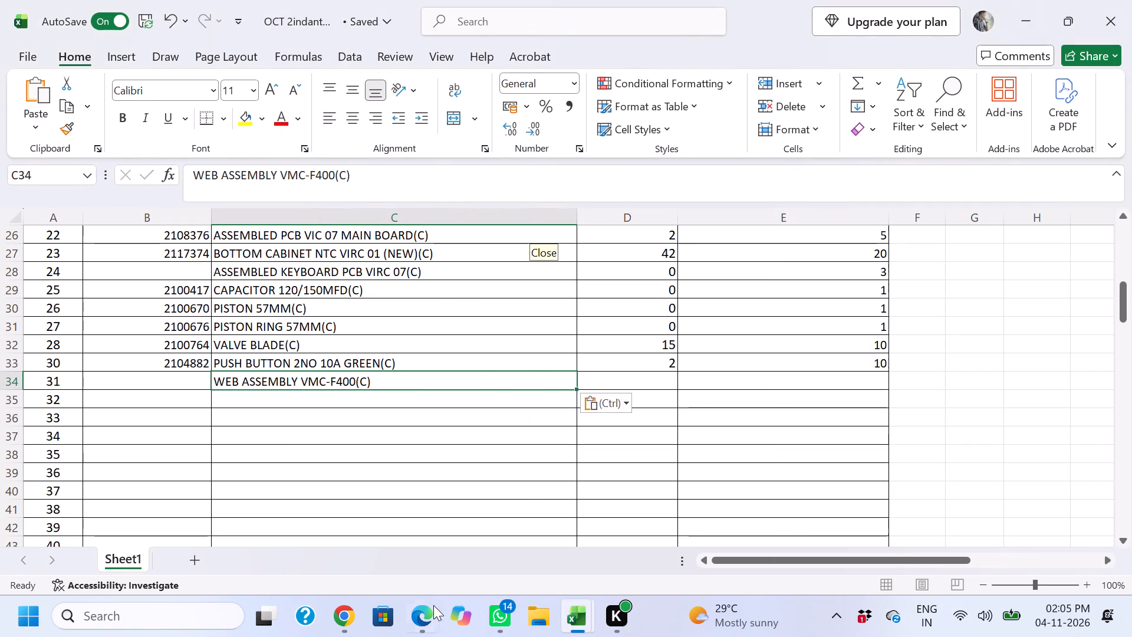
# Copy the material code 2107260 of WEB ASSEMBLY VMC-F400(C) from the inventory into column B of its indent row.
pyautogui.click(412, 539)
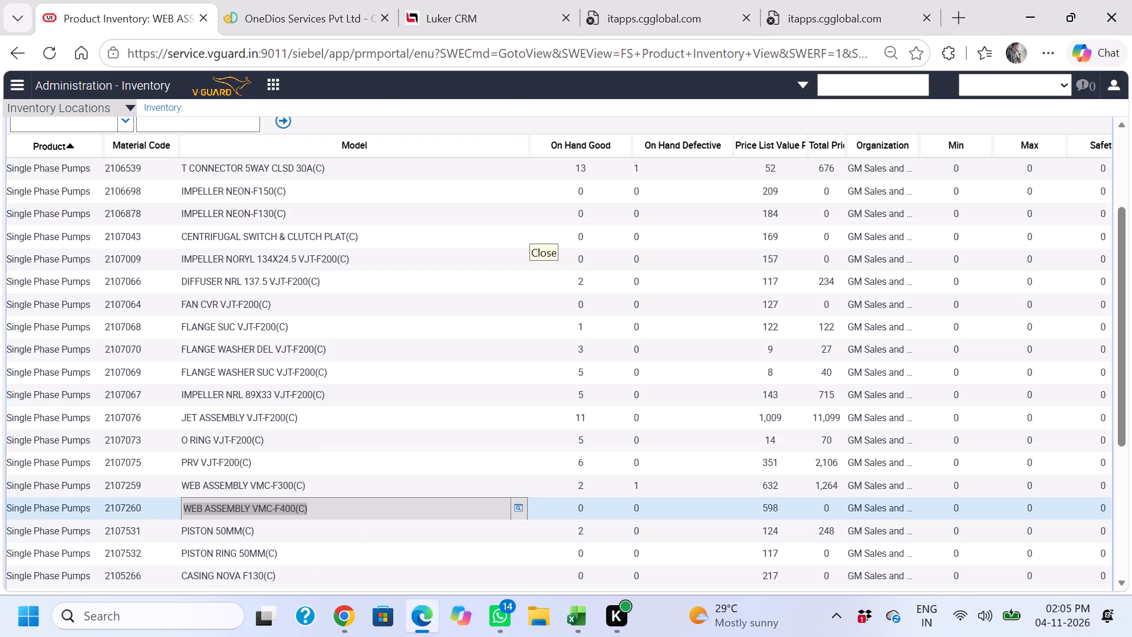
pyautogui.click(138, 503)
pyautogui.rightClick(138, 503)
pyautogui.click(202, 158)
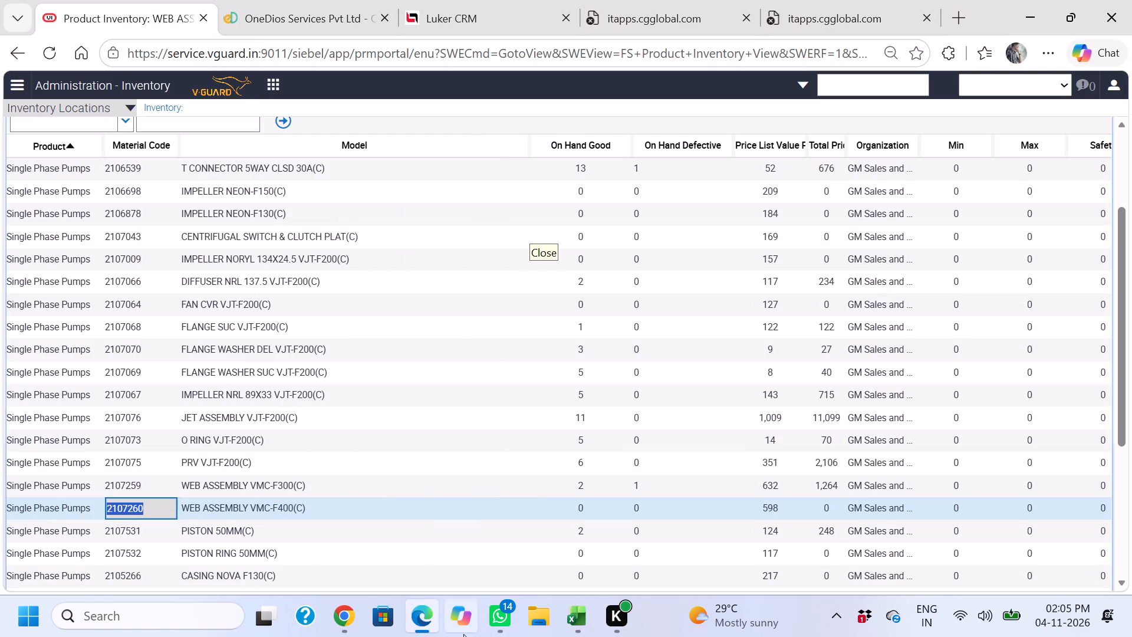
pyautogui.click(613, 519)
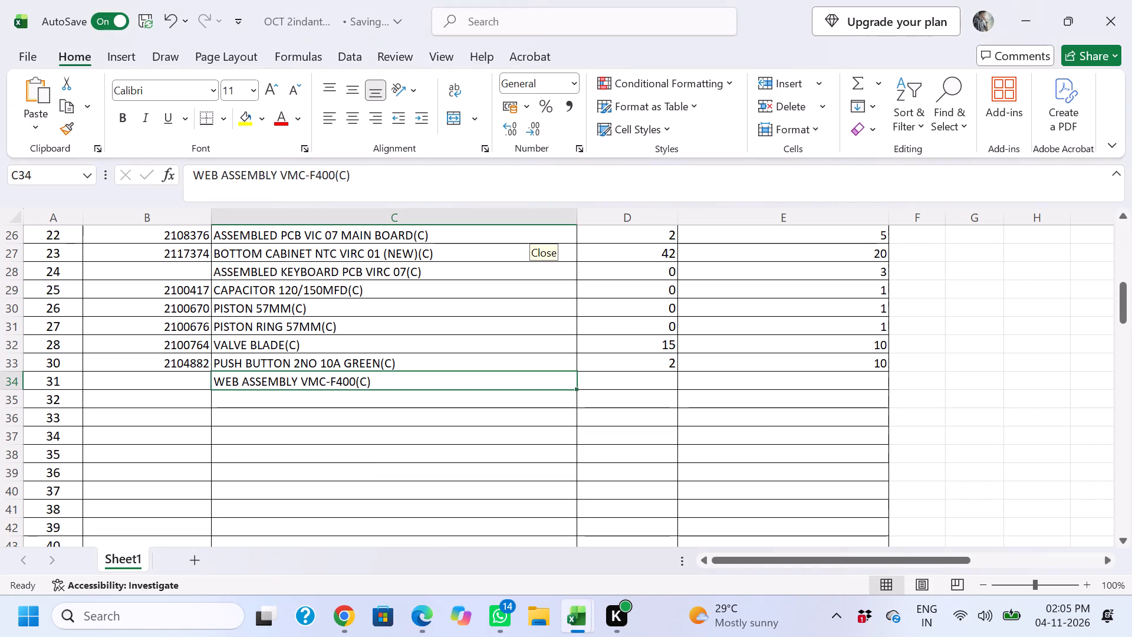
pyautogui.click(190, 380)
pyautogui.moveTo(190, 380); pyautogui.dragTo(189, 373, button='right')
pyautogui.click(225, 112)
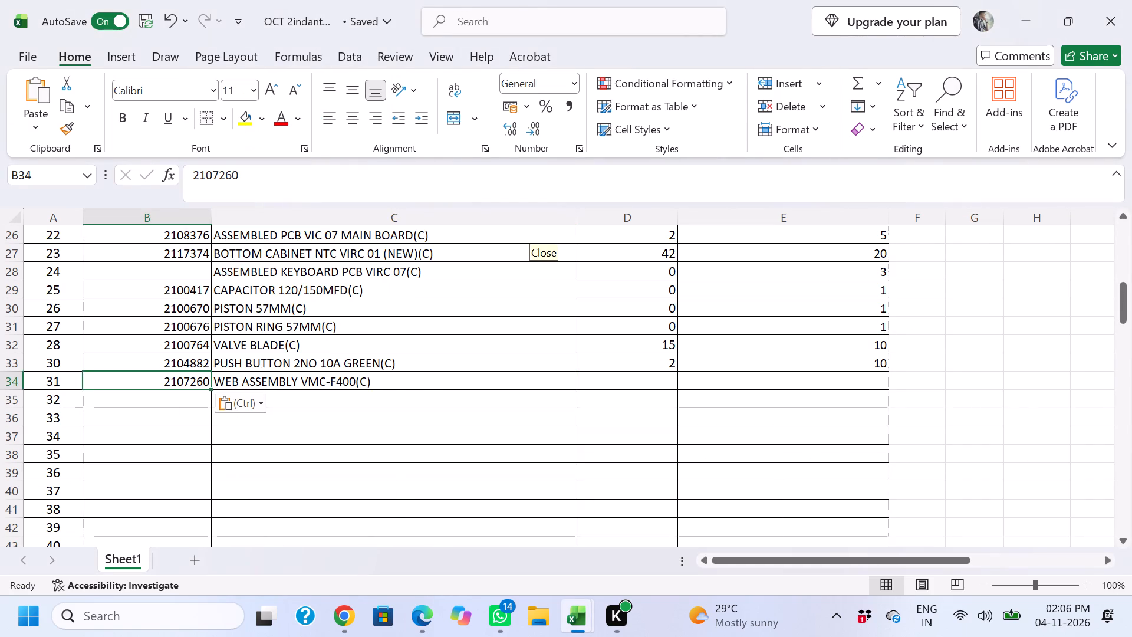
# Enter on-hand stock 0 and indent quantity 2 for WEB ASSEMBLY VMC-F400(C).
pyautogui.click(628, 388)
pyautogui.press('0')
pyautogui.press('Right')
pyautogui.press('2')
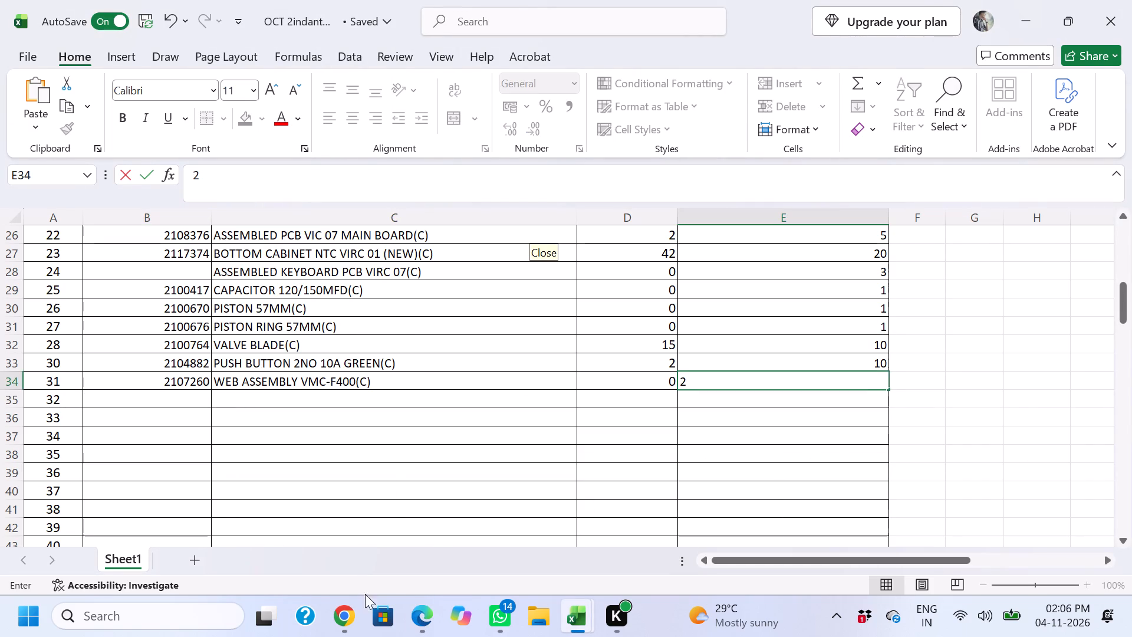
# Return to the product inventory in Edge and page forward through the remaining pump parts to the Stabilizer parts, checking on-hand stock.
pyautogui.click(427, 541)
pyautogui.scroll(-1, 414, 437)
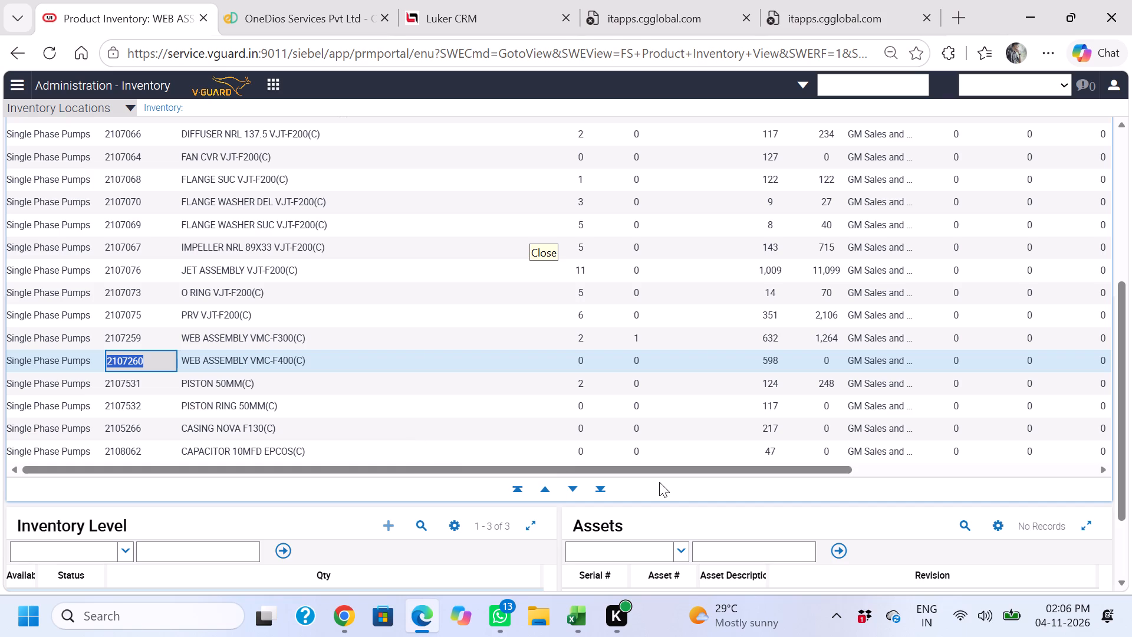
pyautogui.click(582, 485)
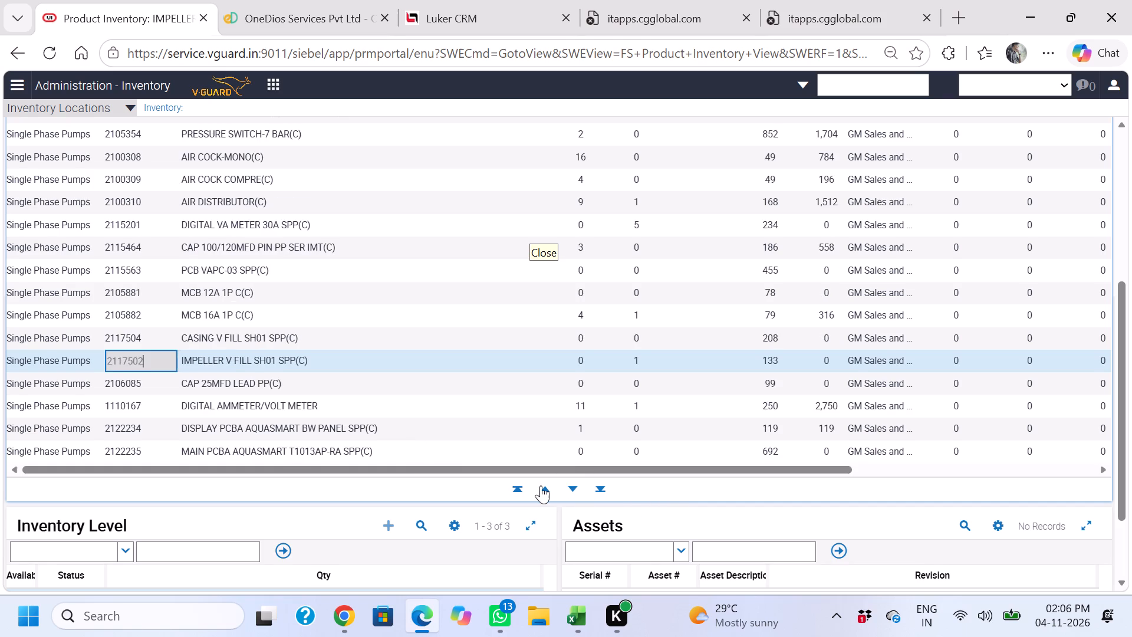
pyautogui.scroll(2, 541, 485)
pyautogui.scroll(-2, 539, 487)
pyautogui.click(568, 494)
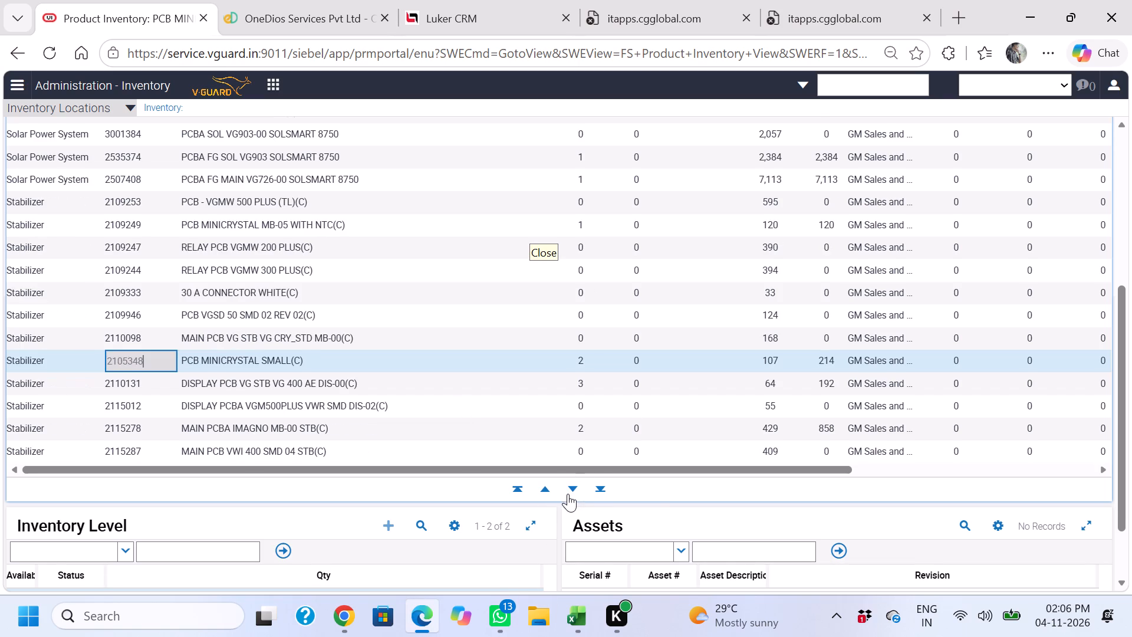
pyautogui.scroll(2, 568, 496)
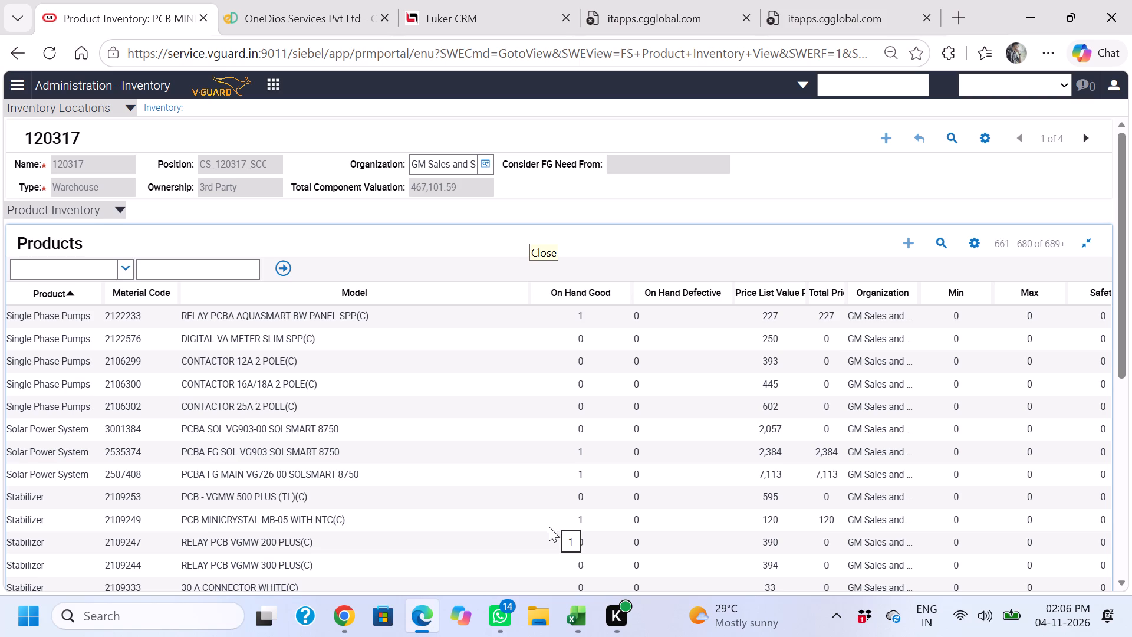
pyautogui.scroll(-1, 229, 495)
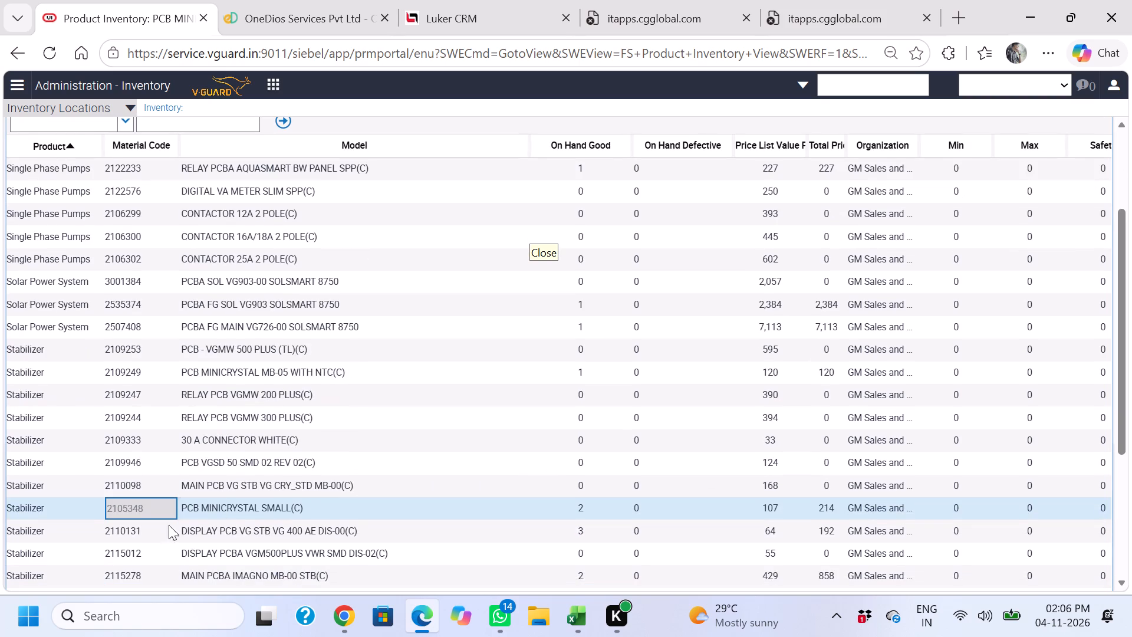
pyautogui.scroll(-1, 266, 485)
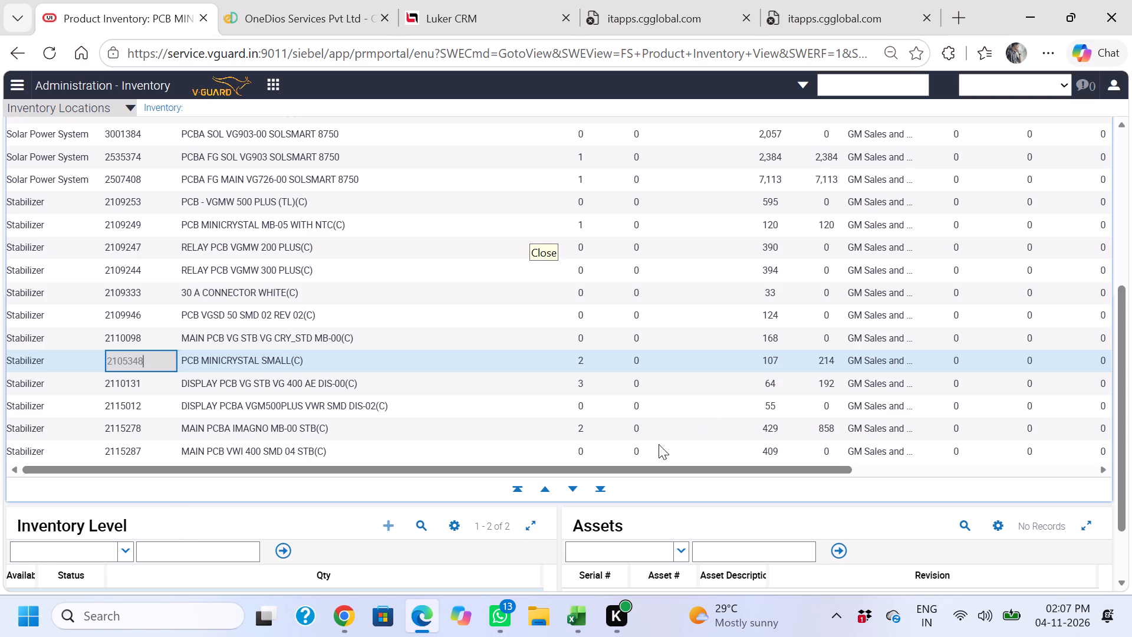
pyautogui.click(574, 483)
pyautogui.scroll(2, 570, 482)
pyautogui.scroll(-1, 561, 485)
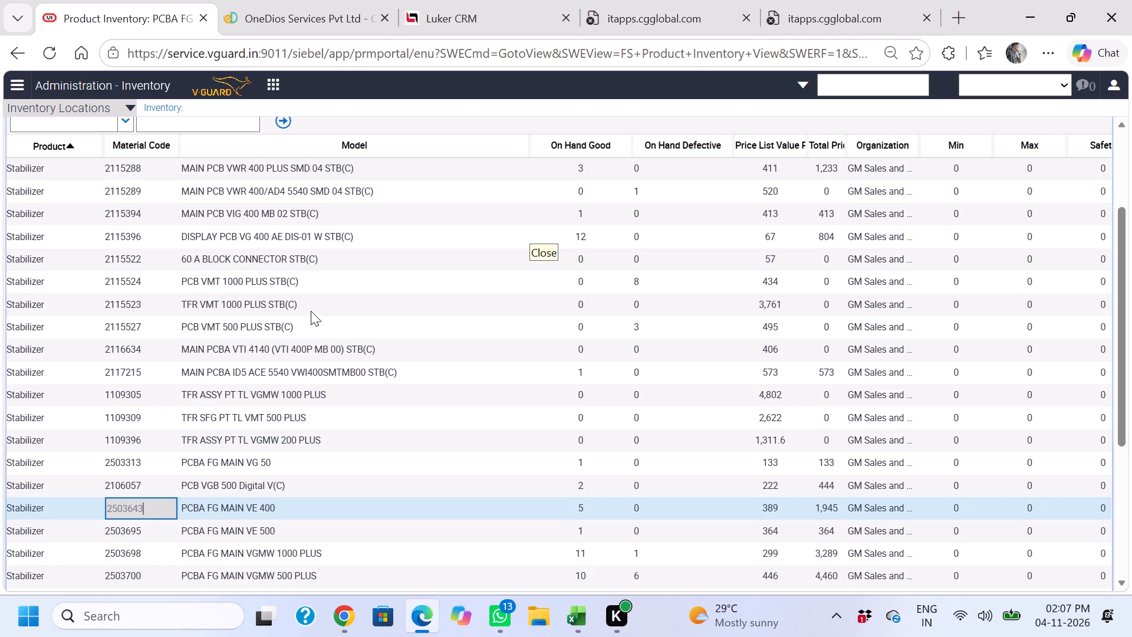
# Copy the model name PCB VMT 1000 PLUS STB(C) from the Stabilizer inventory into serial 32 of the Excel indent.
pyautogui.click(358, 269)
pyautogui.click(342, 287)
pyautogui.moveTo(335, 285); pyautogui.dragTo(202, 283)
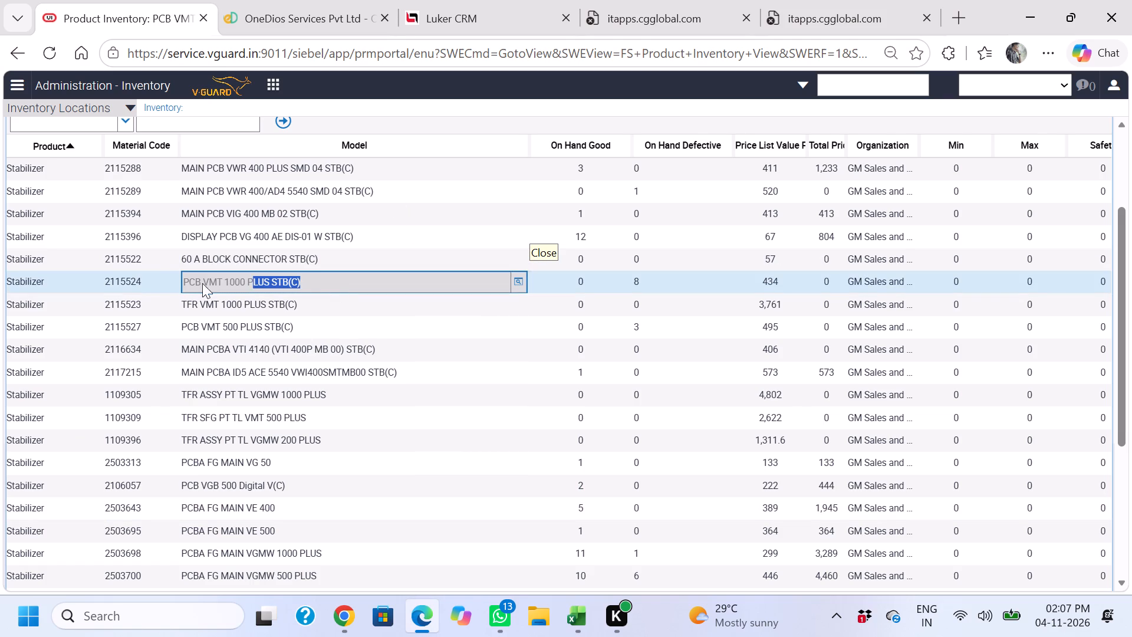
pyautogui.moveTo(202, 283); pyautogui.dragTo(133, 297)
pyautogui.click(167, 234)
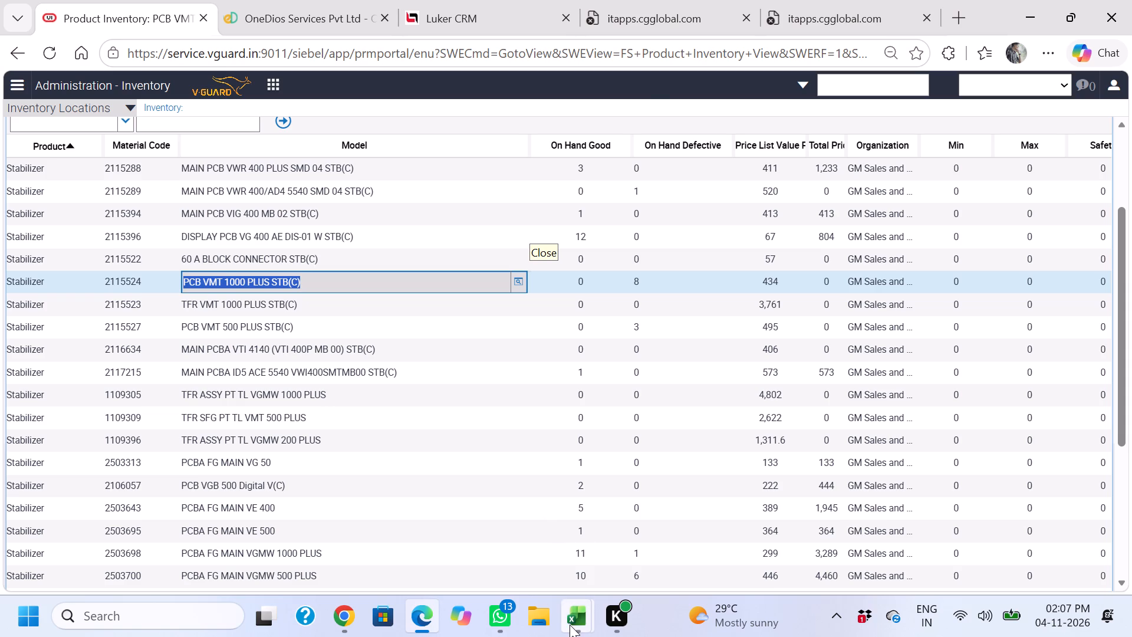
pyautogui.click(647, 534)
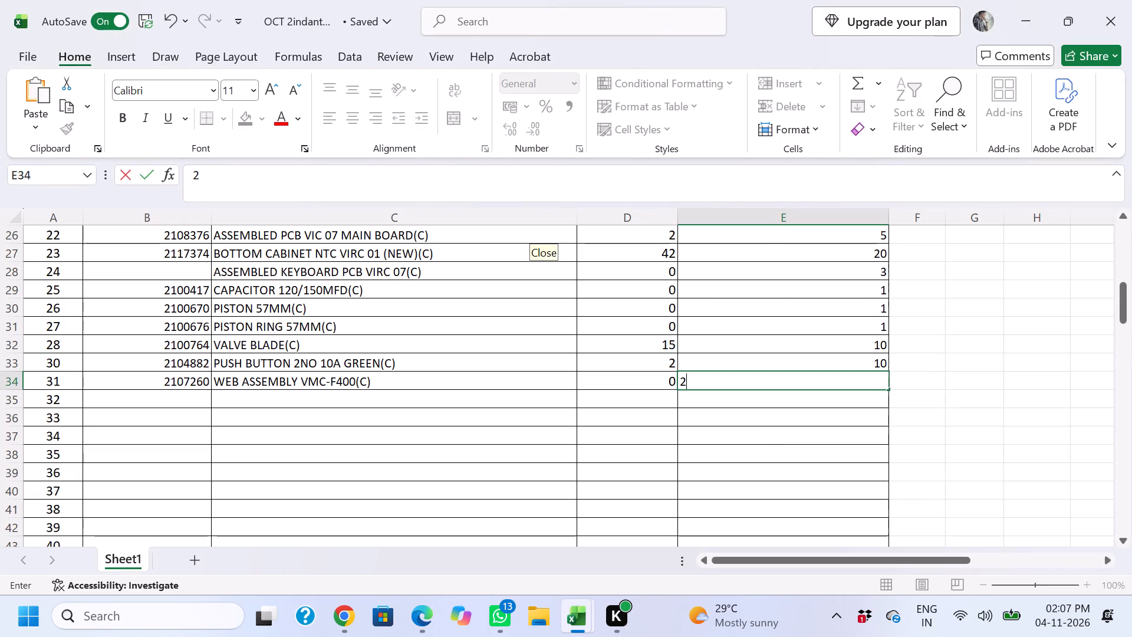
pyautogui.click(367, 409)
pyautogui.click(345, 395)
pyautogui.rightClick(345, 395)
pyautogui.click(393, 116)
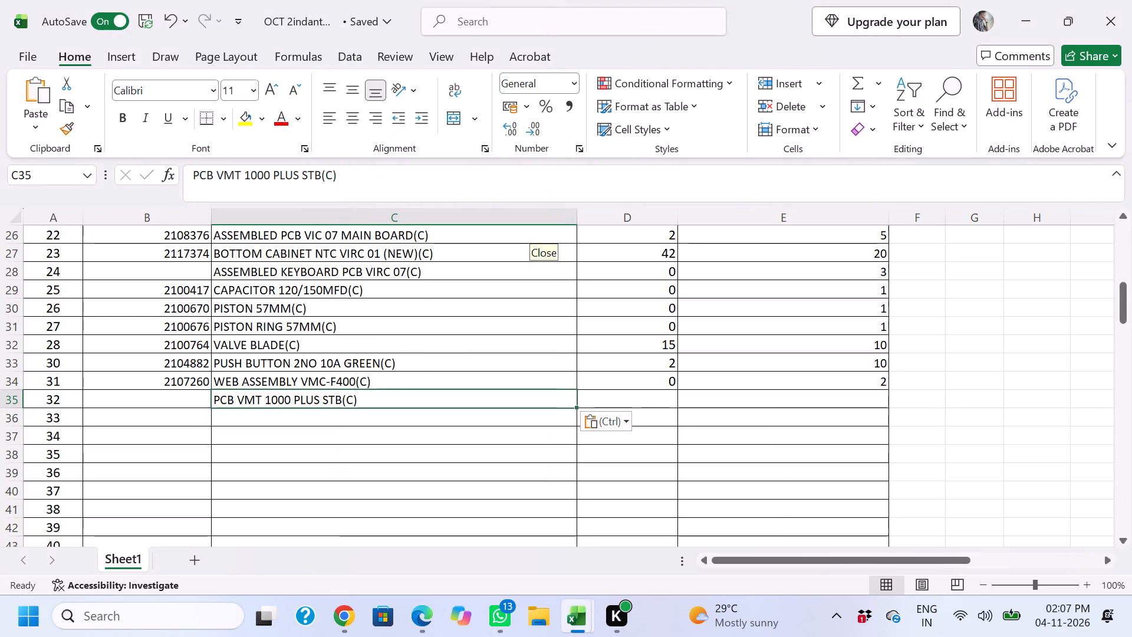
# Copy the material code 2115524 of PCB VMT 1000 PLUS STB(C) from the inventory into column B of its indent row.
pyautogui.click(414, 534)
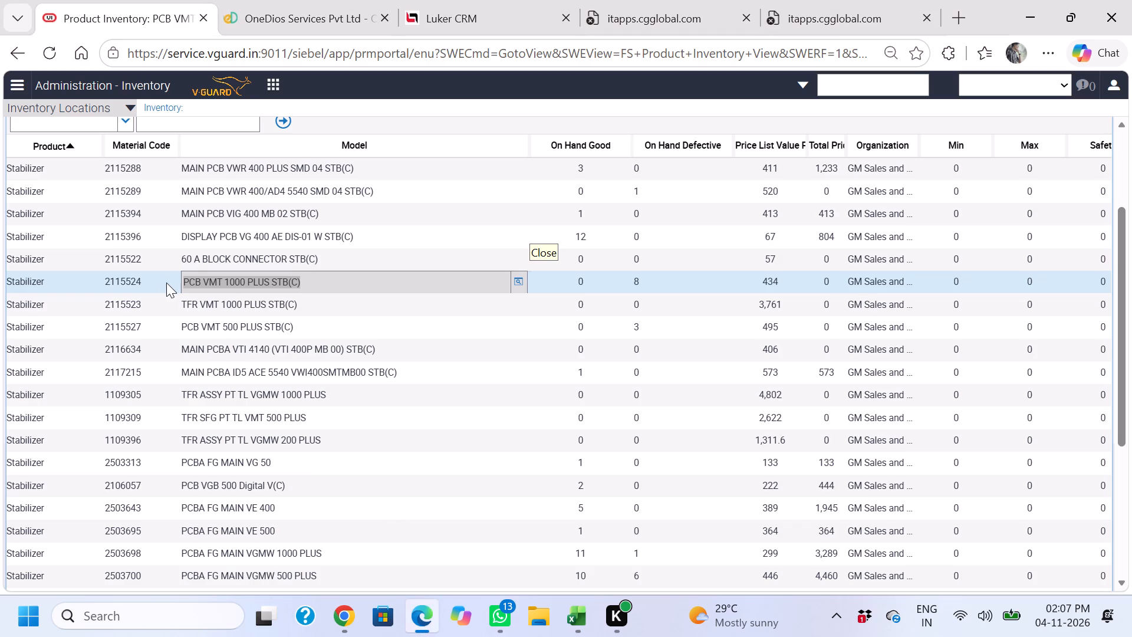
pyautogui.click(162, 281)
pyautogui.rightClick(161, 280)
pyautogui.click(239, 237)
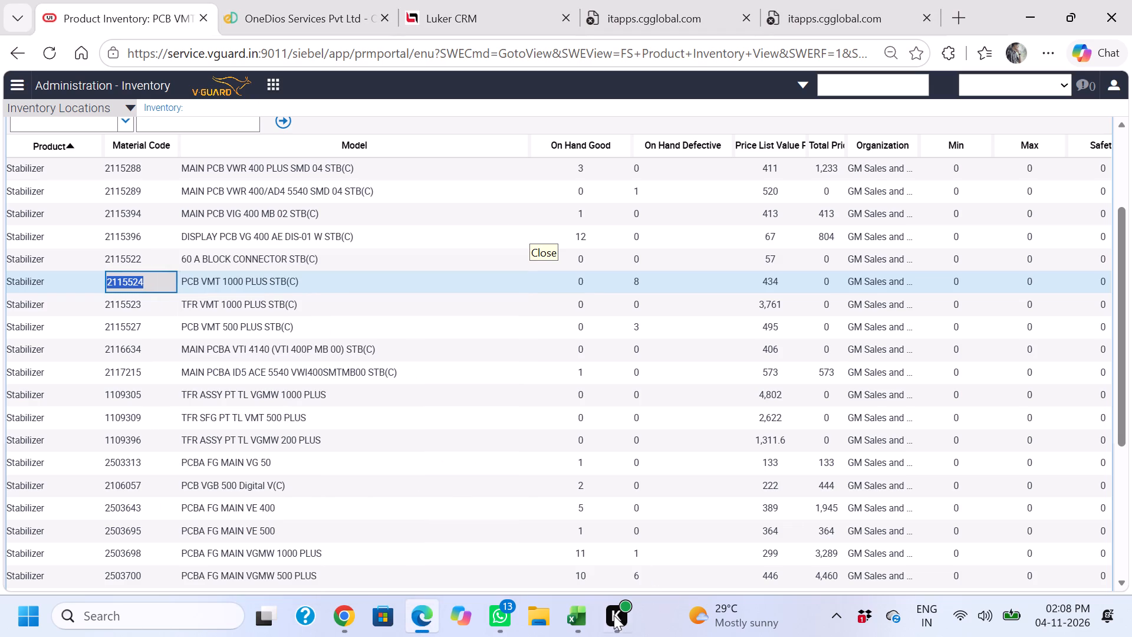
pyautogui.click(637, 520)
pyautogui.click(183, 392)
pyautogui.rightClick(183, 392)
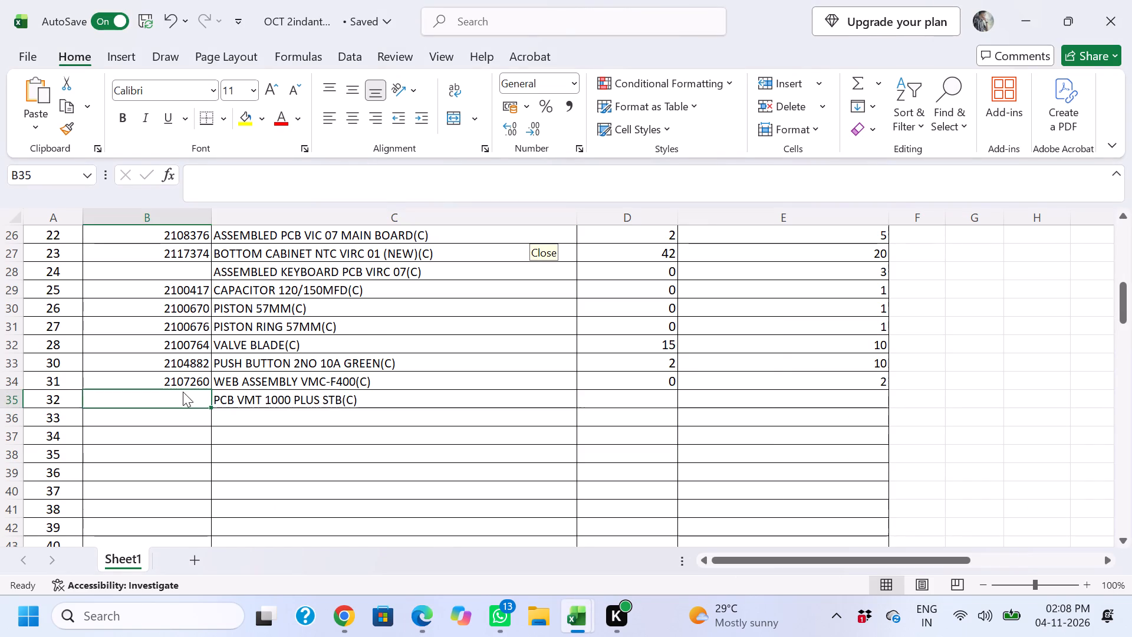
pyautogui.rightClick(167, 393)
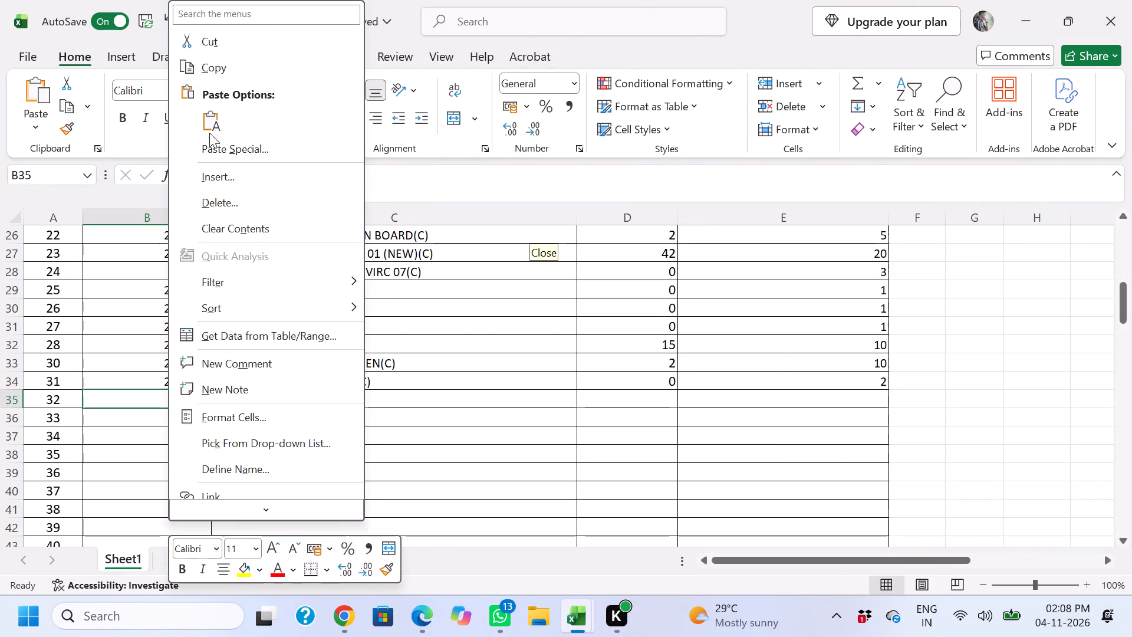
pyautogui.click(209, 133)
# Enter on-hand stock 0 and indent quantity 5 for PCB VMT 1000 PLUS STB(C).
pyautogui.click(645, 399)
pyautogui.press('0')
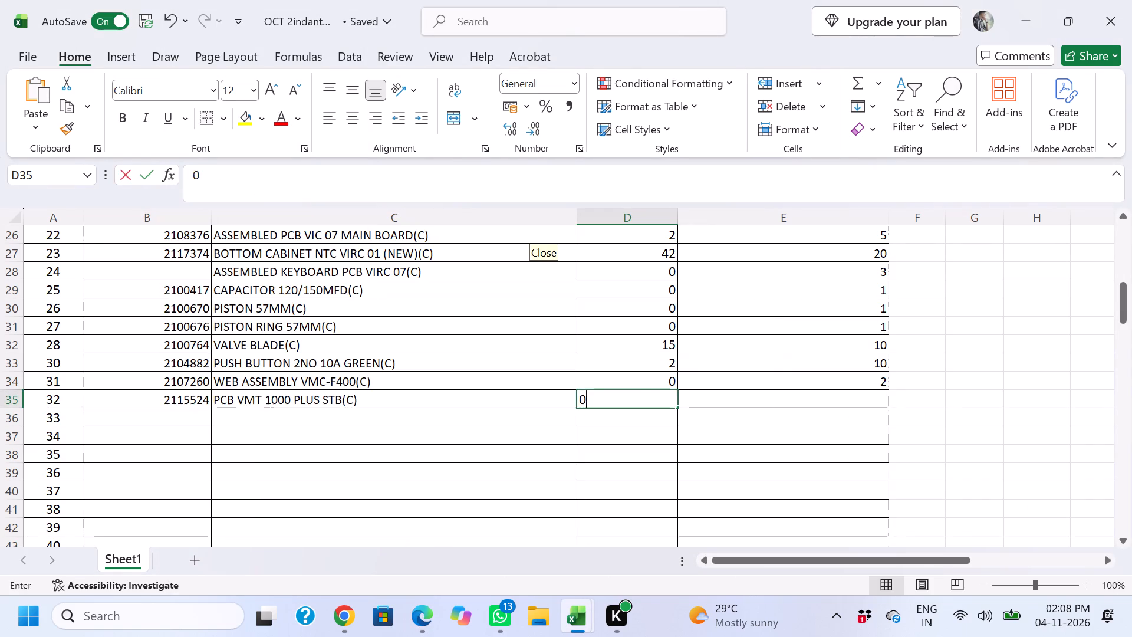
pyautogui.press('Right')
pyautogui.press('5')
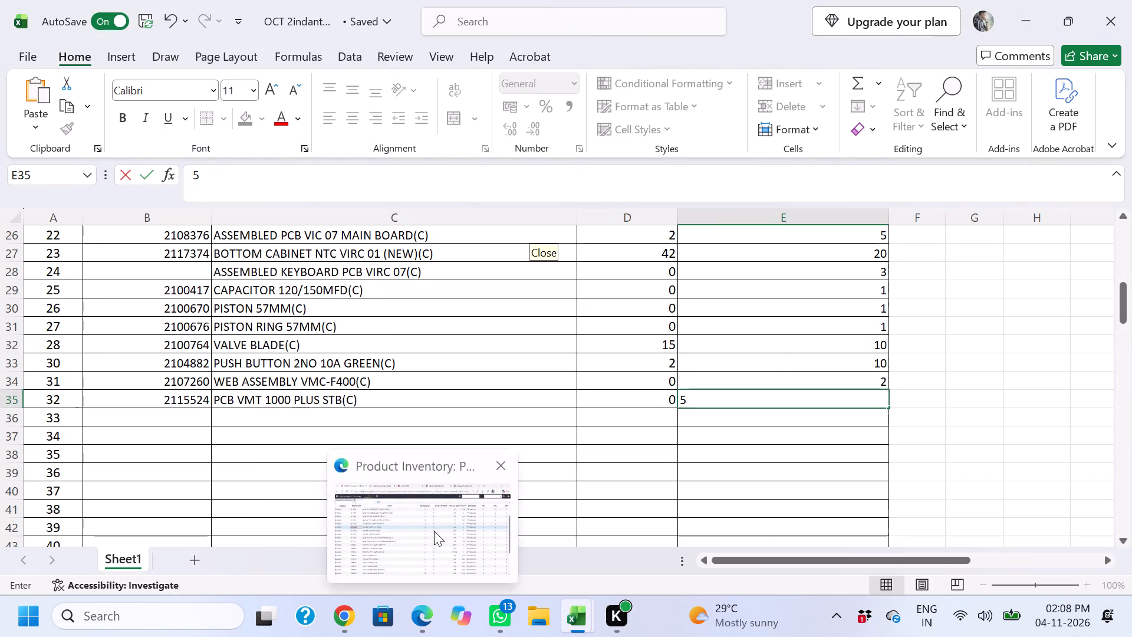
# Copy the model name PCB VMT 500 PLUS STB(C) from the Edge Stabilizer inventory into serial 33 of the Excel indent.
pyautogui.click(434, 531)
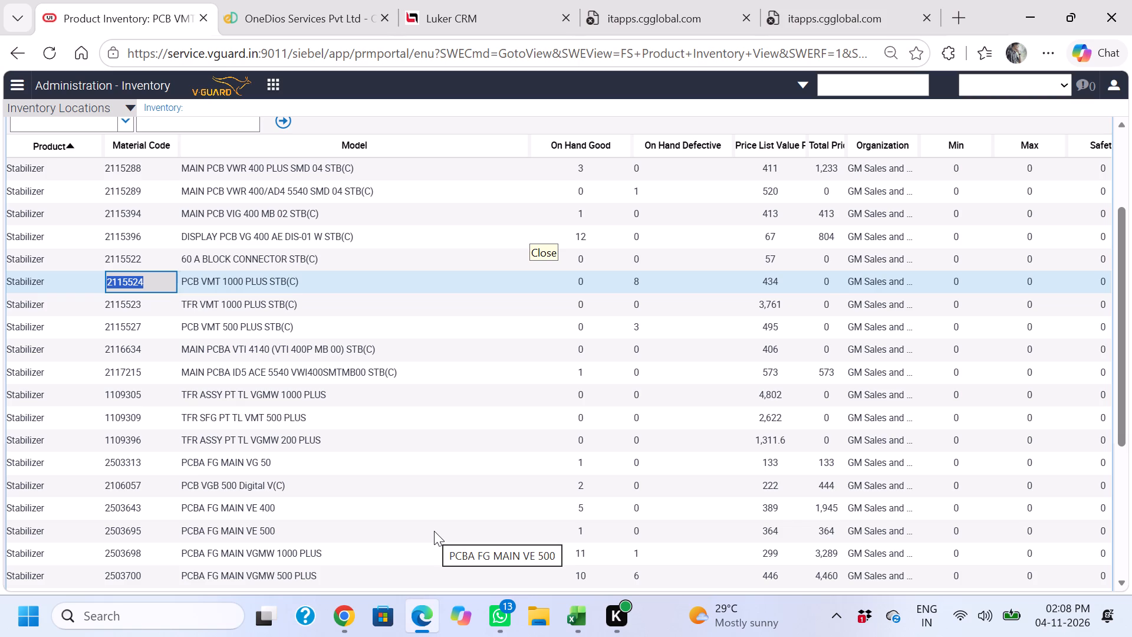
pyautogui.click(301, 327)
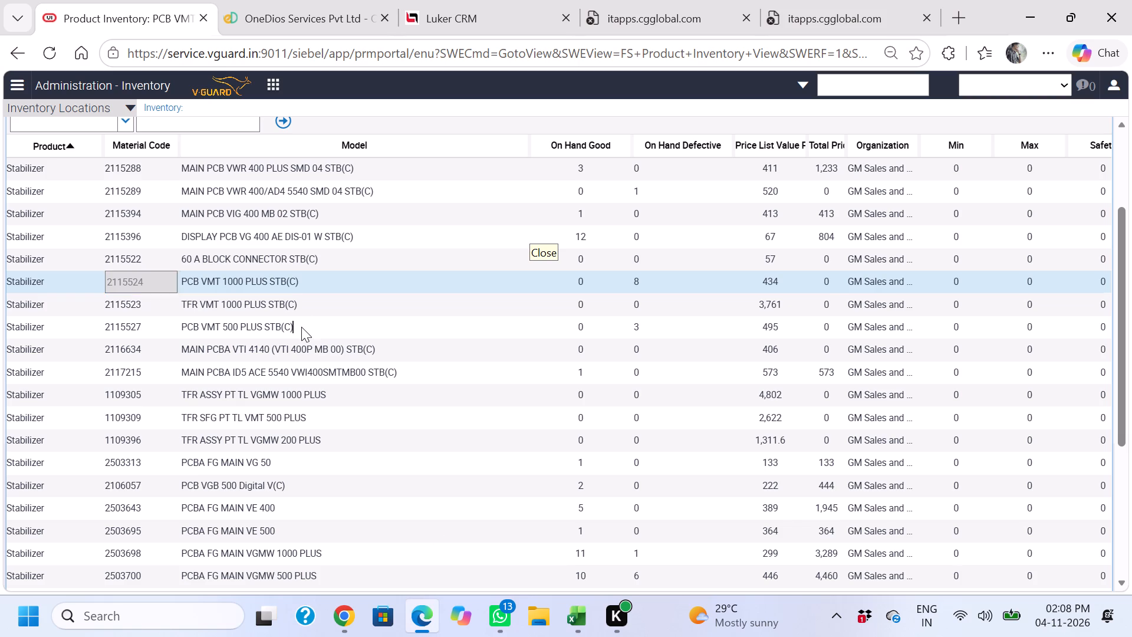
pyautogui.moveTo(301, 327); pyautogui.dragTo(186, 336)
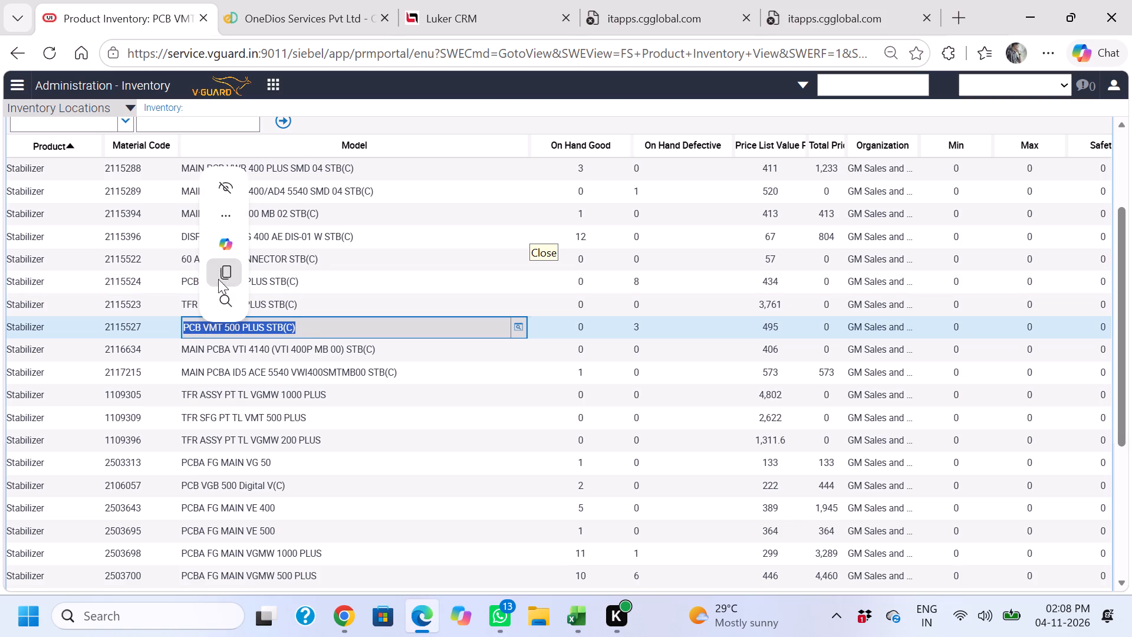
pyautogui.click(222, 283)
pyautogui.click(614, 550)
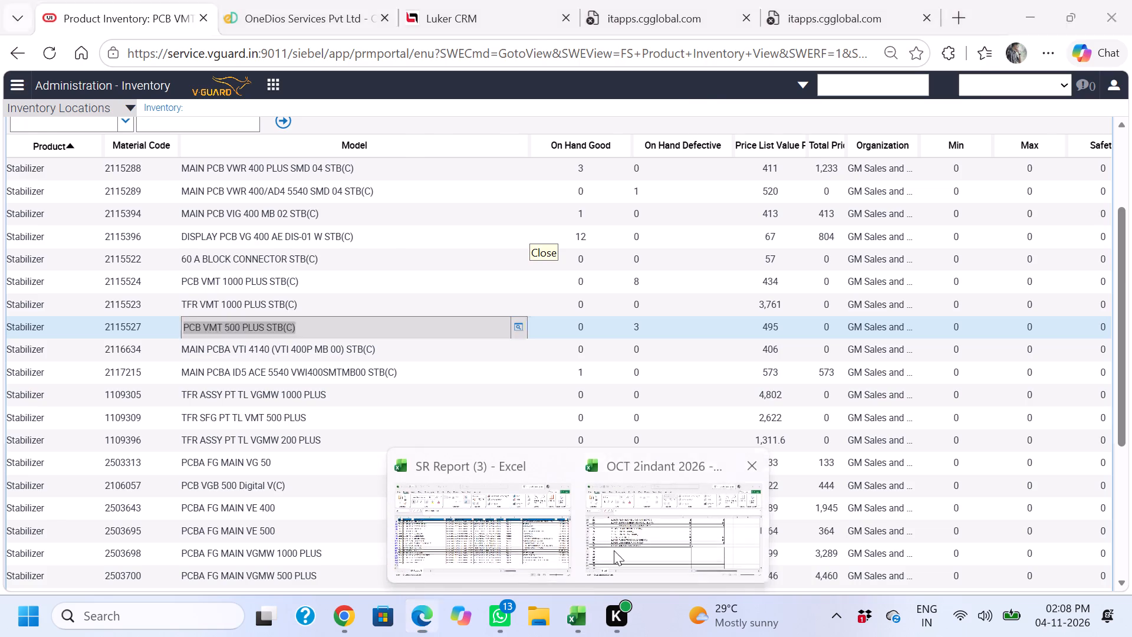
pyautogui.click(412, 423)
pyautogui.rightClick(409, 423)
pyautogui.click(443, 124)
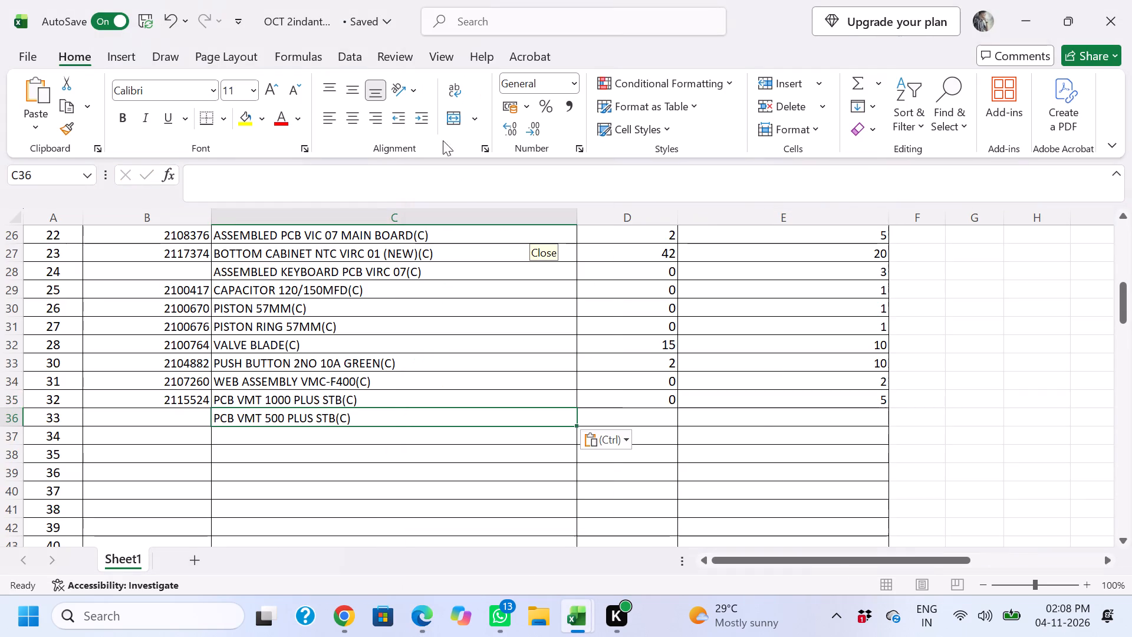
# Copy the material code 2115527 of PCB VMT 500 PLUS STB(C) from the Edge inventory into column B of its Excel indent row.
pyautogui.click(437, 529)
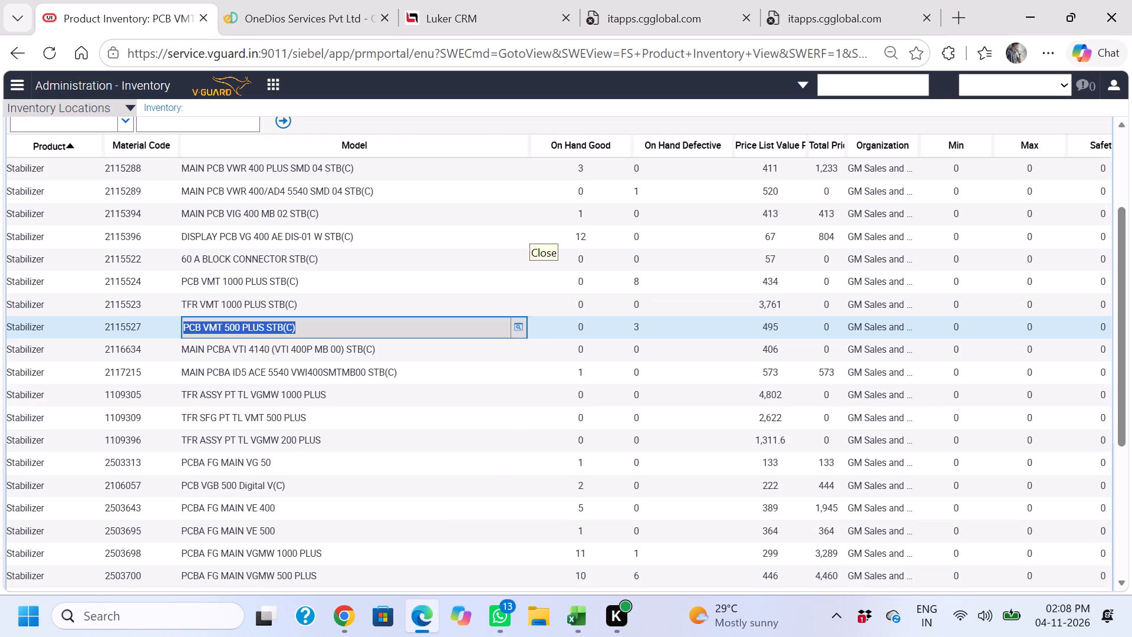
pyautogui.click(166, 334)
pyautogui.rightClick(166, 334)
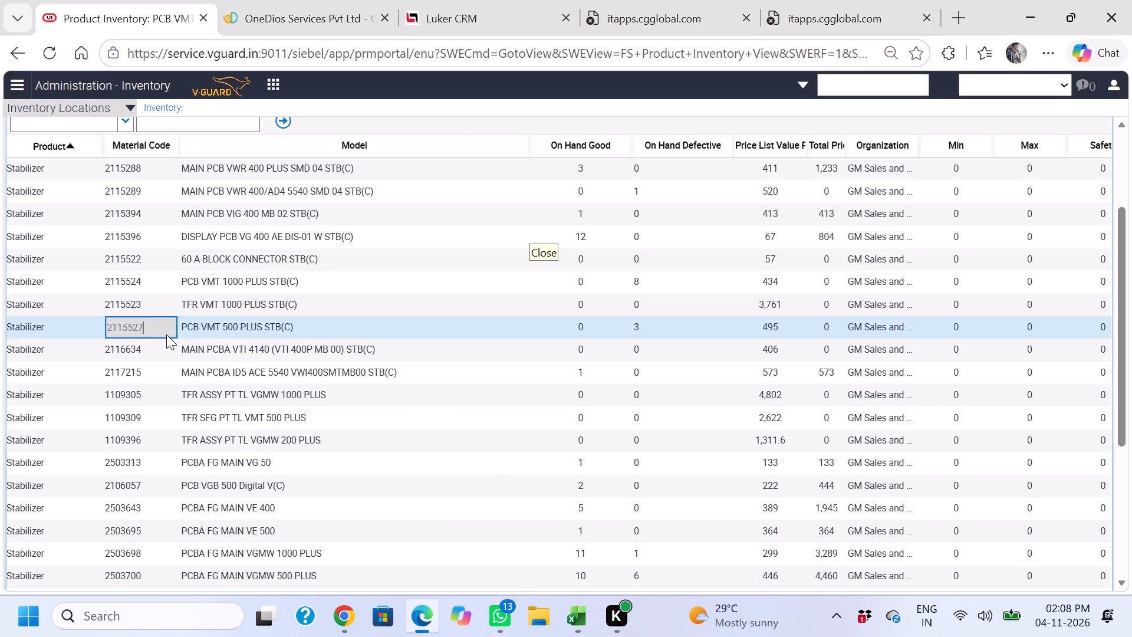
pyautogui.click(215, 254)
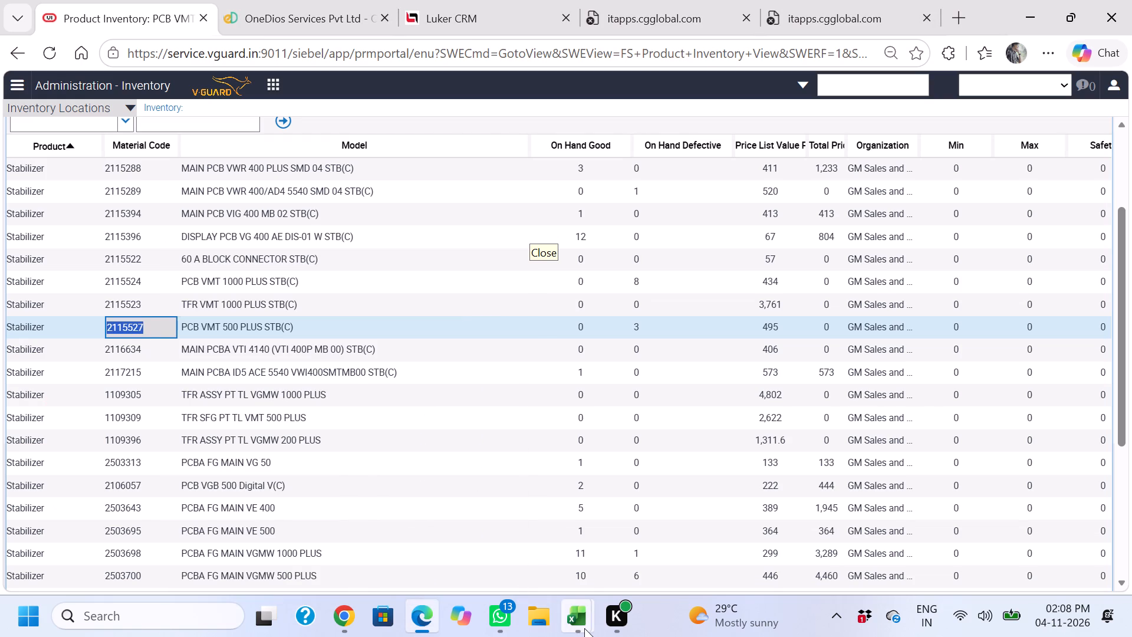
pyautogui.click(661, 537)
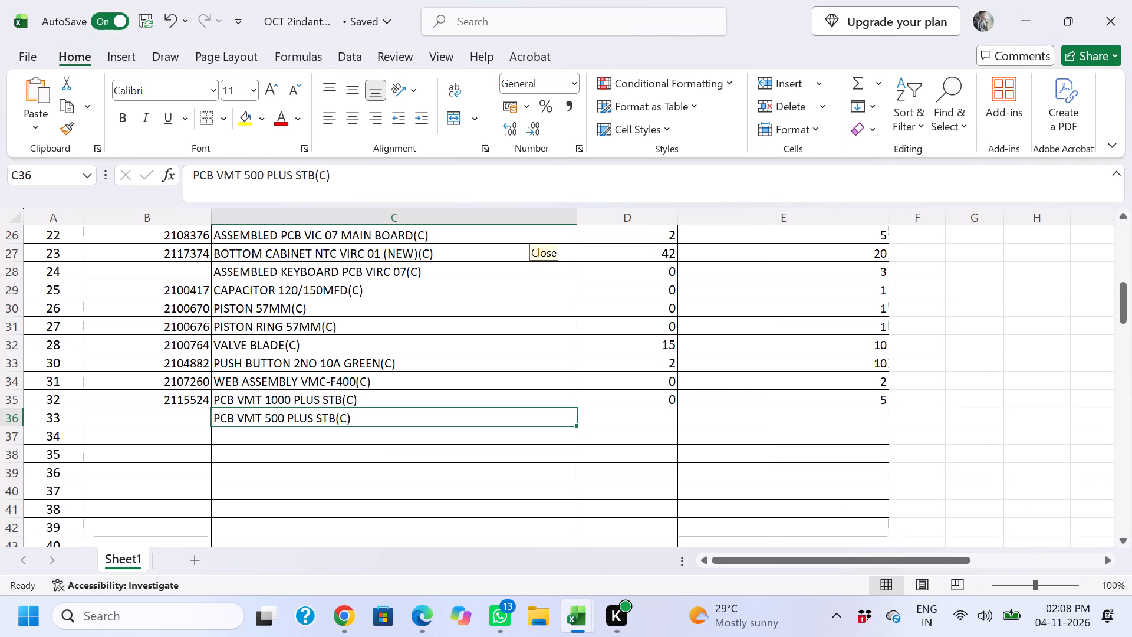
pyautogui.click(191, 422)
pyautogui.rightClick(191, 422)
pyautogui.click(227, 111)
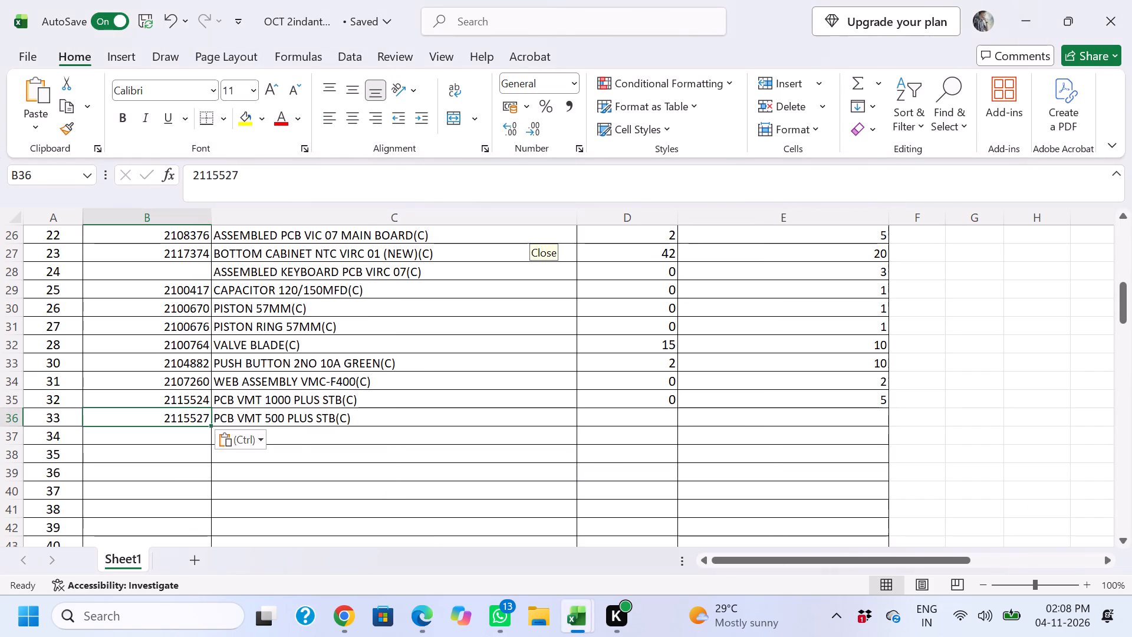
# Enter on-hand stock 0 and indent quantity 10 for PCB VMT 500 PLUS STB(C).
pyautogui.click(633, 411)
pyautogui.press('0')
pyautogui.press('Right')
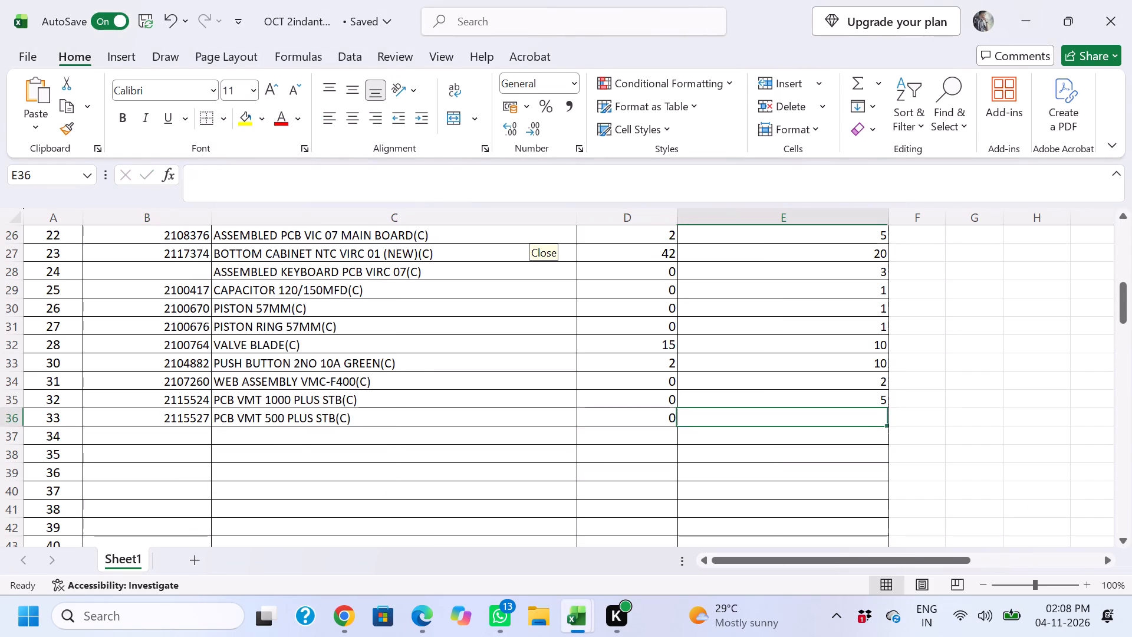
pyautogui.write('10')
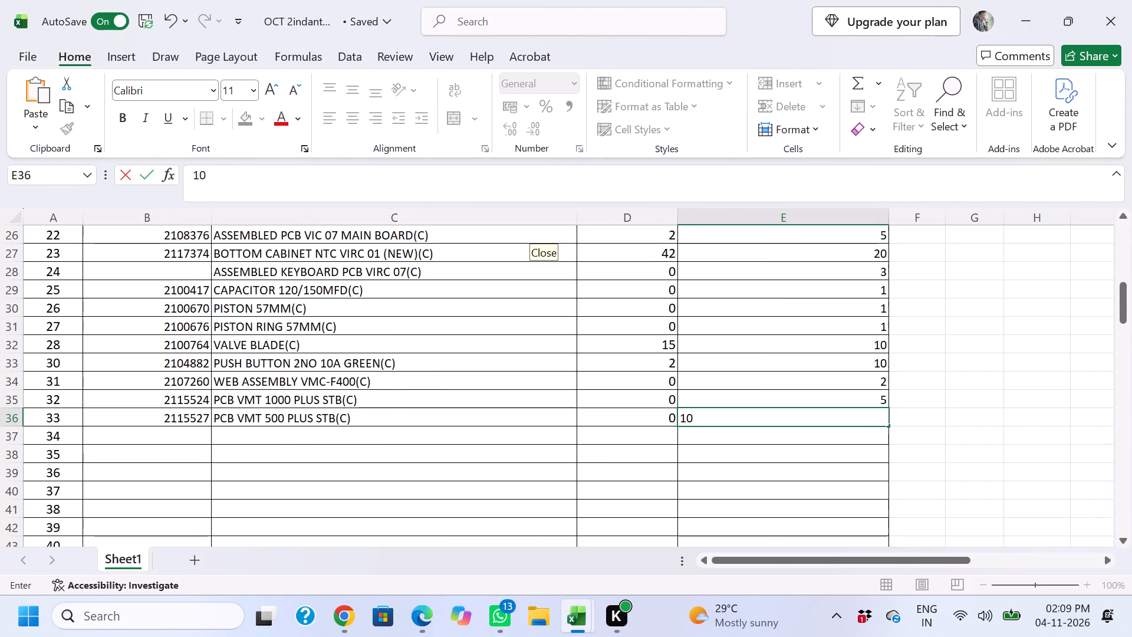
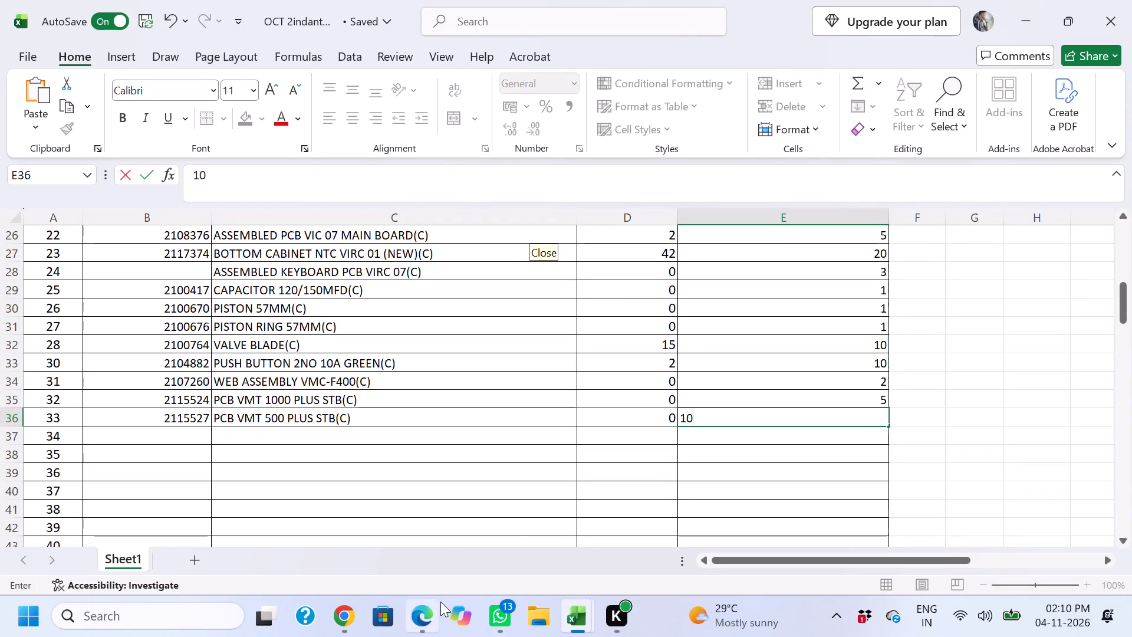
# Switch to the Edge inventory and check the Stabilizer parts listed after PCB VMT 500 PLUS STB(C) for further indent items.
pyautogui.click(448, 518)
pyautogui.scroll(-1, 424, 441)
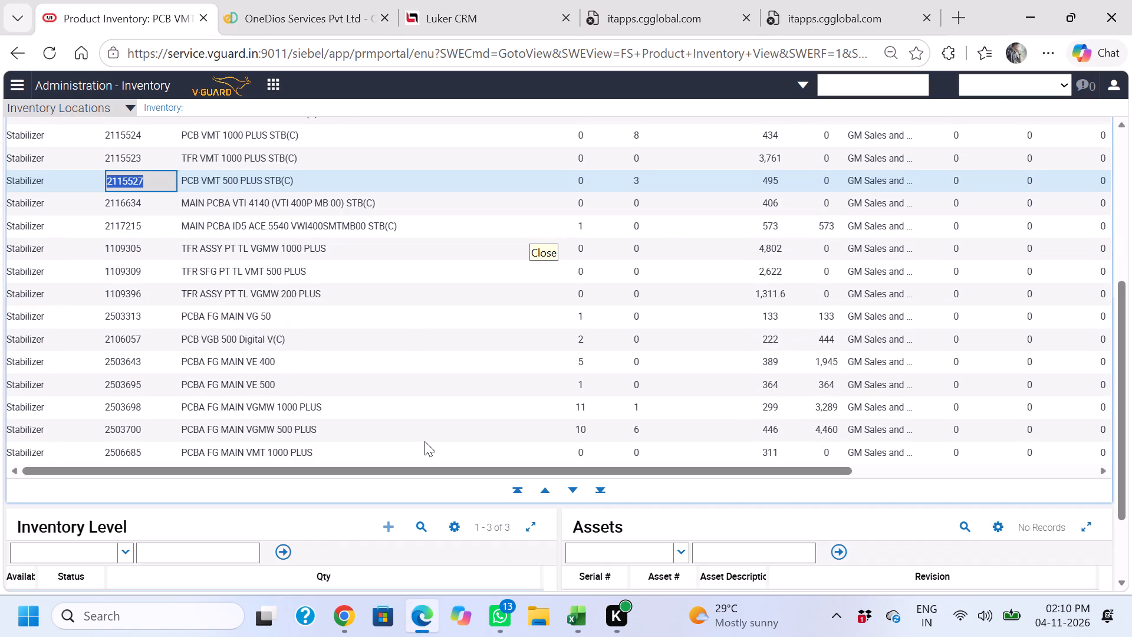
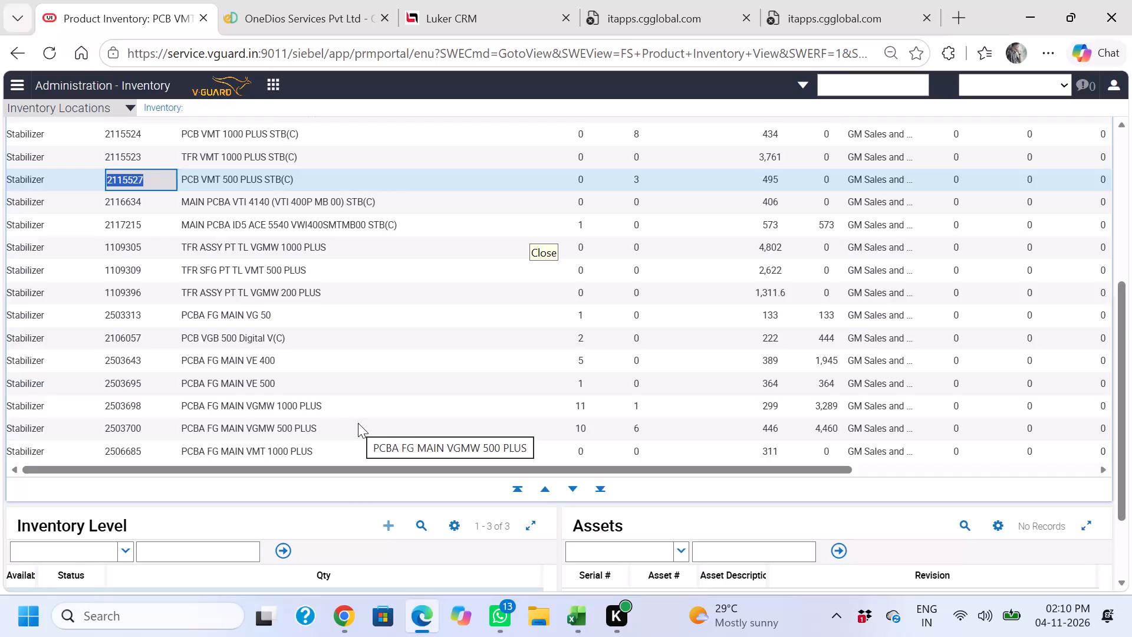
# Advance warehouse 120317's product list to the next set of records and examine its Stabilizer parts for further indent items.
pyautogui.click(355, 409)
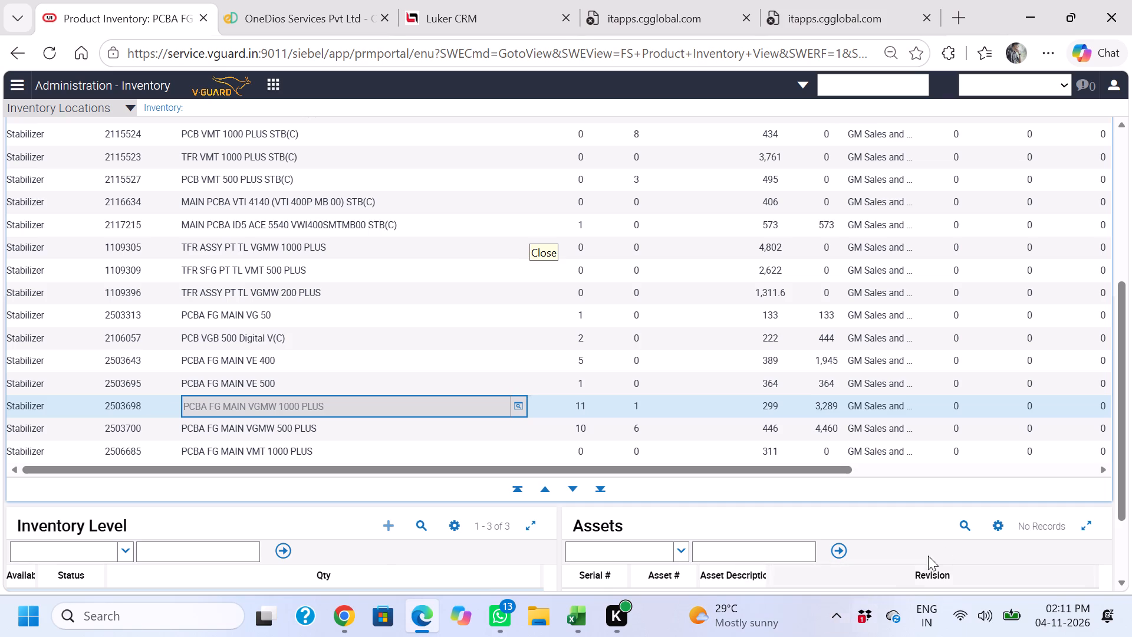
pyautogui.click(568, 484)
pyautogui.scroll(3, 563, 481)
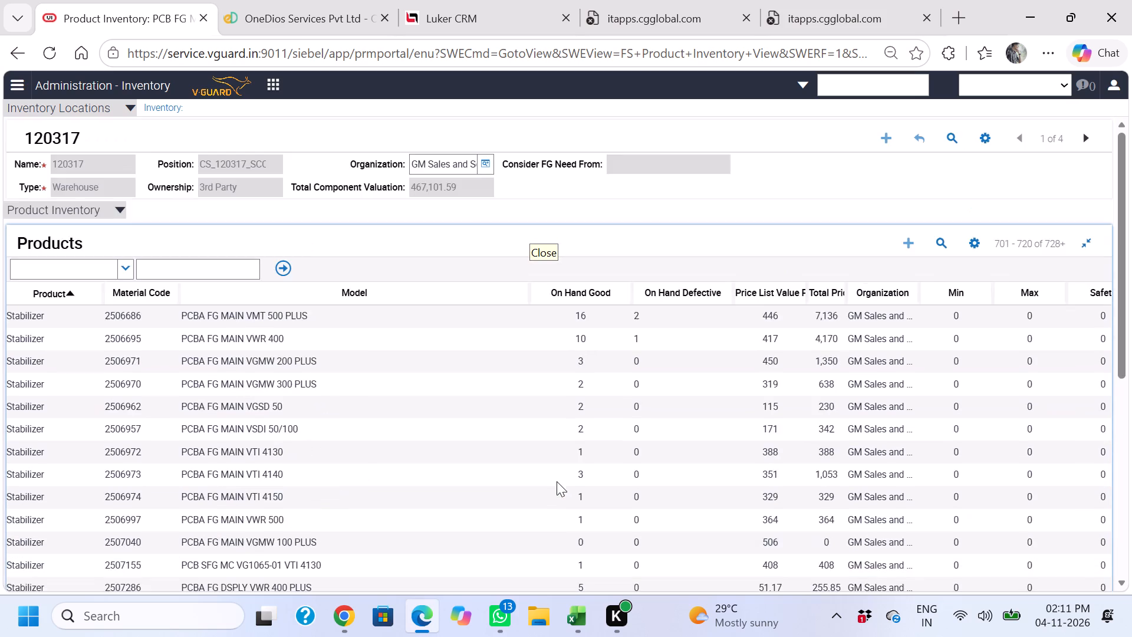
pyautogui.scroll(-1, 548, 481)
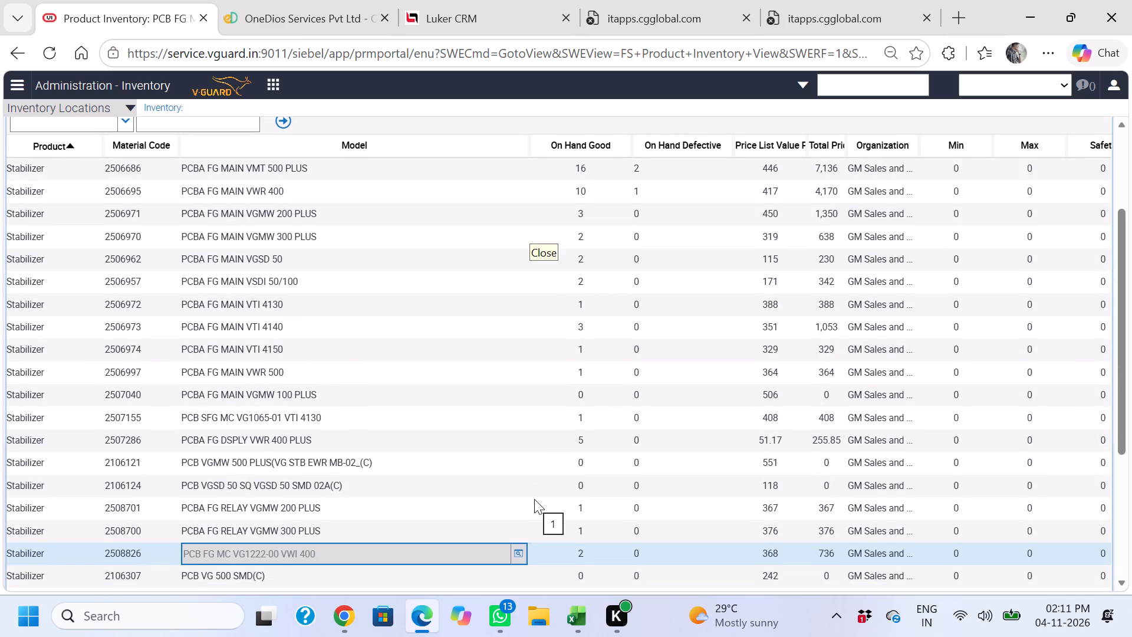
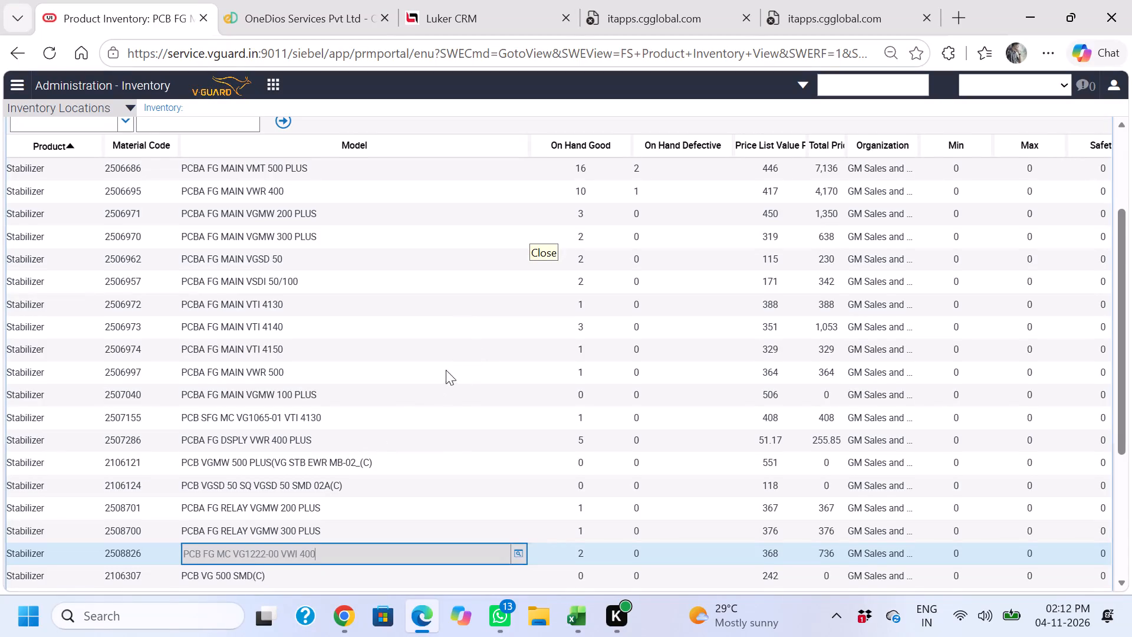
# Advance the product list to the next set of records and examine its Stabilizer parts for further indent items.
pyautogui.scroll(-1, 427, 443)
pyautogui.scroll(1, 481, 420)
pyautogui.scroll(-1, 336, 449)
pyautogui.click(572, 491)
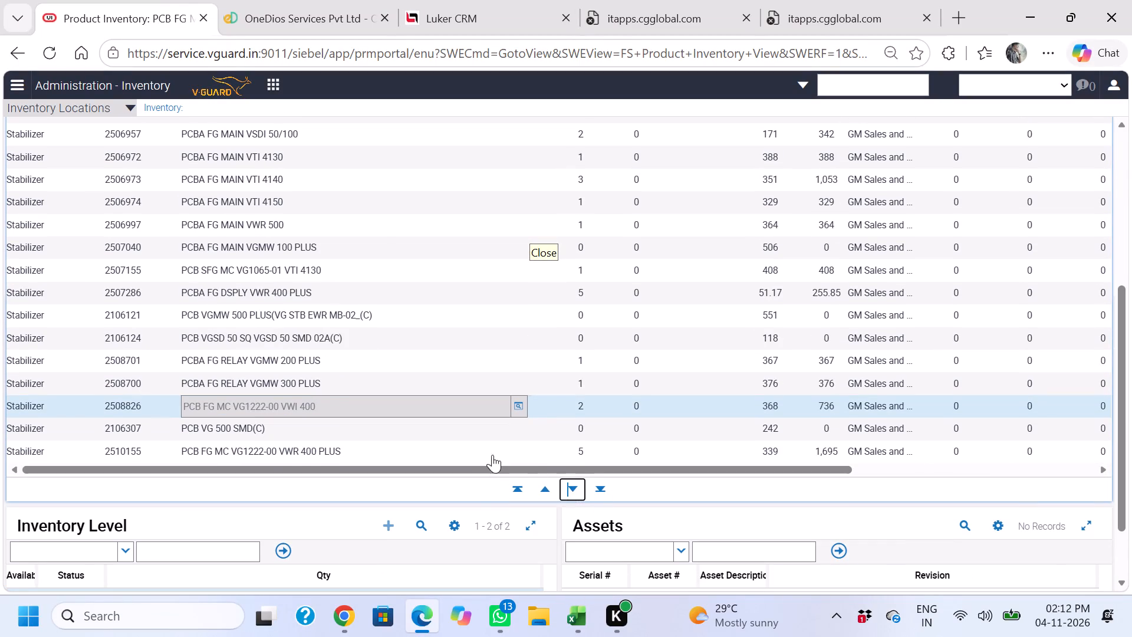
pyautogui.scroll(1, 492, 455)
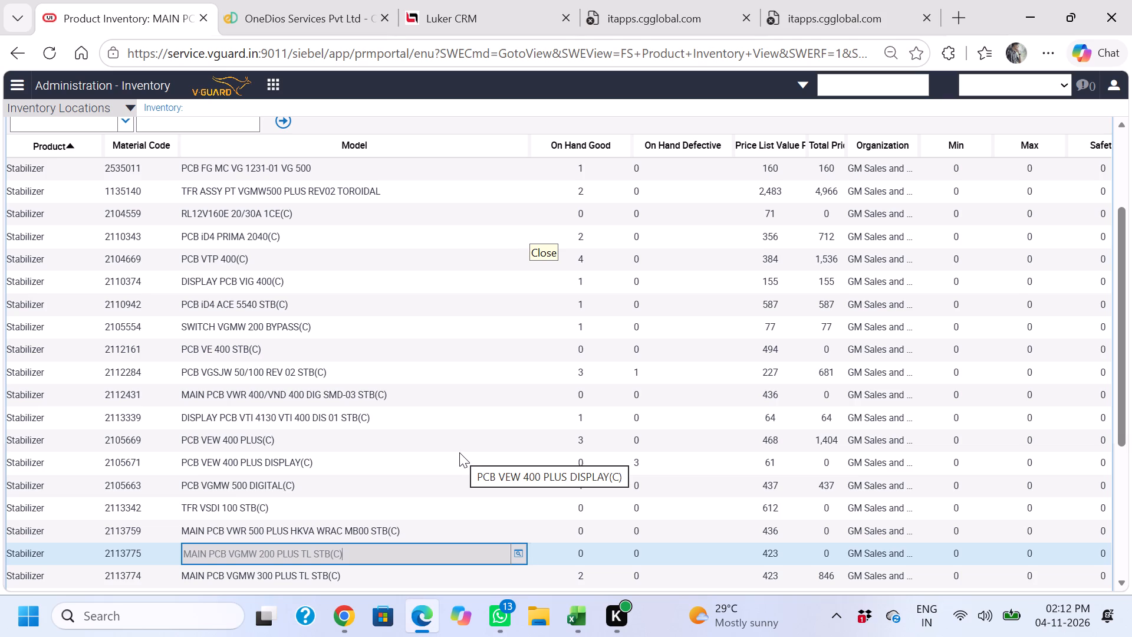
# Copy material code 1135140 and model TFR ASSY PT VGMW500 PLUS REV02 TOROIDAL from the Stabilizer stock list for the indent.
pyautogui.click(427, 187)
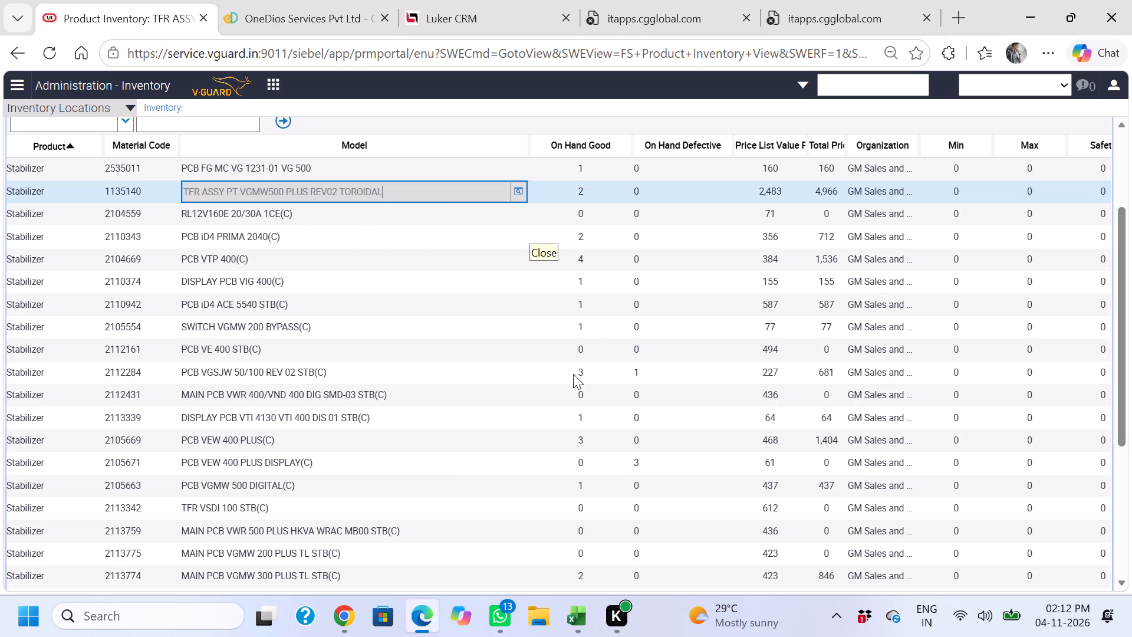
pyautogui.click(242, 235)
pyautogui.moveTo(402, 179); pyautogui.dragTo(139, 202)
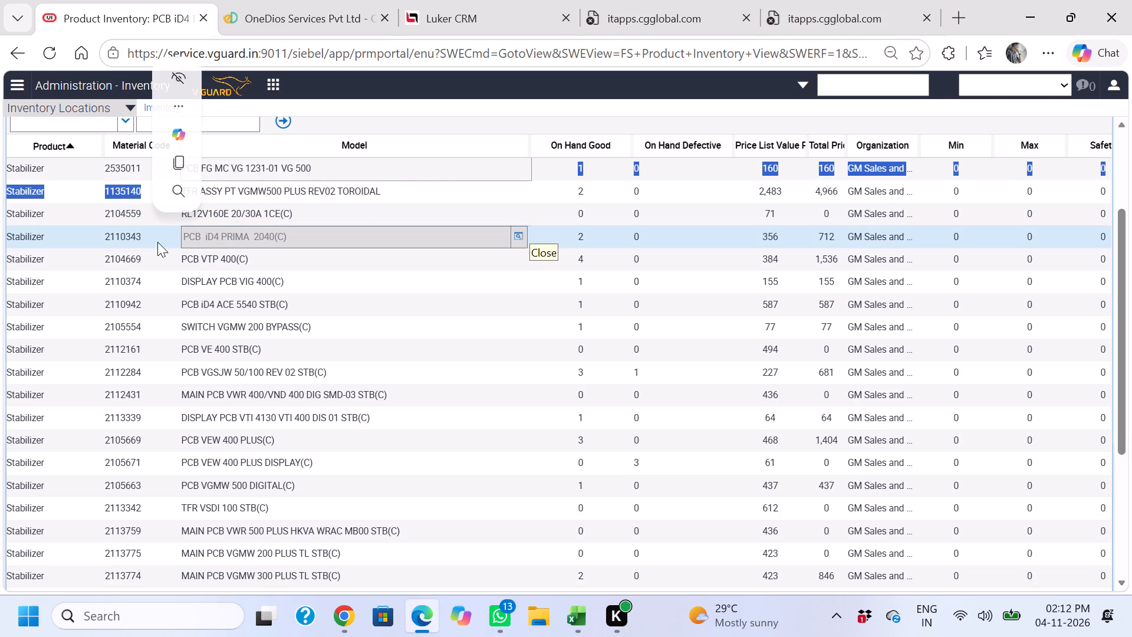
pyautogui.click(311, 299)
pyautogui.moveTo(101, 190); pyautogui.dragTo(418, 190)
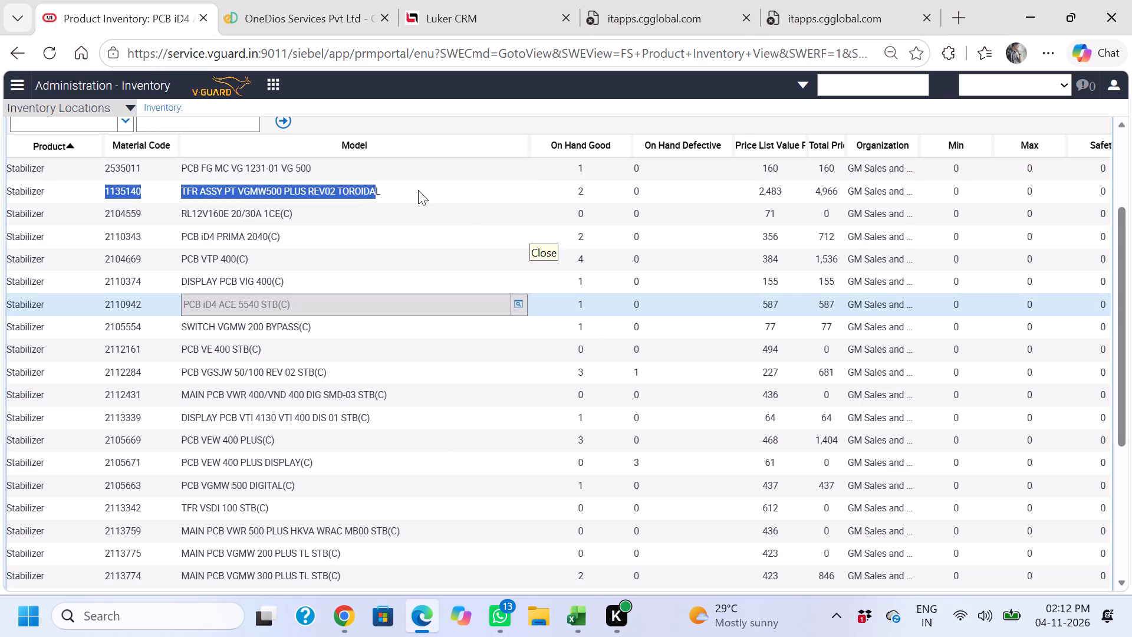
pyautogui.moveTo(418, 190); pyautogui.dragTo(413, 188)
pyautogui.click(434, 168)
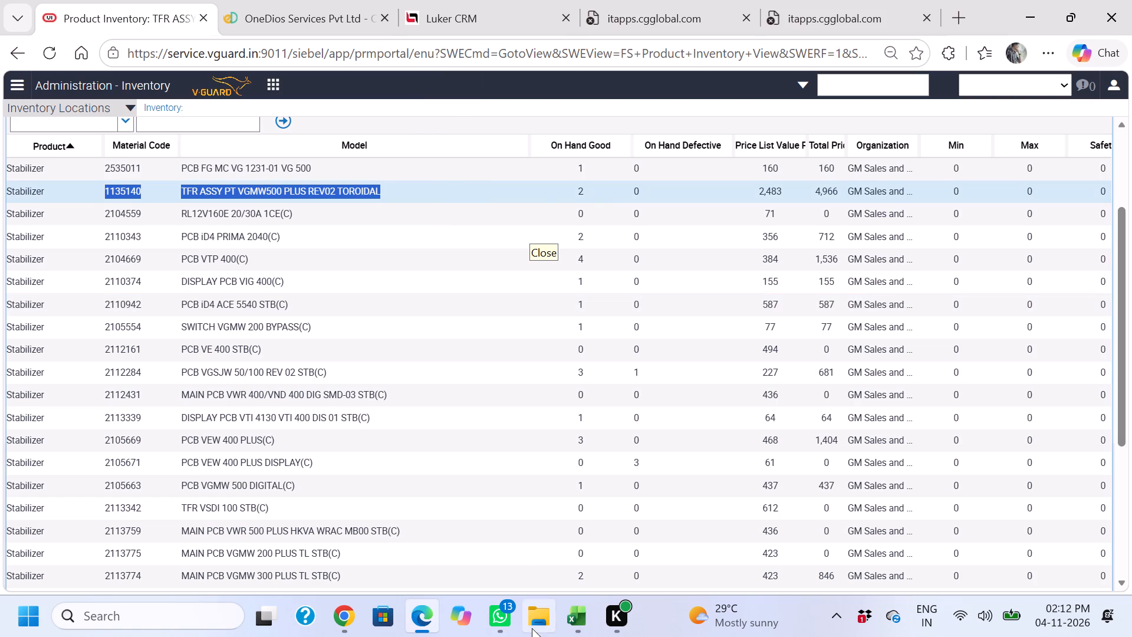
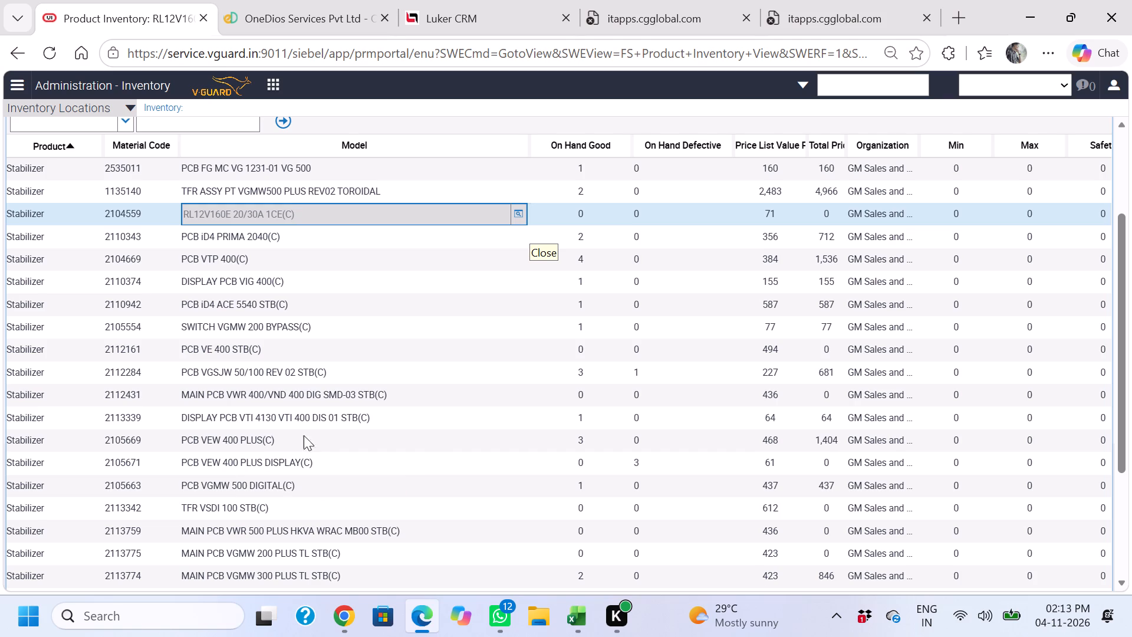
# Advance warehouse 120317's product list to the next set of records and examine its Stabilizer parts for indent items.
pyautogui.scroll(-1, 278, 454)
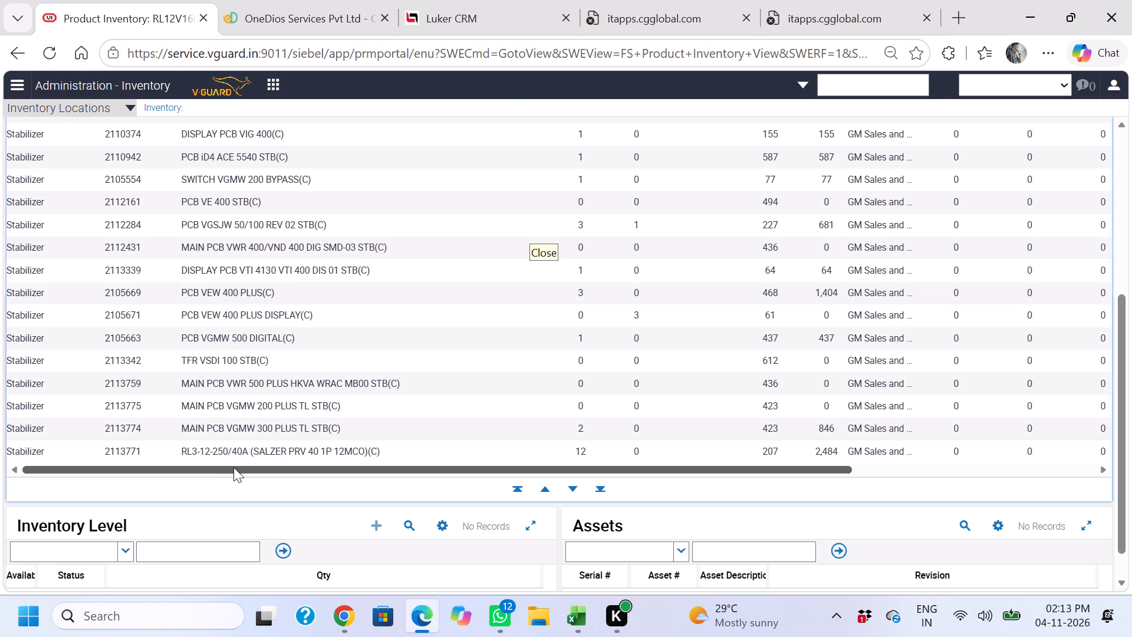
pyautogui.click(568, 487)
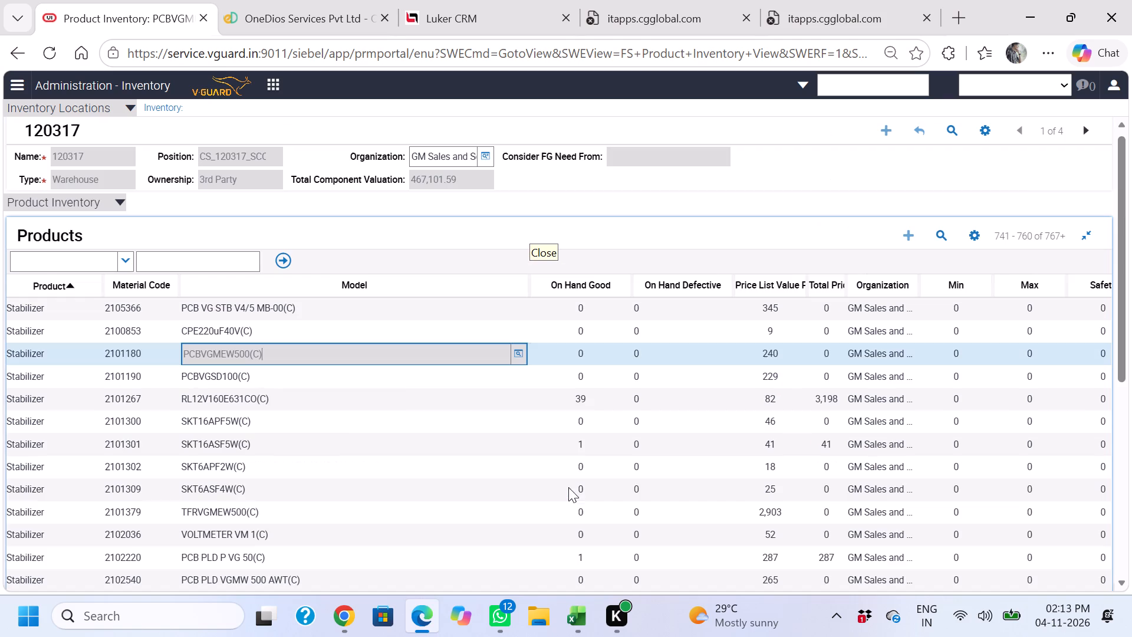
pyautogui.scroll(-1, 517, 494)
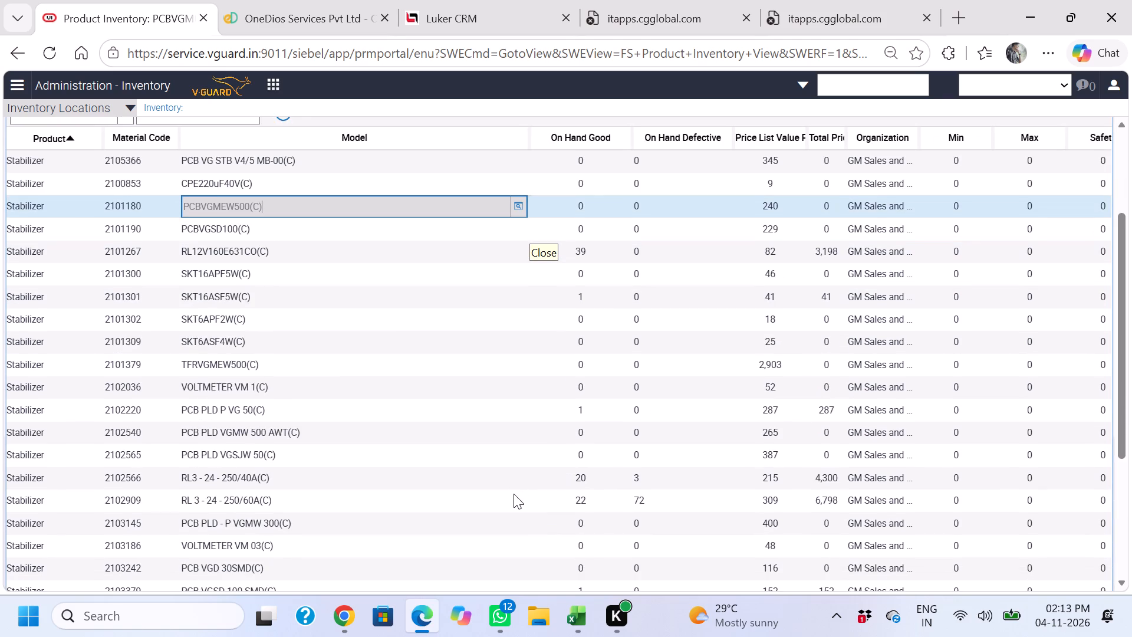
pyautogui.scroll(1, 514, 494)
pyautogui.scroll(-1, 508, 494)
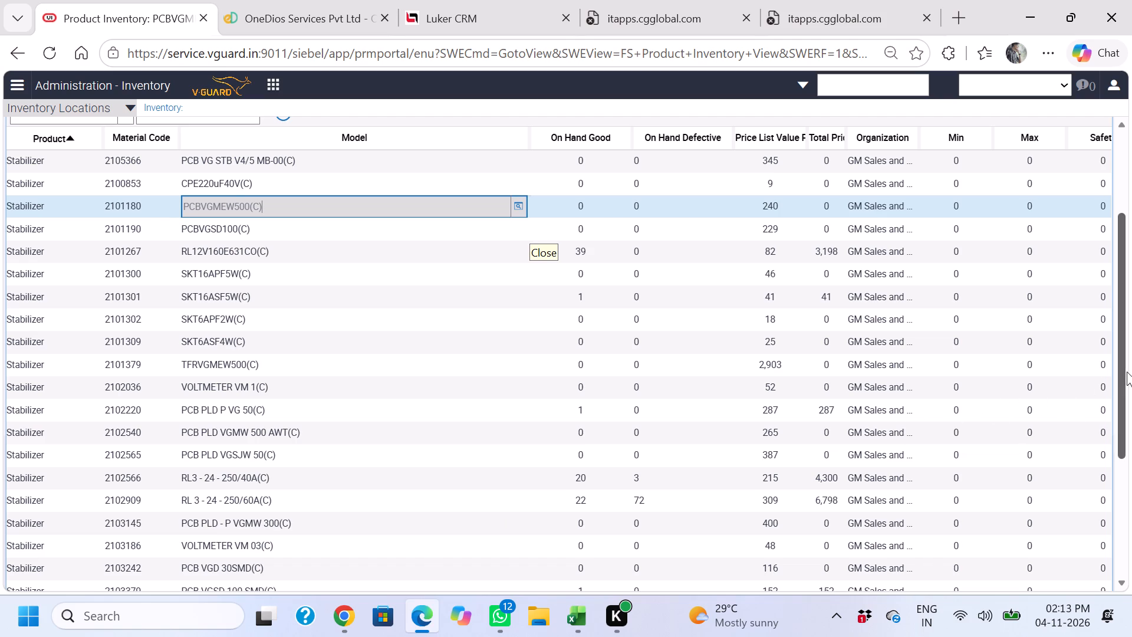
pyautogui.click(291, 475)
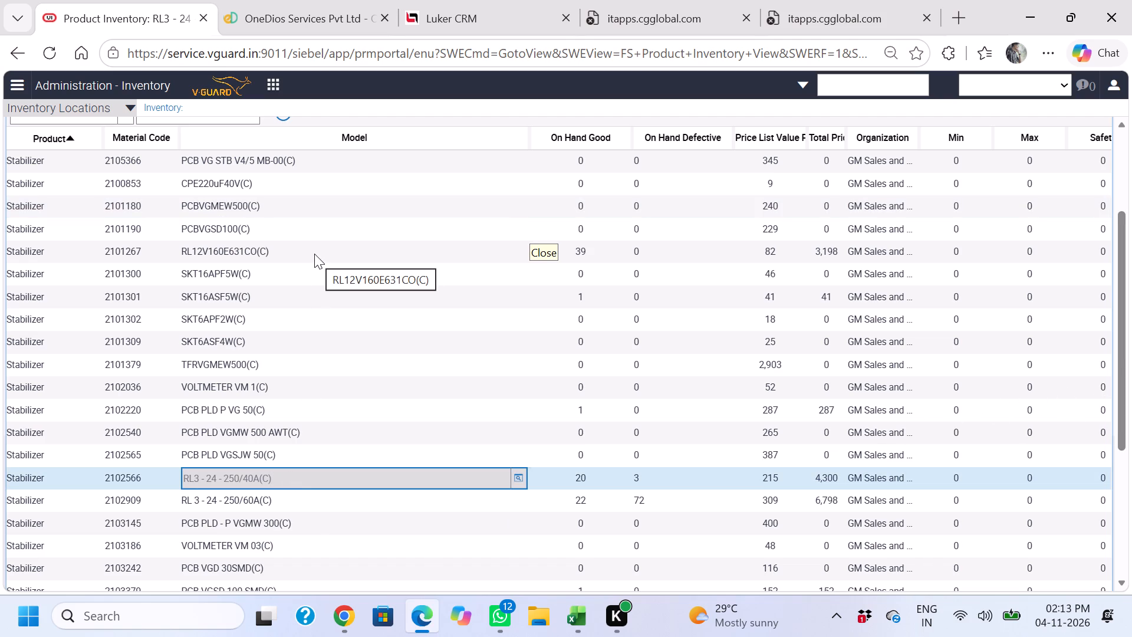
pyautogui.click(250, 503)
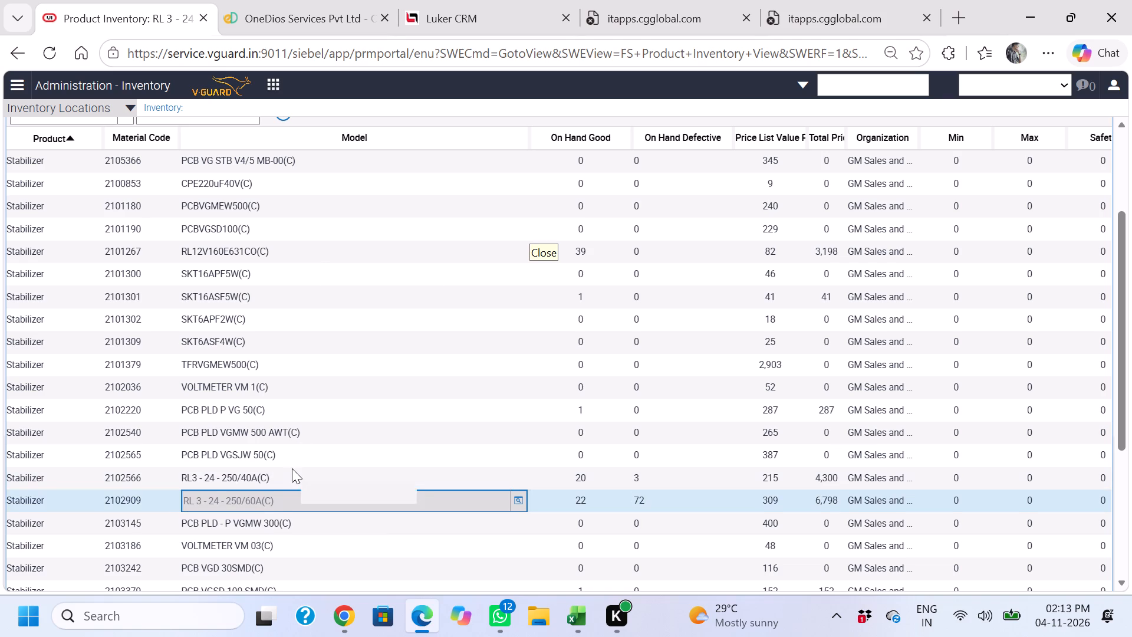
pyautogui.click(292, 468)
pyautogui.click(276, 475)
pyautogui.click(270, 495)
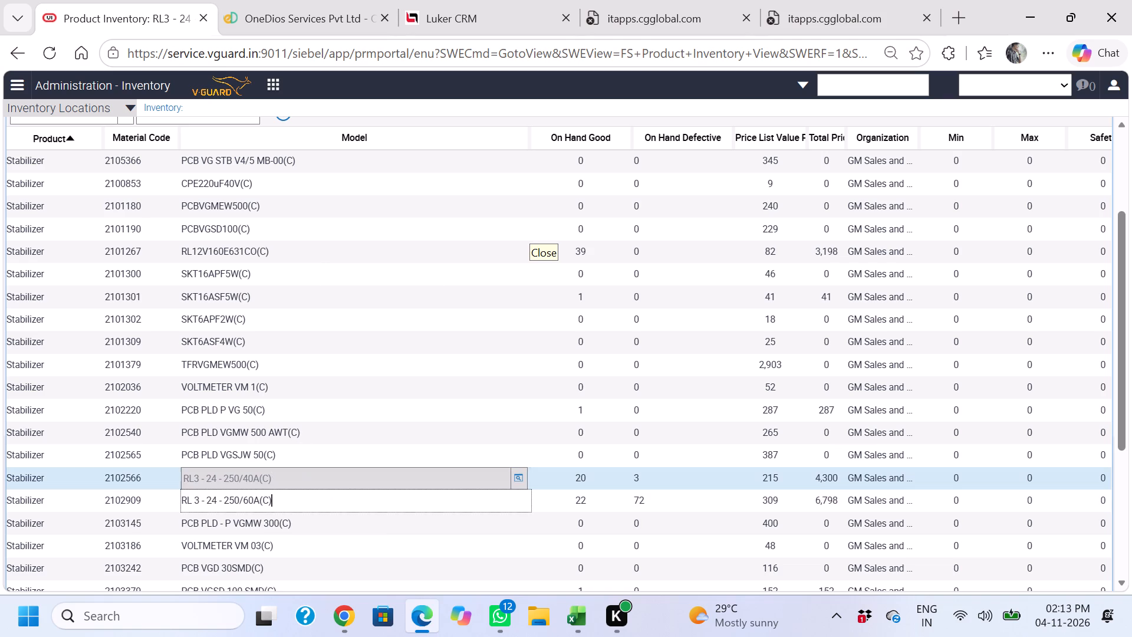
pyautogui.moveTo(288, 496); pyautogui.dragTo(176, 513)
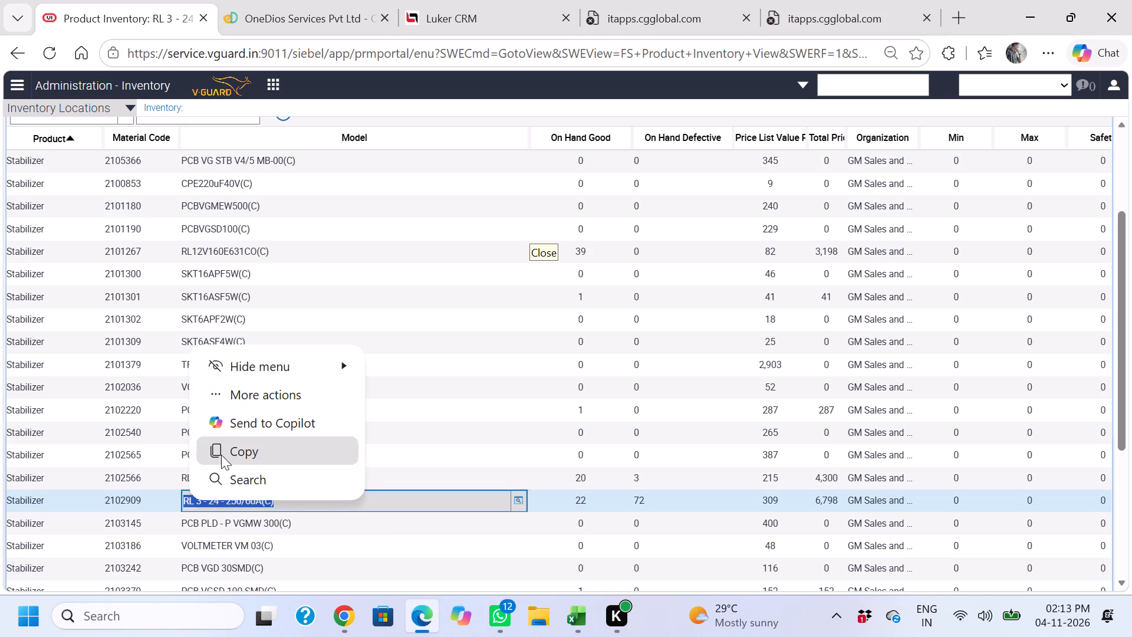
# Copy the Stabilizer model RL3 - 24 - 250/40A(C) from the stock list into cell C37 of the October indent workbook.
pyautogui.click(444, 477)
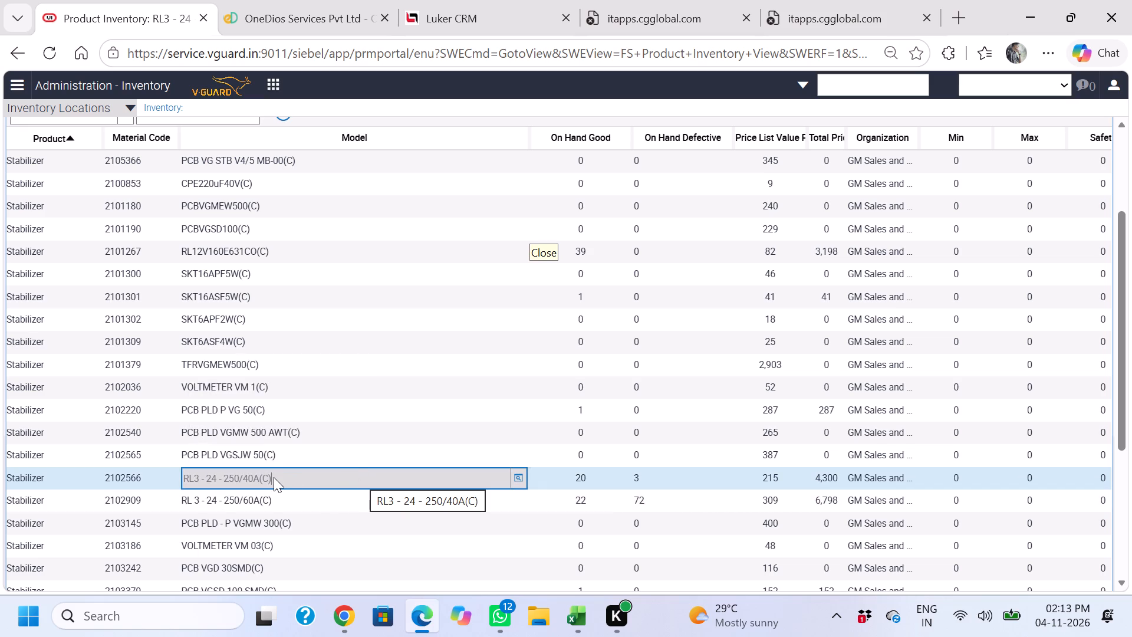
pyautogui.moveTo(288, 476); pyautogui.dragTo(191, 497)
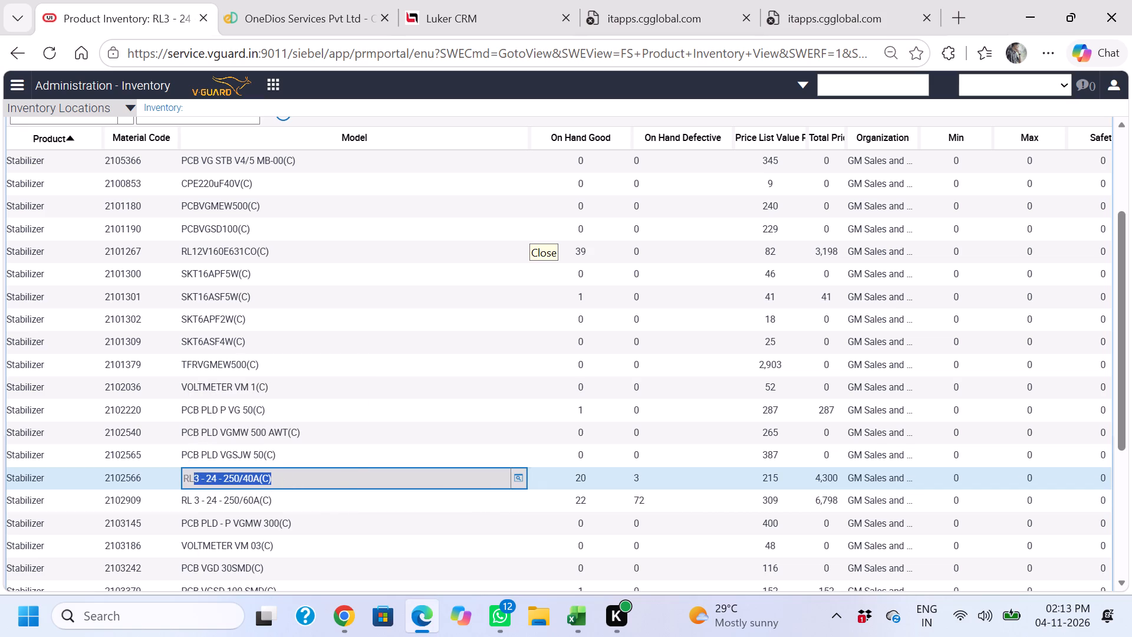
pyautogui.moveTo(191, 497); pyautogui.dragTo(182, 498)
pyautogui.click(239, 439)
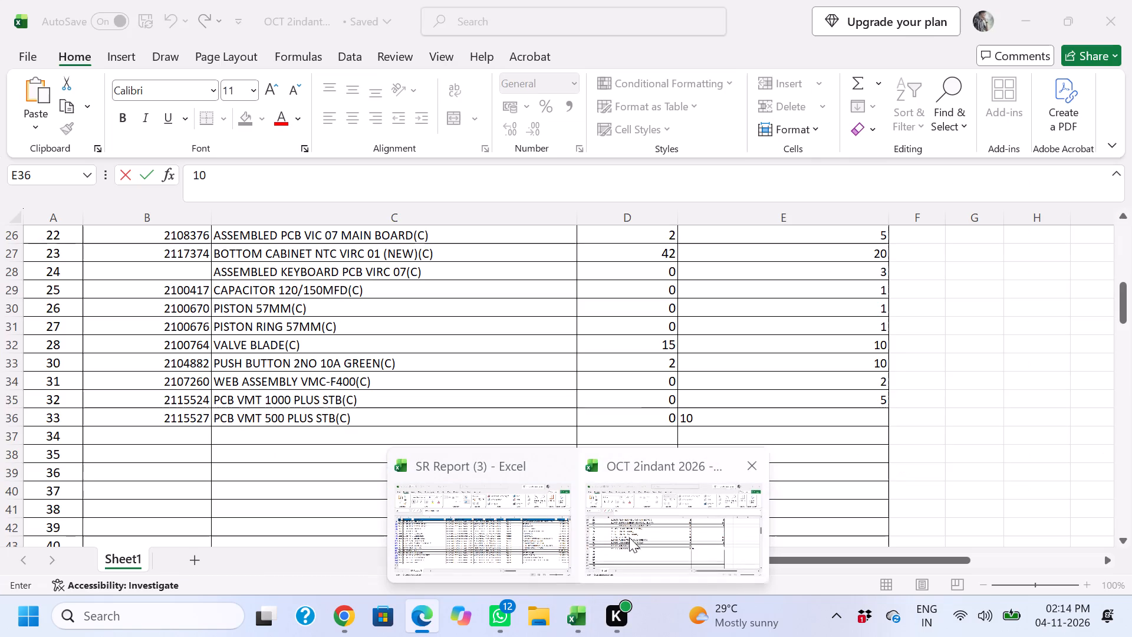
pyautogui.click(629, 537)
pyautogui.click(381, 443)
pyautogui.rightClick(380, 442)
pyautogui.rightClick(376, 440)
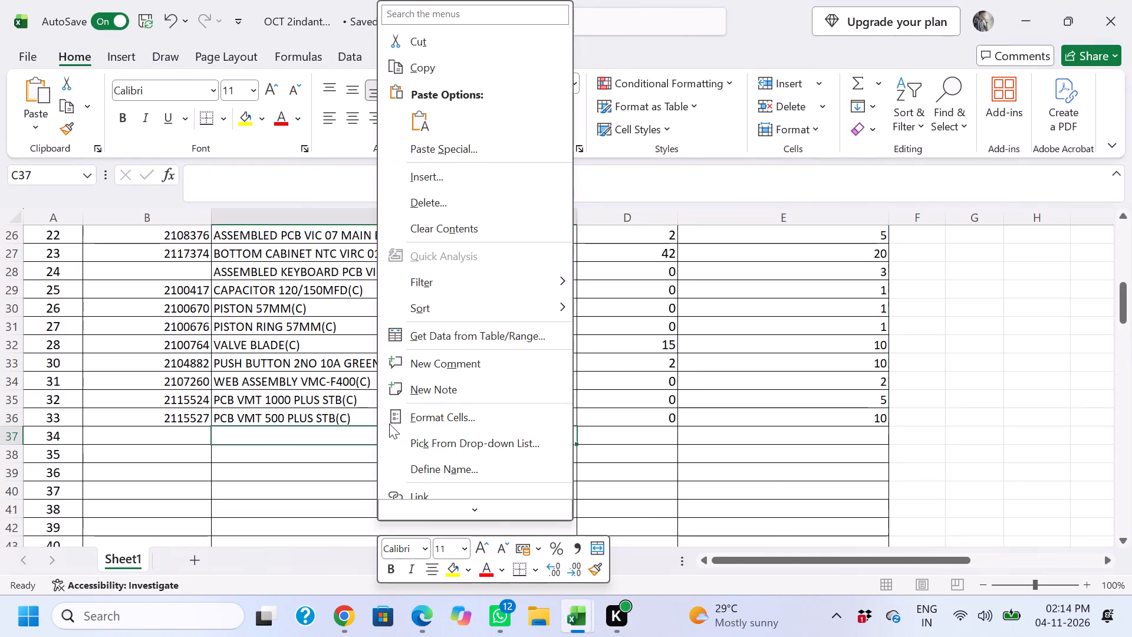
pyautogui.click(413, 116)
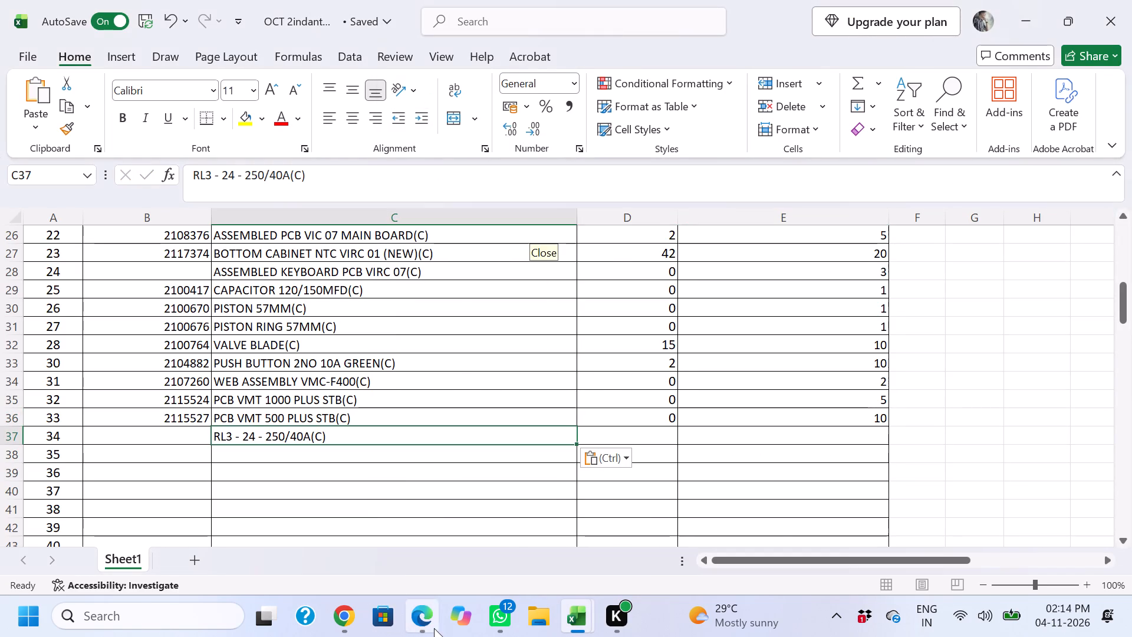
# Copy material code 2102566 of RL3 - 24 - 250/40A(C) from the stock list into cell B37 of the indent.
pyautogui.click(424, 521)
pyautogui.click(171, 474)
pyautogui.rightClick(171, 474)
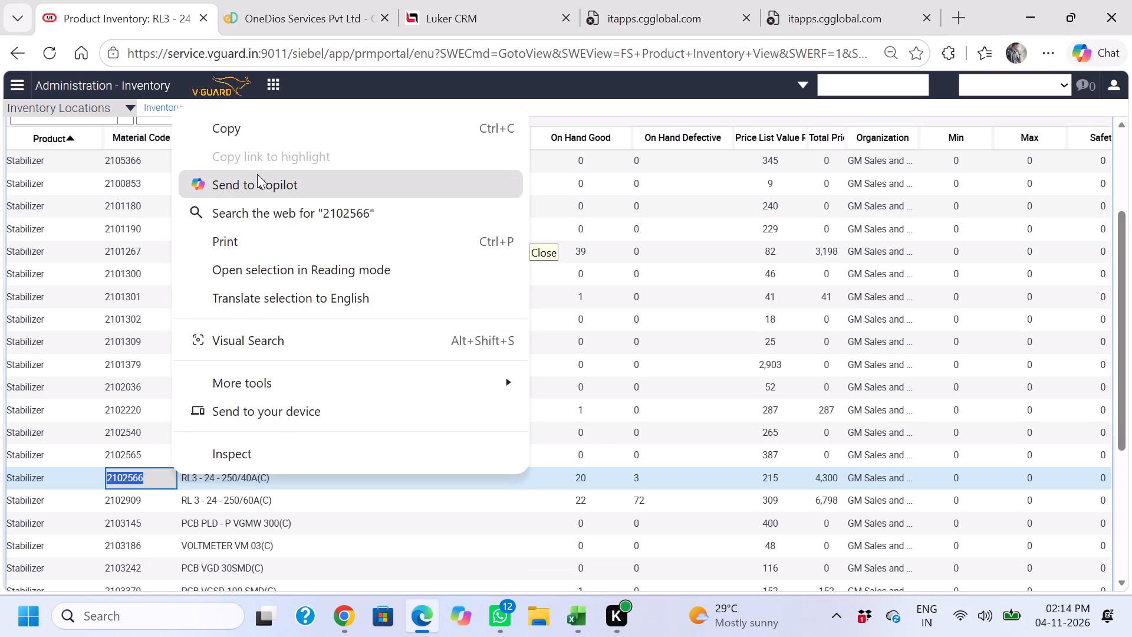
pyautogui.click(248, 133)
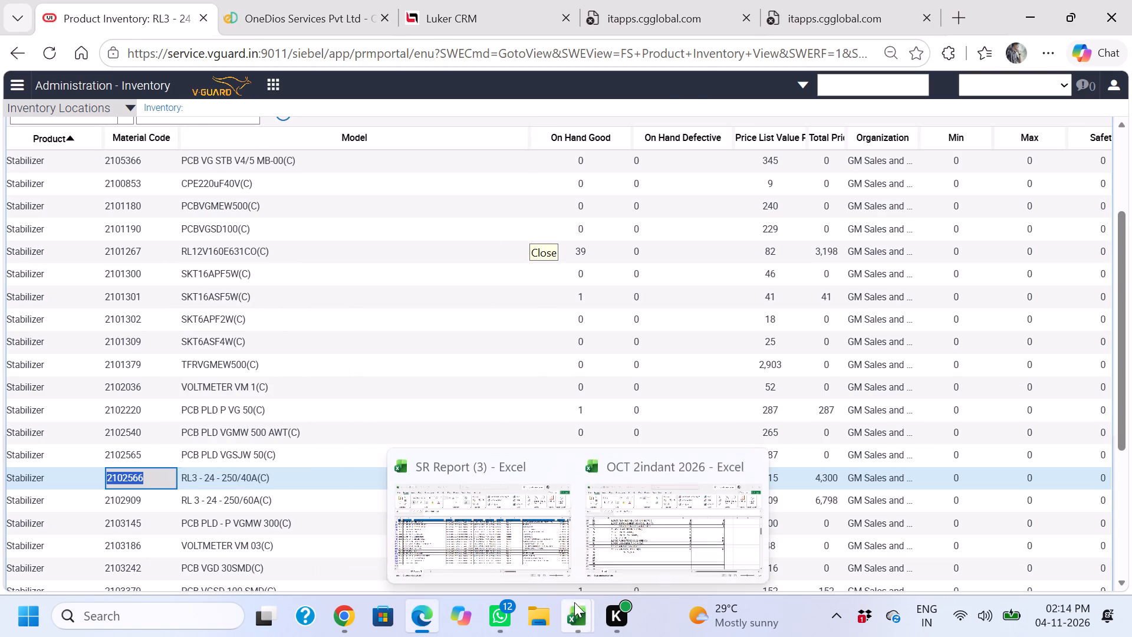
pyautogui.click(642, 519)
pyautogui.click(183, 437)
pyautogui.moveTo(180, 437); pyautogui.dragTo(179, 428, button='right')
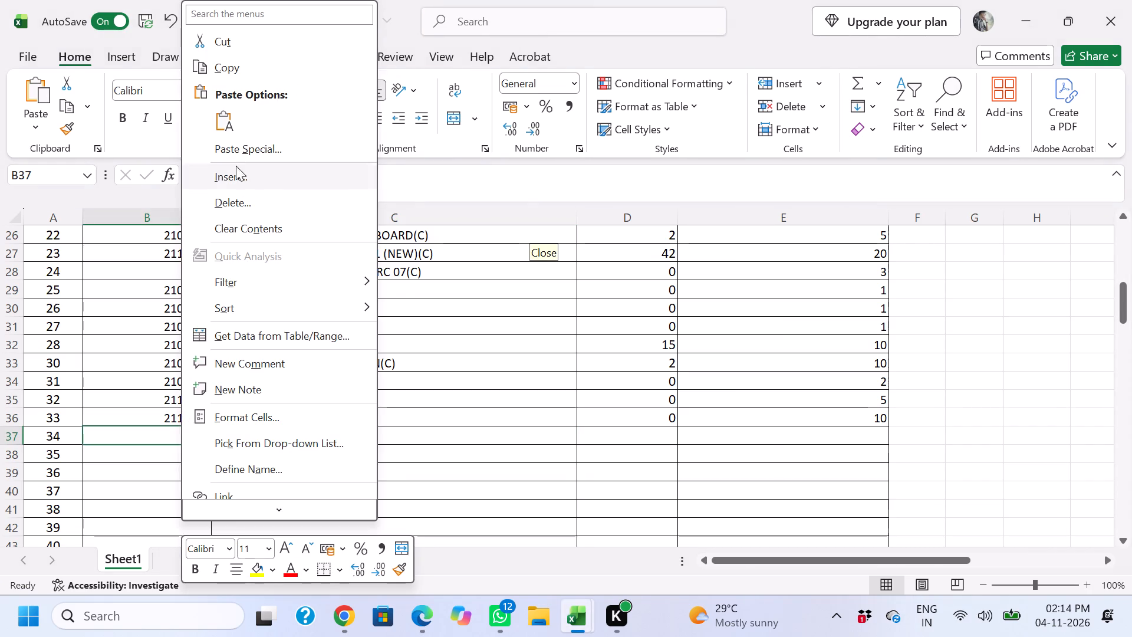
pyautogui.click(230, 122)
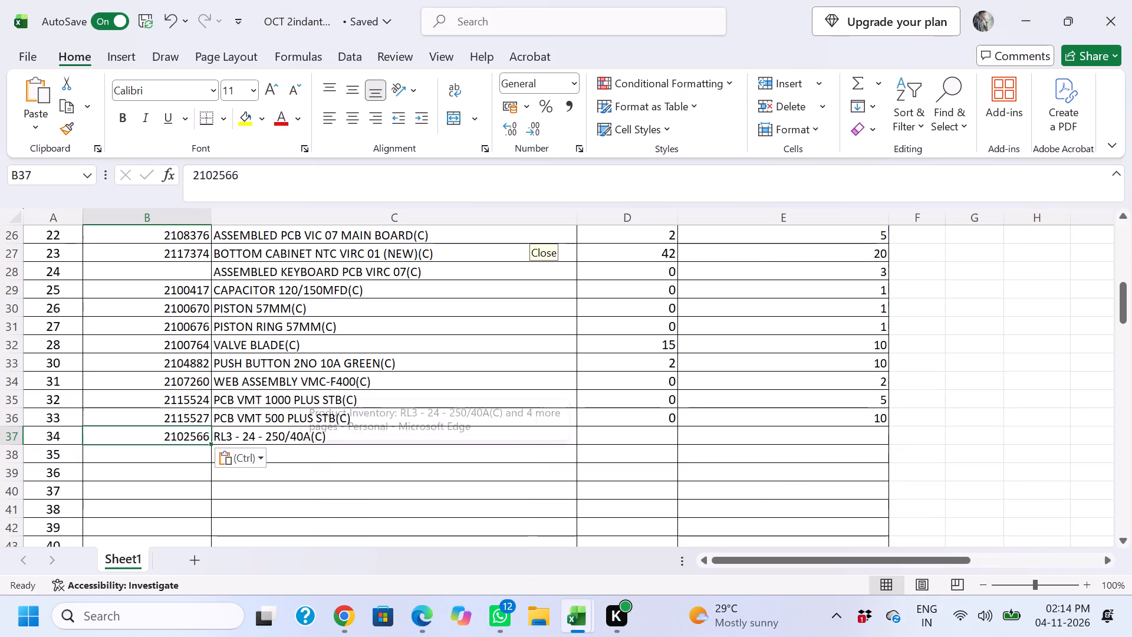
# Enter 20 in column D and 20 in column E for RL3 - 24 - 250/40A(C) in row 37.
pyautogui.click(642, 432)
pyautogui.write('20')
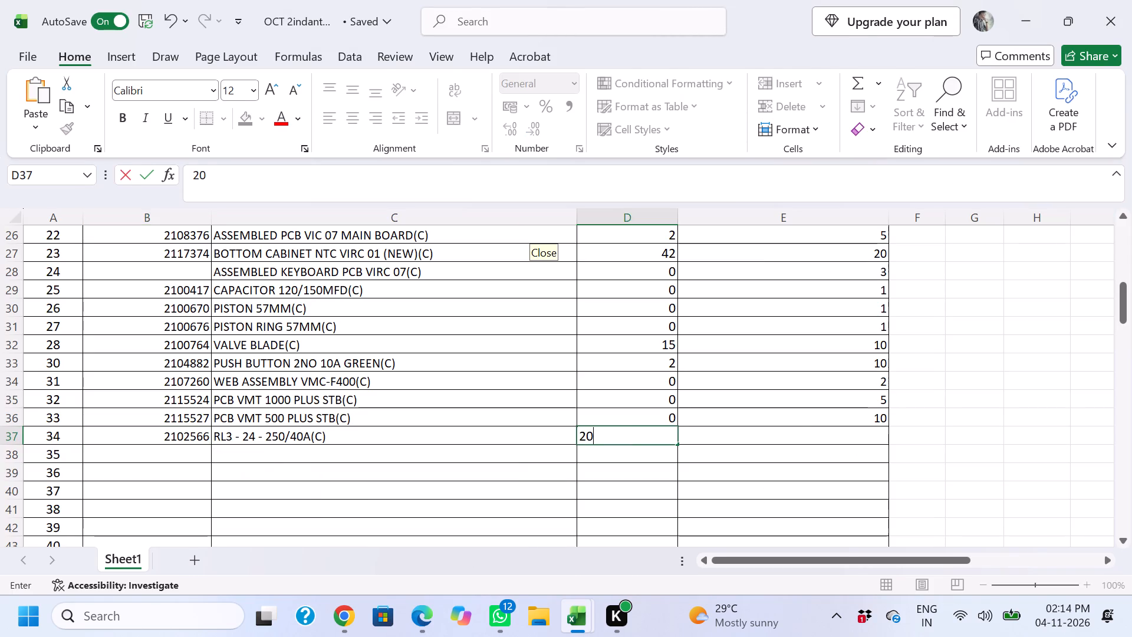
pyautogui.press('Right')
pyautogui.write('20')
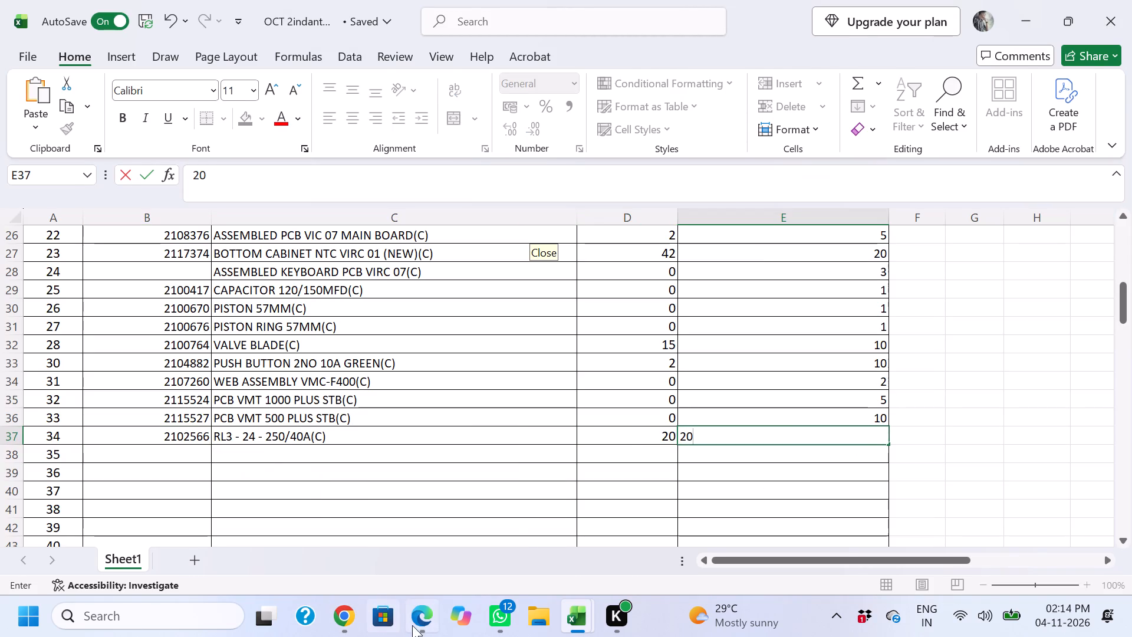
# Return to the stock list in Edge, advance to the next set of records and examine its Stabilizer parts.
pyautogui.click(427, 533)
pyautogui.scroll(-2, 397, 479)
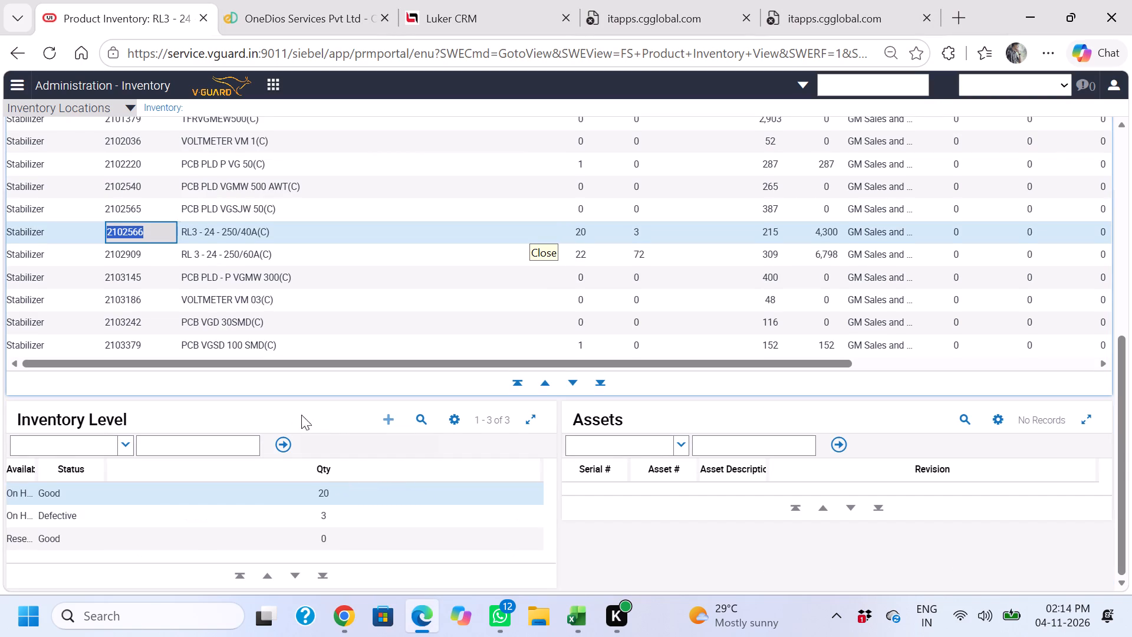
pyautogui.scroll(1, 347, 386)
pyautogui.click(583, 531)
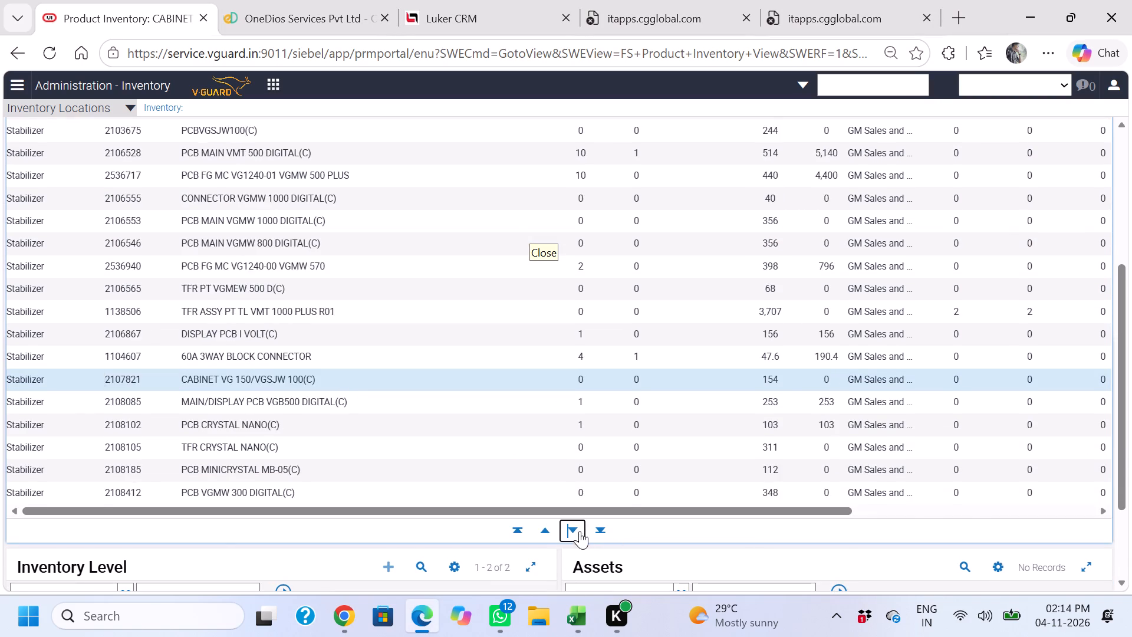
pyautogui.scroll(2, 491, 559)
pyautogui.scroll(-1, 469, 554)
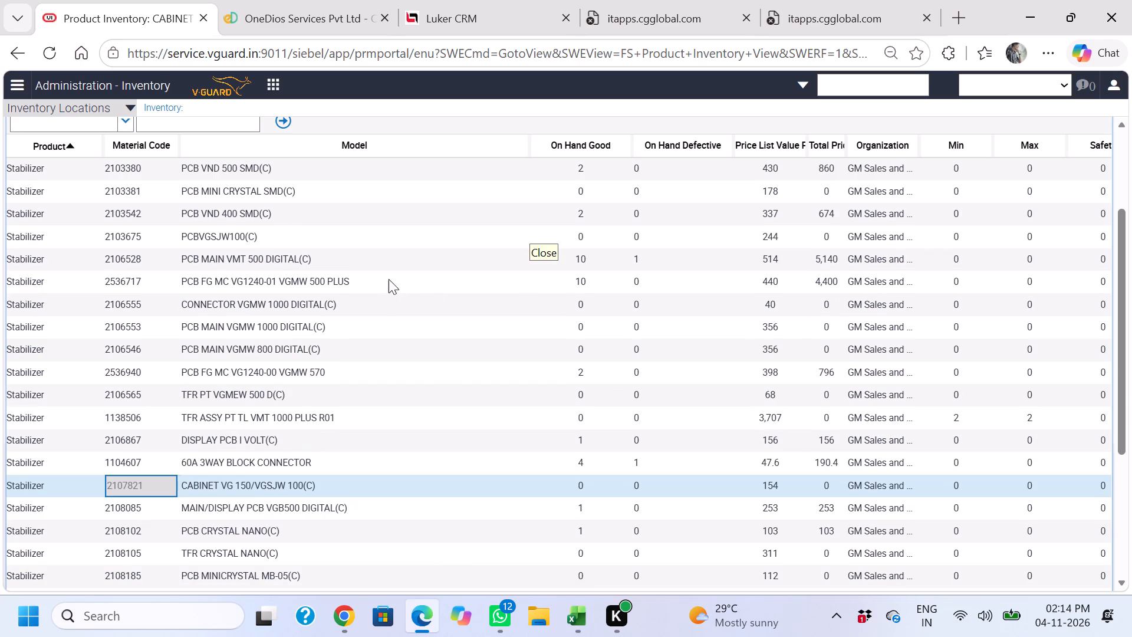
# Copy the Stabilizer model PCB MAIN VMT 500 DIGITAL(C) from the stock list into cell C38 of the indent workbook.
pyautogui.click(377, 258)
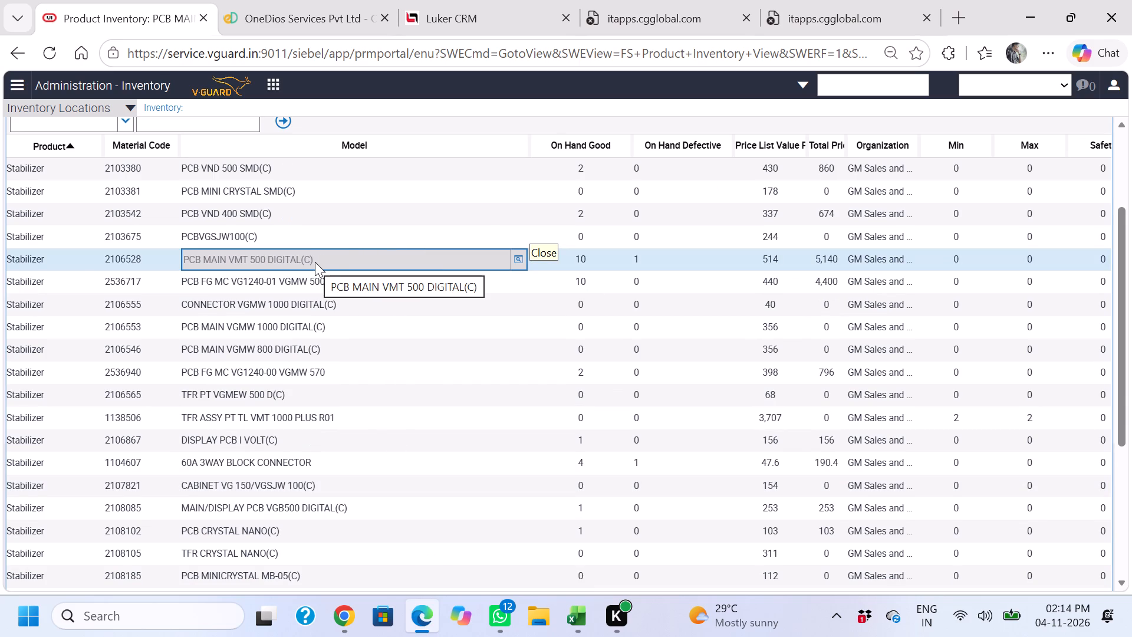
pyautogui.moveTo(348, 252); pyautogui.dragTo(74, 258)
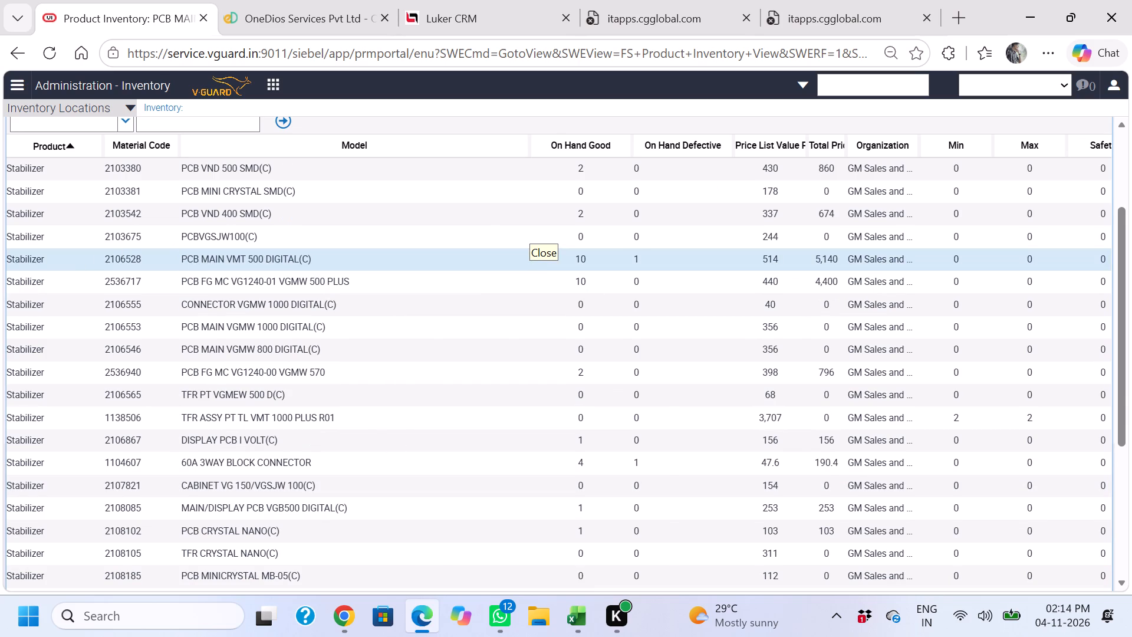
pyautogui.click(198, 264)
pyautogui.rightClick(199, 265)
pyautogui.click(244, 260)
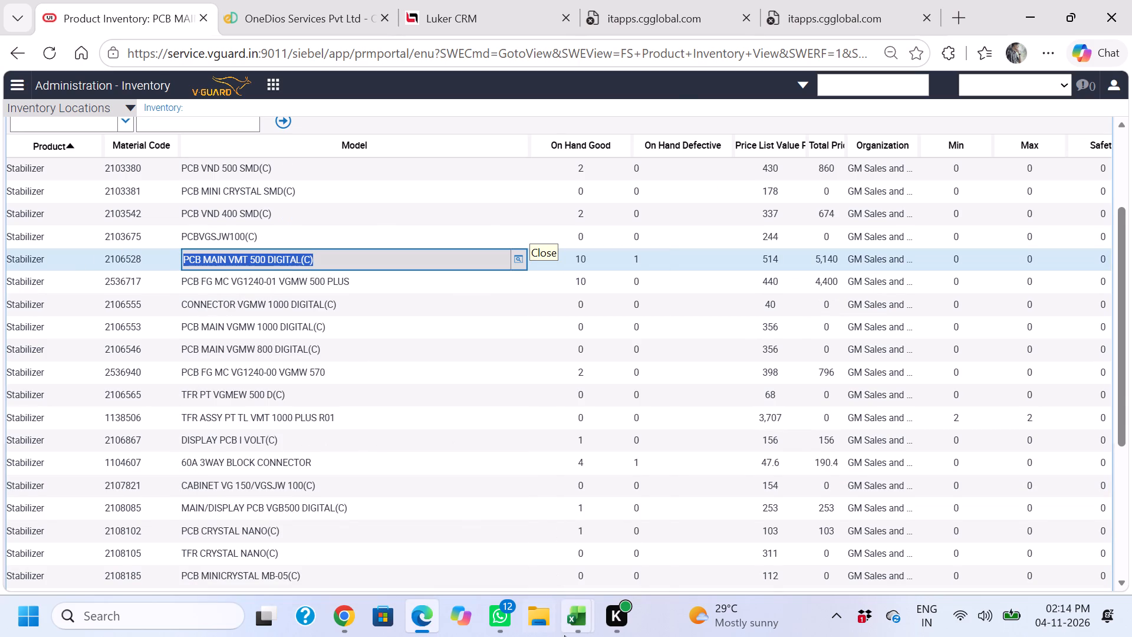
pyautogui.click(646, 521)
pyautogui.click(364, 461)
pyautogui.rightClick(363, 462)
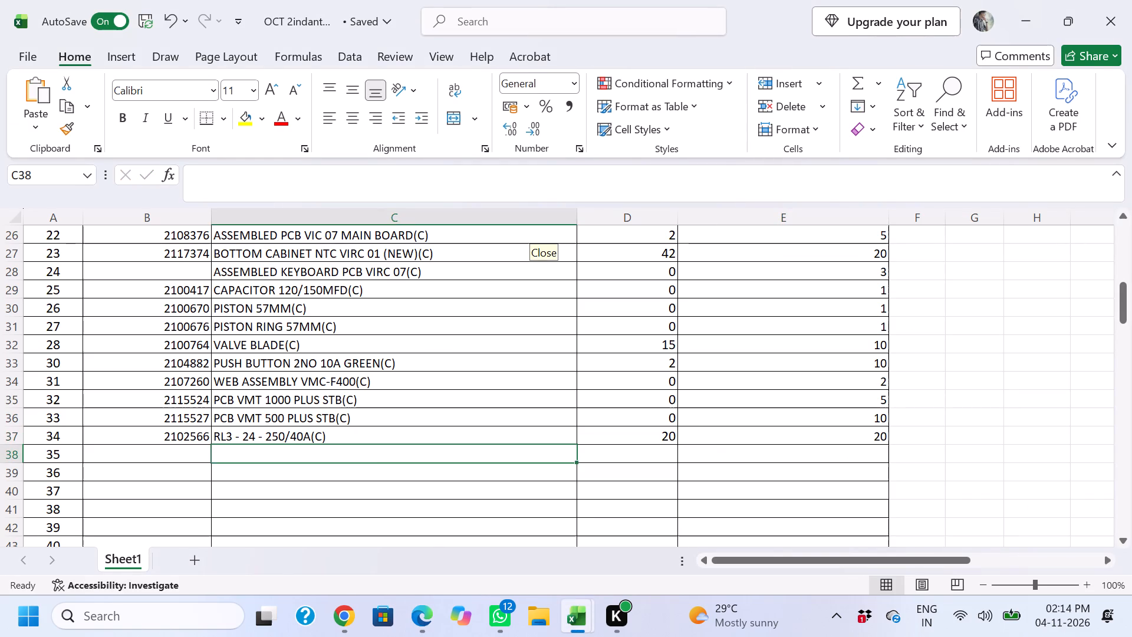
pyautogui.rightClick(353, 452)
pyautogui.click(402, 132)
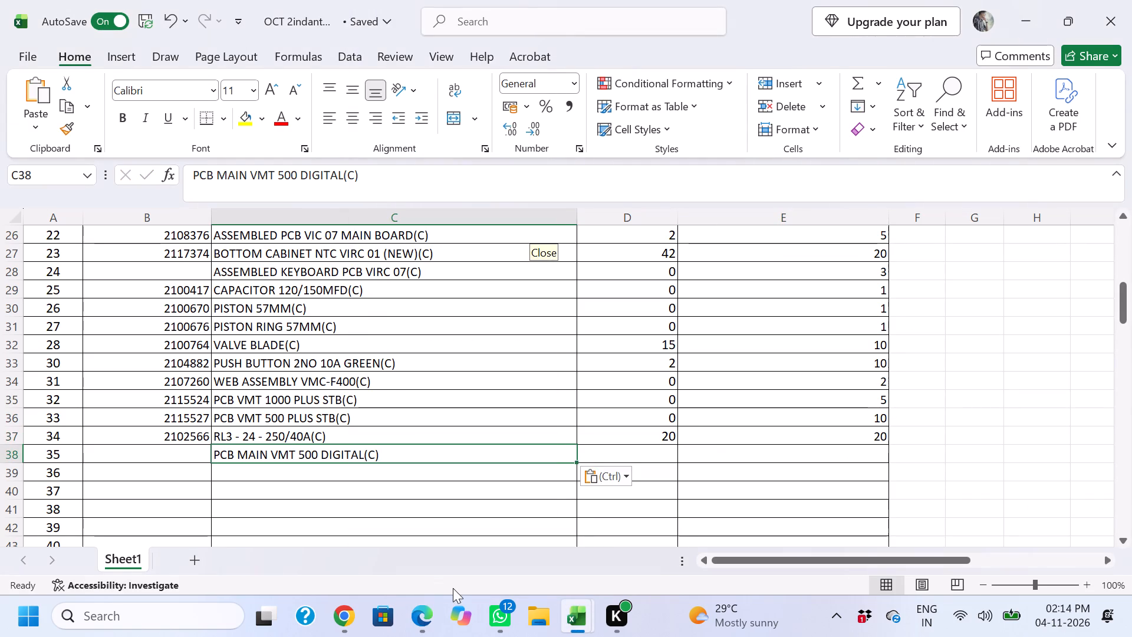
# Copy material code 2106528 of PCB MAIN VMT 500 DIGITAL(C) from the stock list into cell B38 of the indent.
pyautogui.click(408, 551)
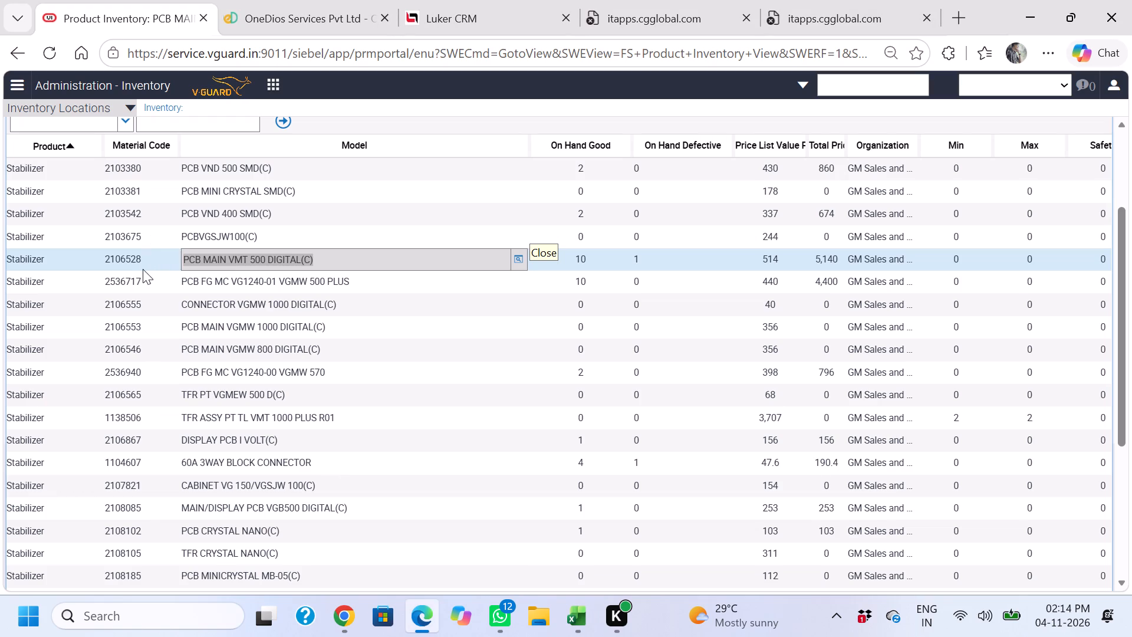
pyautogui.click(139, 268)
pyautogui.rightClick(137, 268)
pyautogui.click(183, 255)
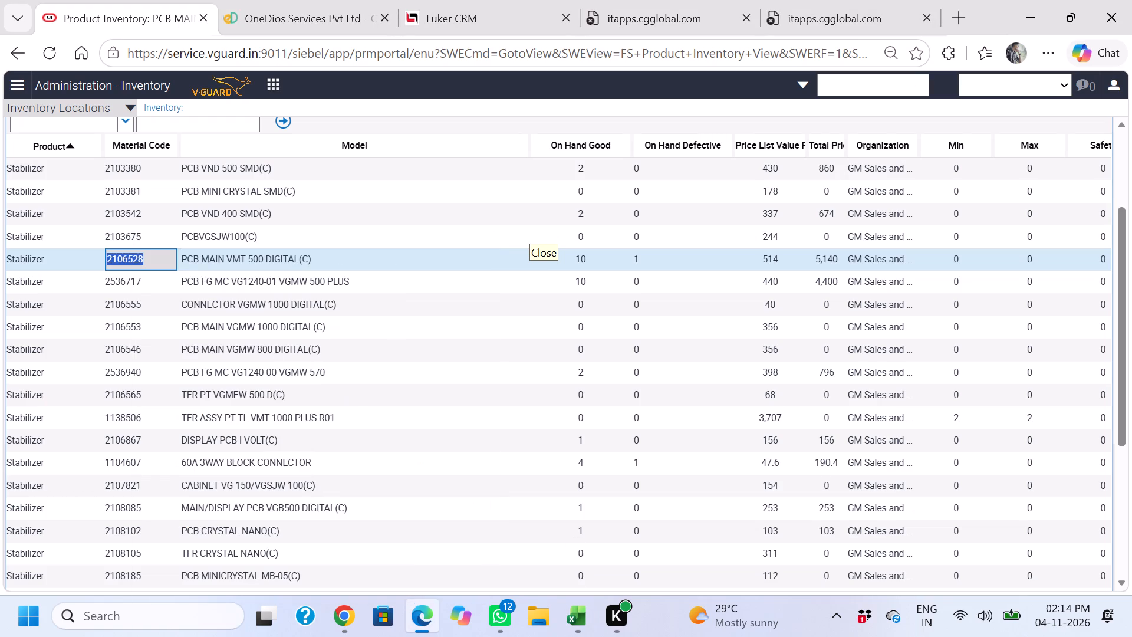
pyautogui.click(616, 538)
pyautogui.click(171, 456)
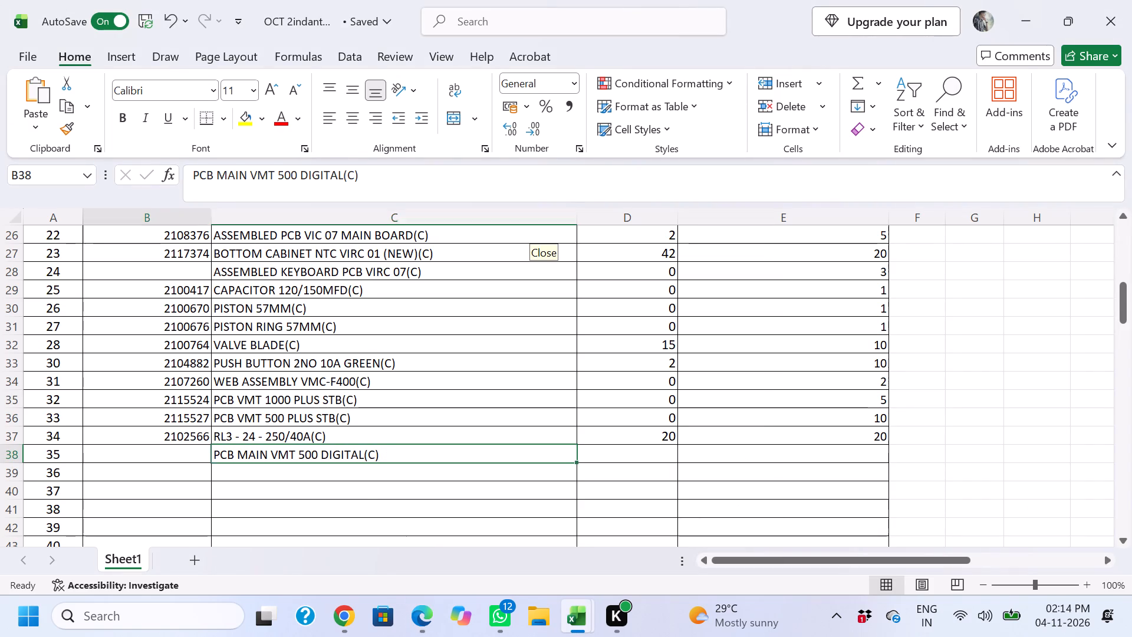
pyautogui.rightClick(171, 456)
pyautogui.click(219, 121)
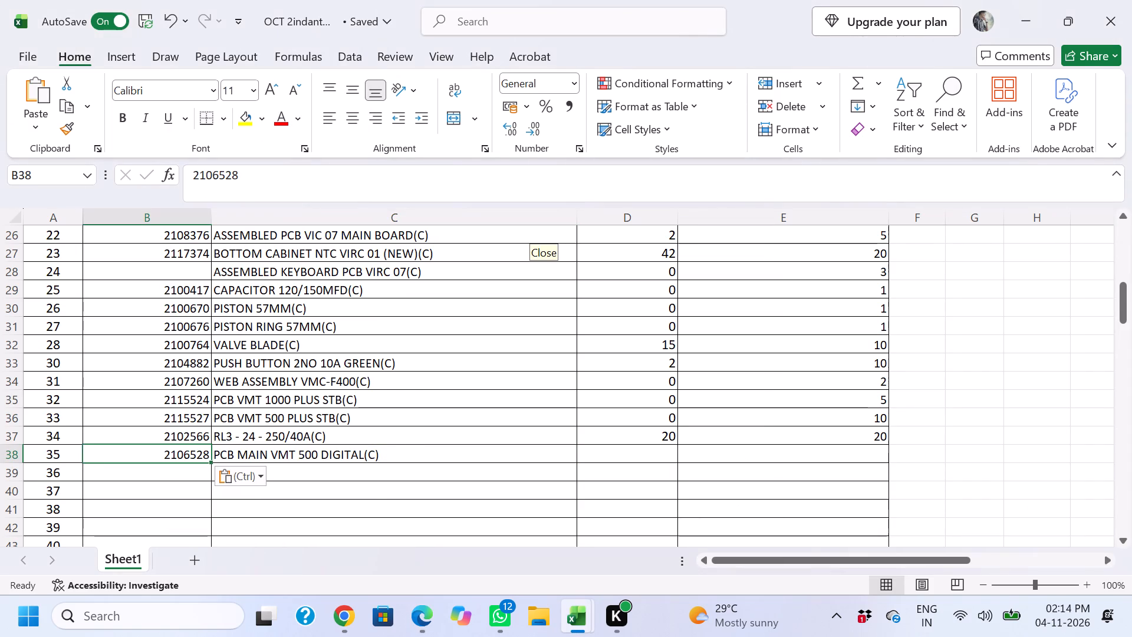
# Enter 10 in column D and 10 in column E for PCB MAIN VMT 500 DIGITAL(C) in row 38.
pyautogui.click(641, 465)
pyautogui.click(662, 451)
pyautogui.write('10')
pyautogui.press('Right')
pyautogui.write('10')
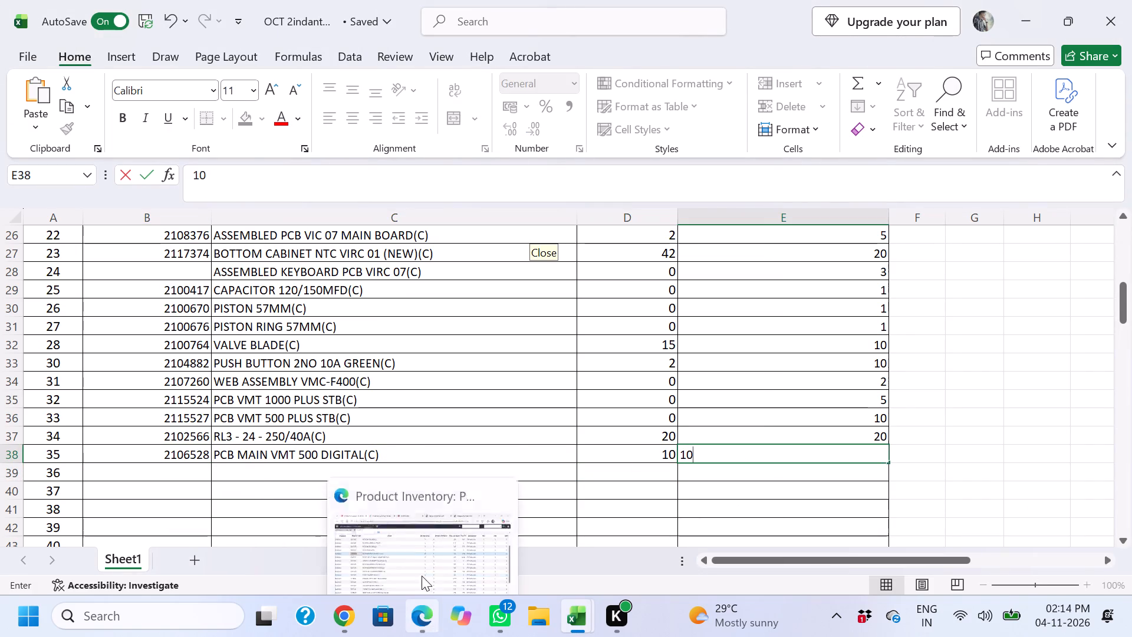
# Return to the stock list in Edge, advance to the next set of records and examine its remaining Stabilizer parts.
pyautogui.click(417, 547)
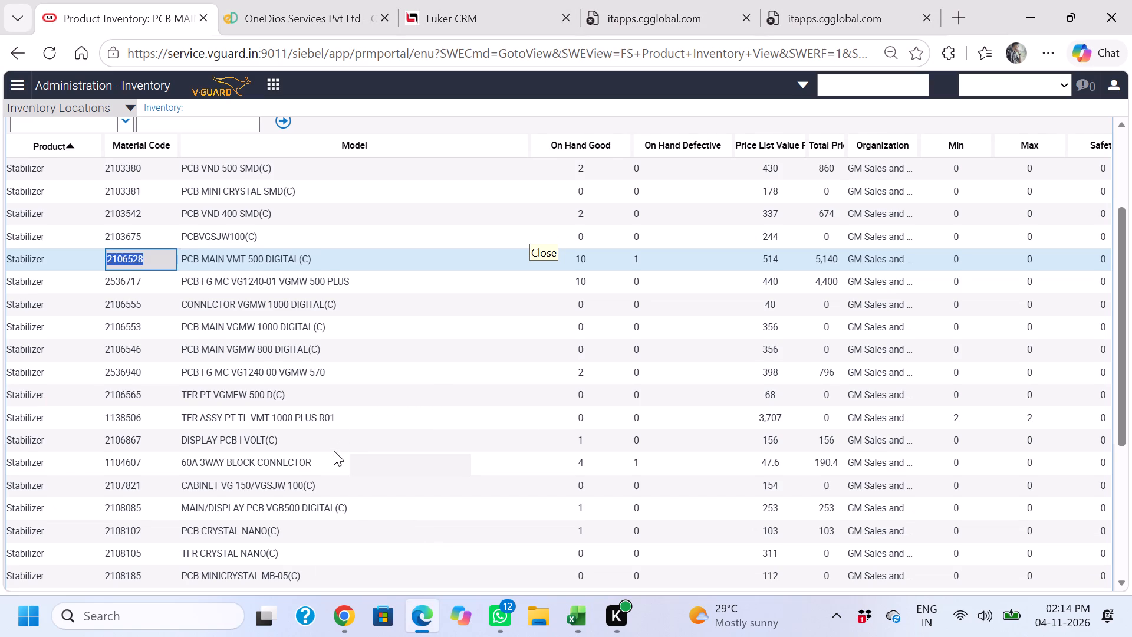
pyautogui.scroll(-1, 334, 451)
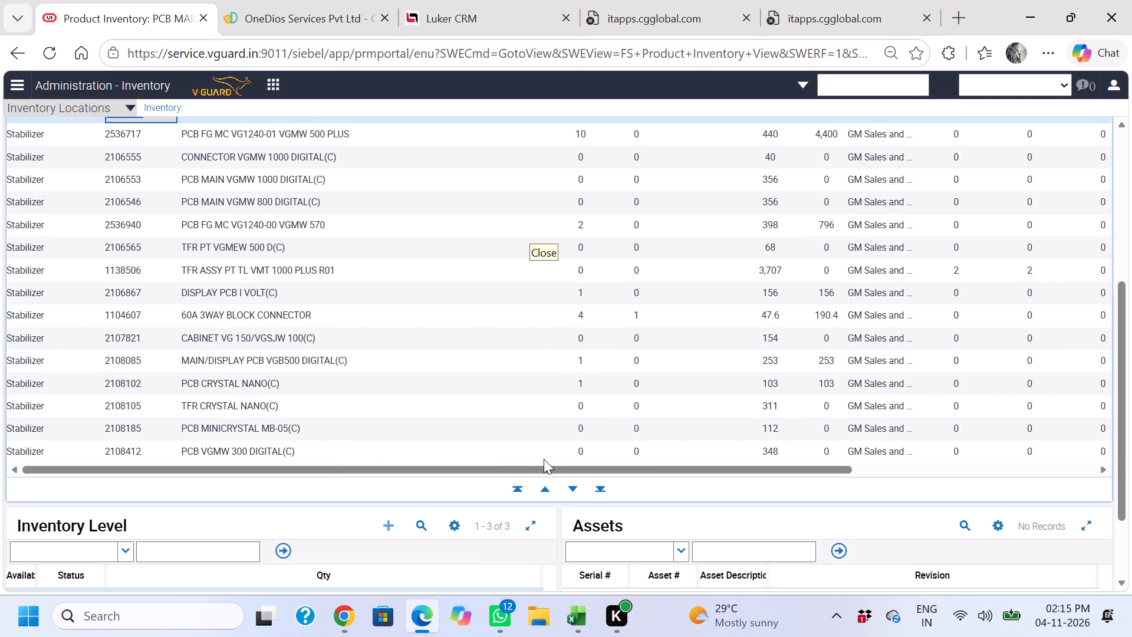
pyautogui.click(568, 489)
pyautogui.scroll(2, 532, 488)
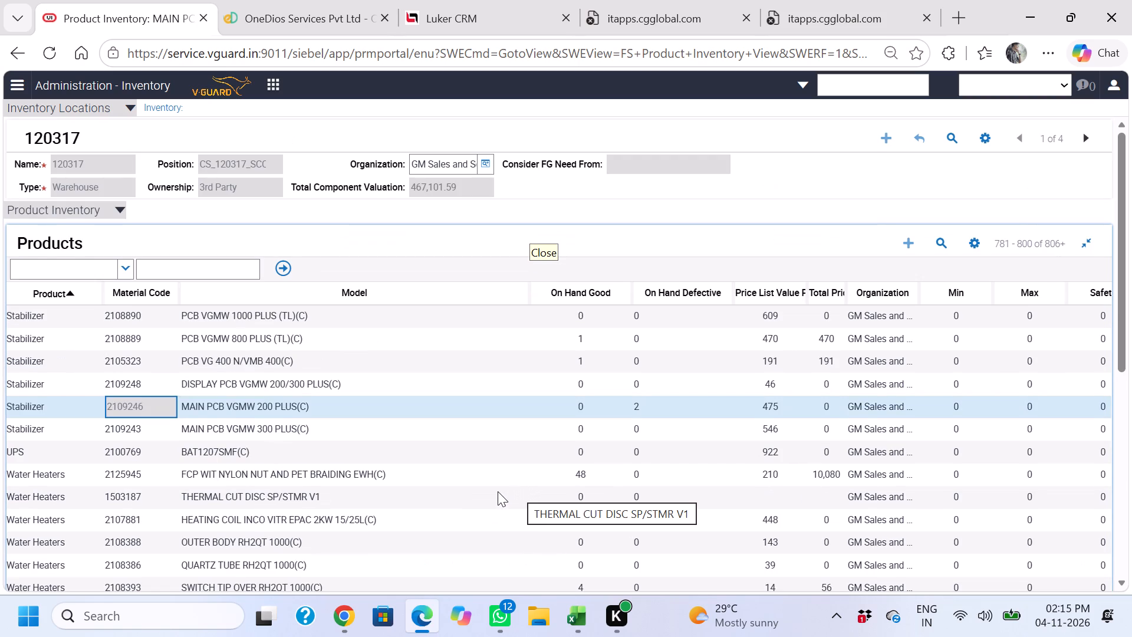
pyautogui.scroll(-1, 468, 491)
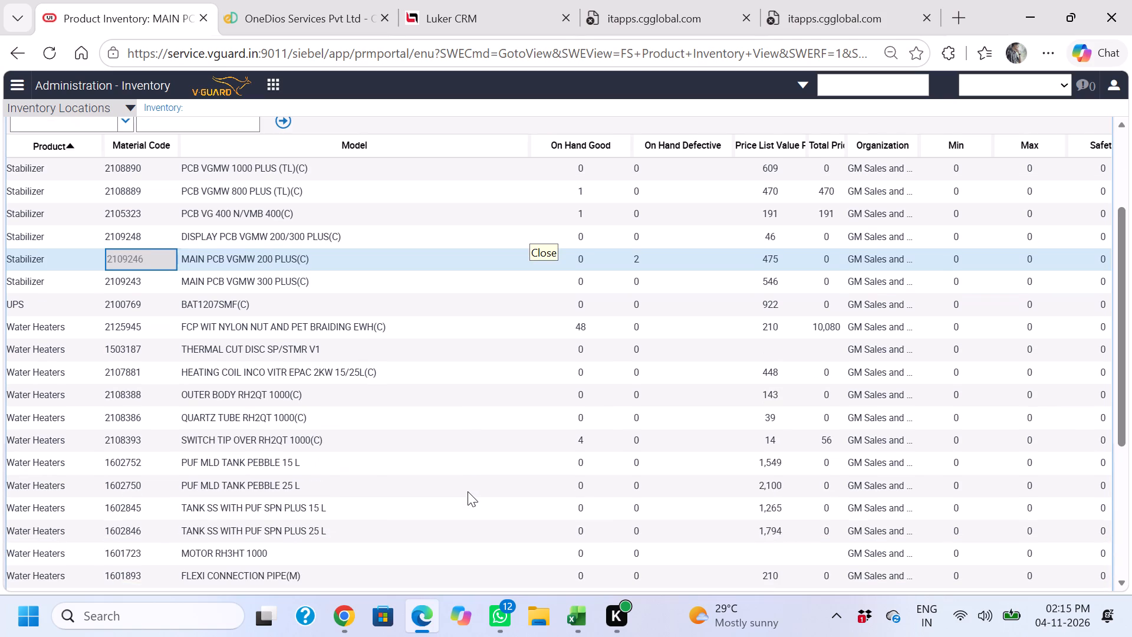
pyautogui.scroll(-1, 466, 491)
# Go back through the preceding sets of stock records and examine their Stabilizer parts for another item to indent.
pyautogui.click(539, 480)
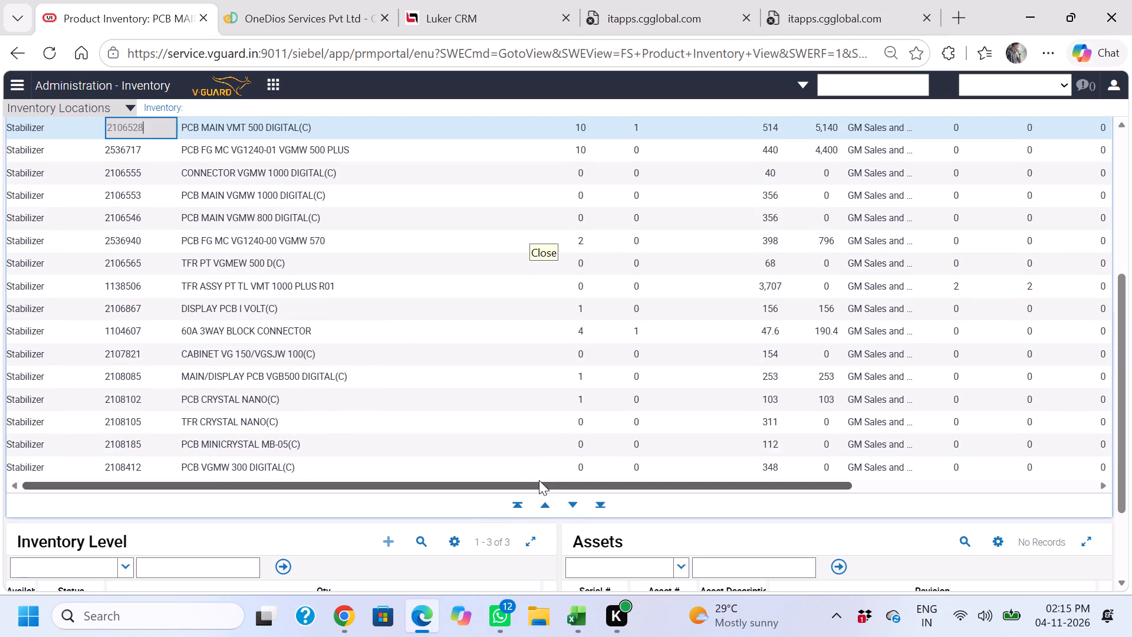
pyautogui.scroll(1, 536, 517)
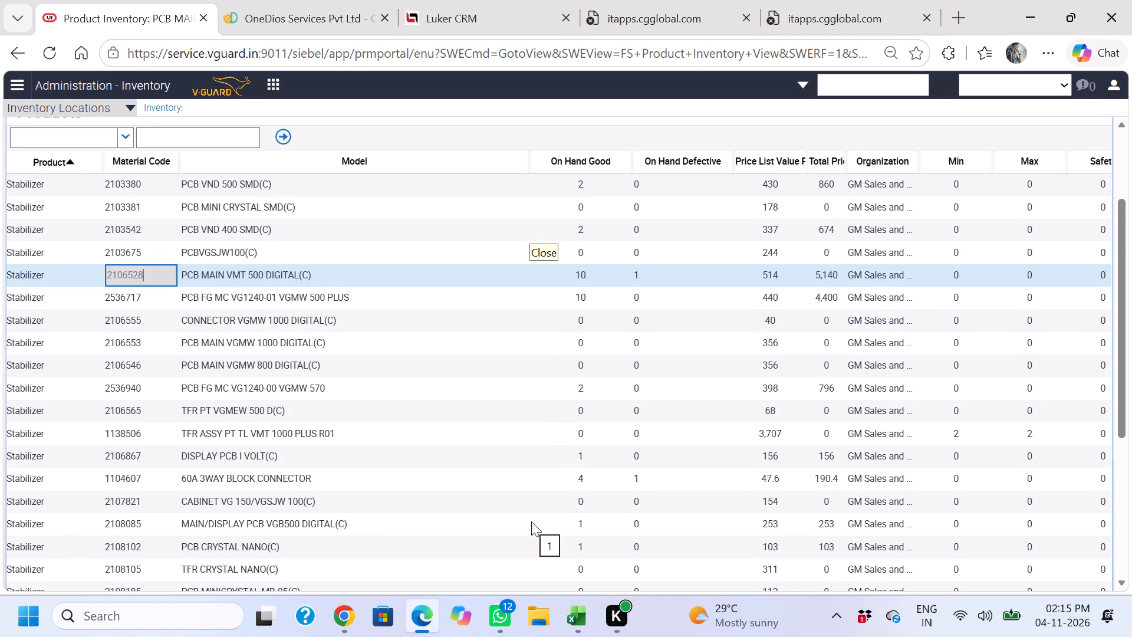
pyautogui.scroll(-2, 525, 526)
pyautogui.scroll(2, 523, 527)
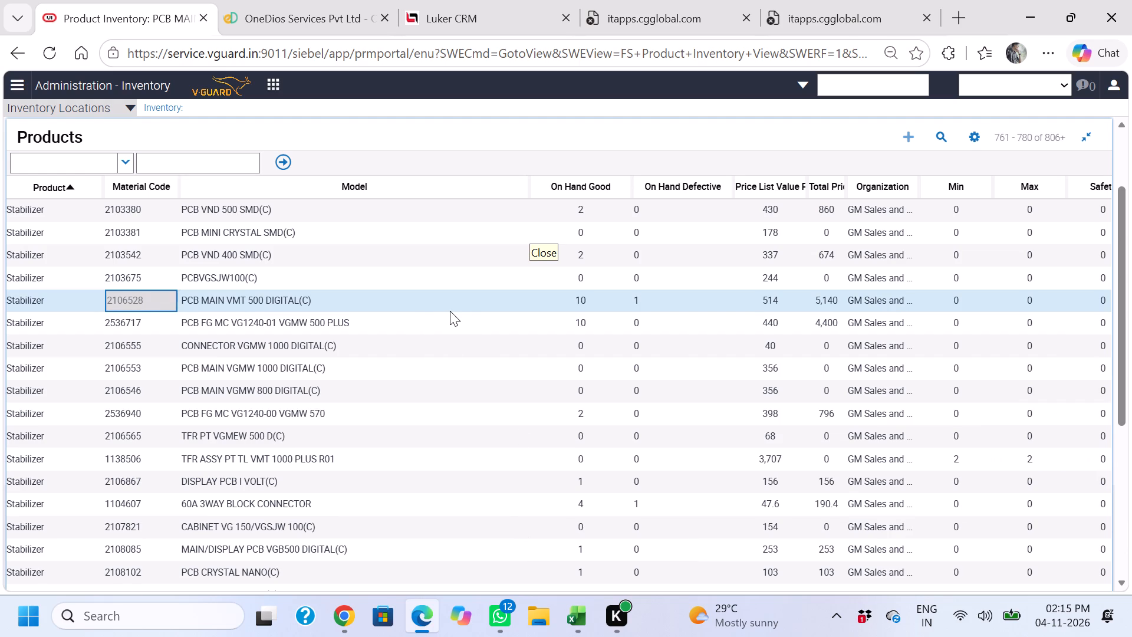
pyautogui.scroll(-1, 375, 487)
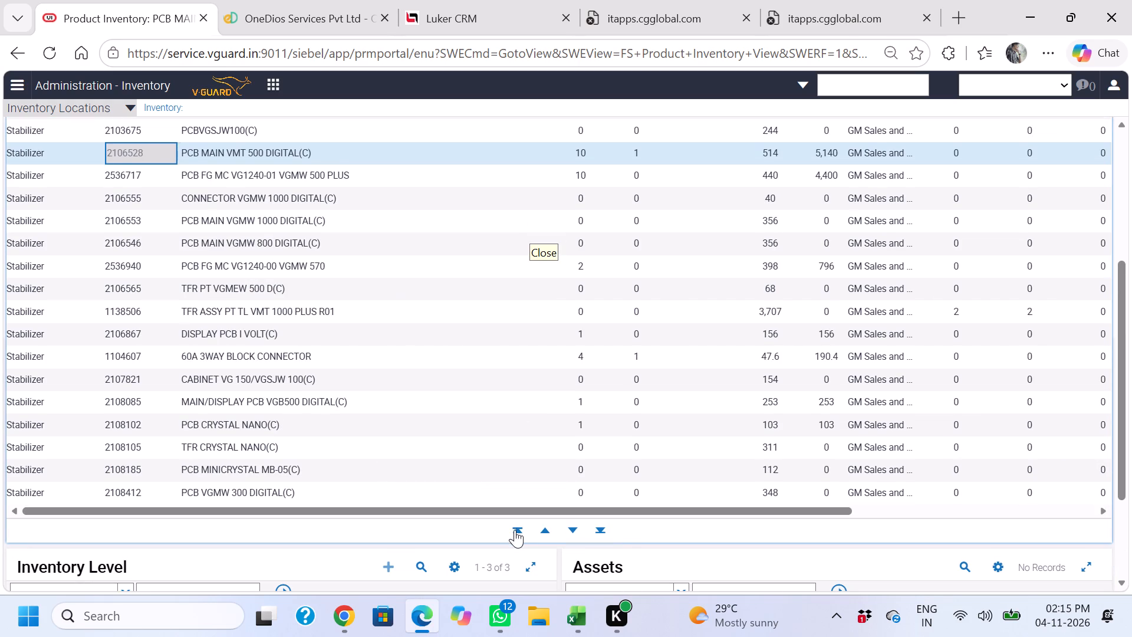
pyautogui.click(537, 533)
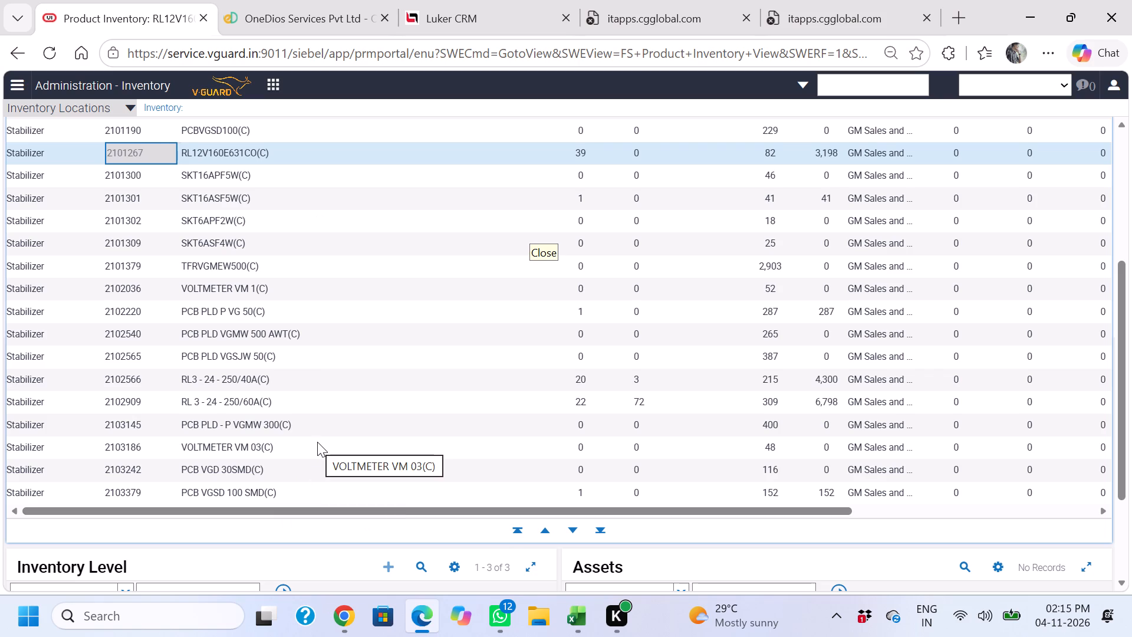
pyautogui.scroll(1, 317, 442)
pyautogui.scroll(-1, 591, 414)
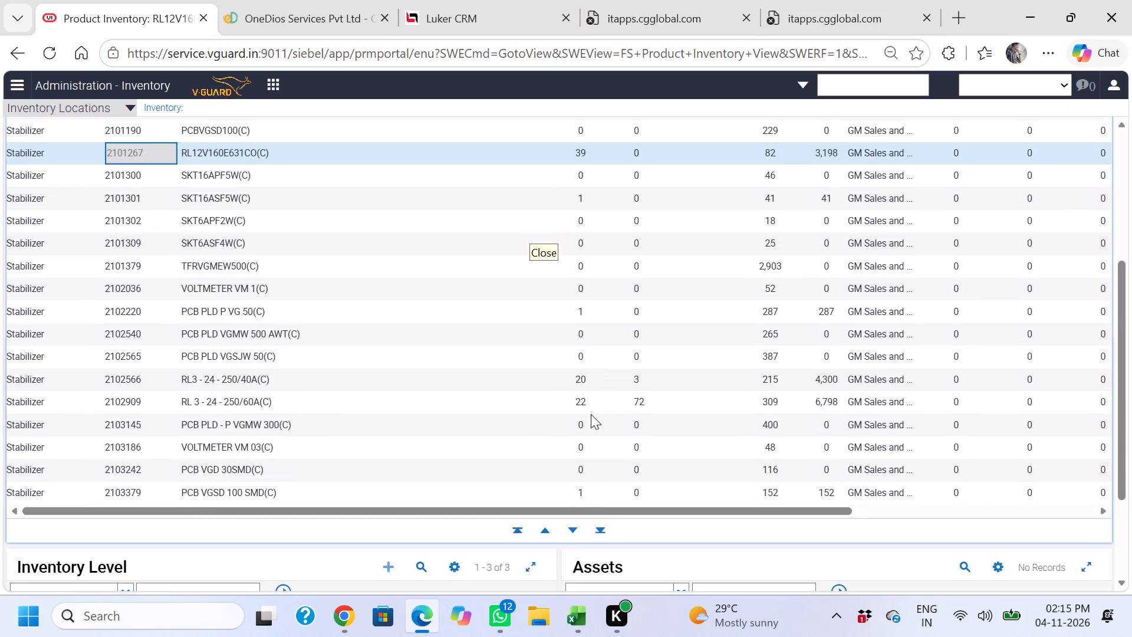
pyautogui.click(545, 526)
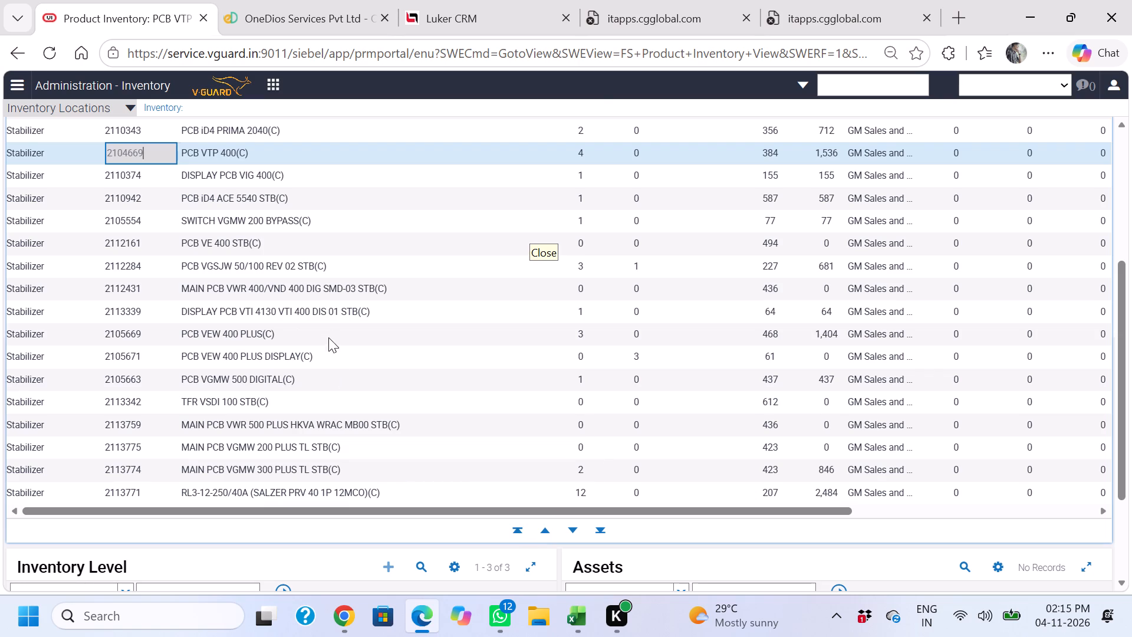
# Copy the Stabilizer model PCB VGSJW 50/100 REV 02 STB(C) from the stock list into cell C39 of the Excel indent.
pyautogui.click(308, 261)
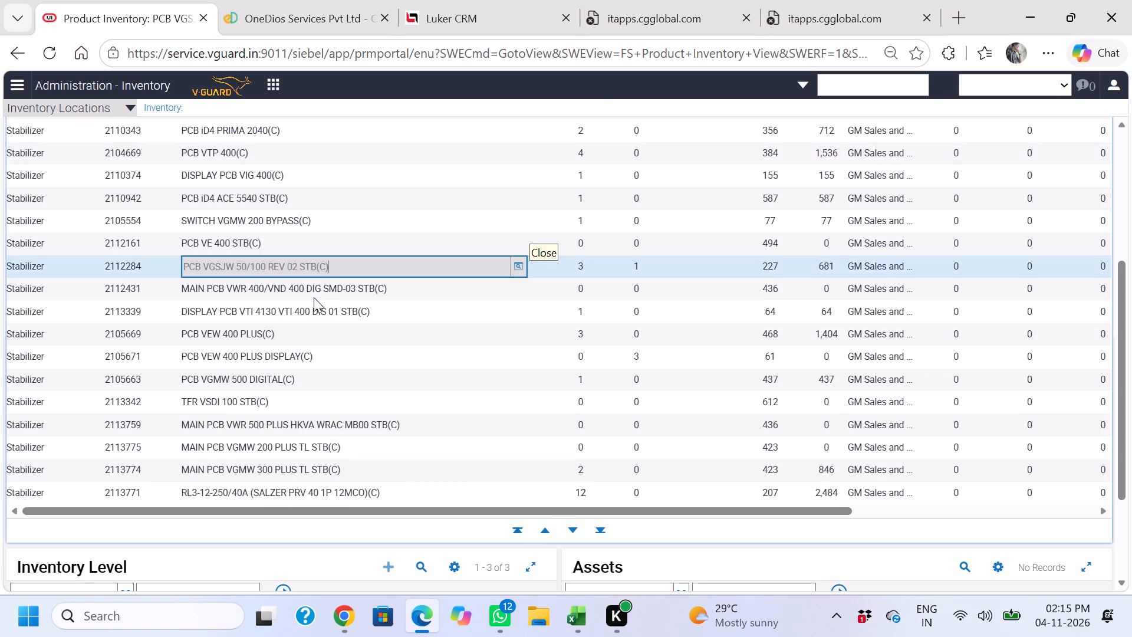
pyautogui.moveTo(383, 264); pyautogui.dragTo(191, 273)
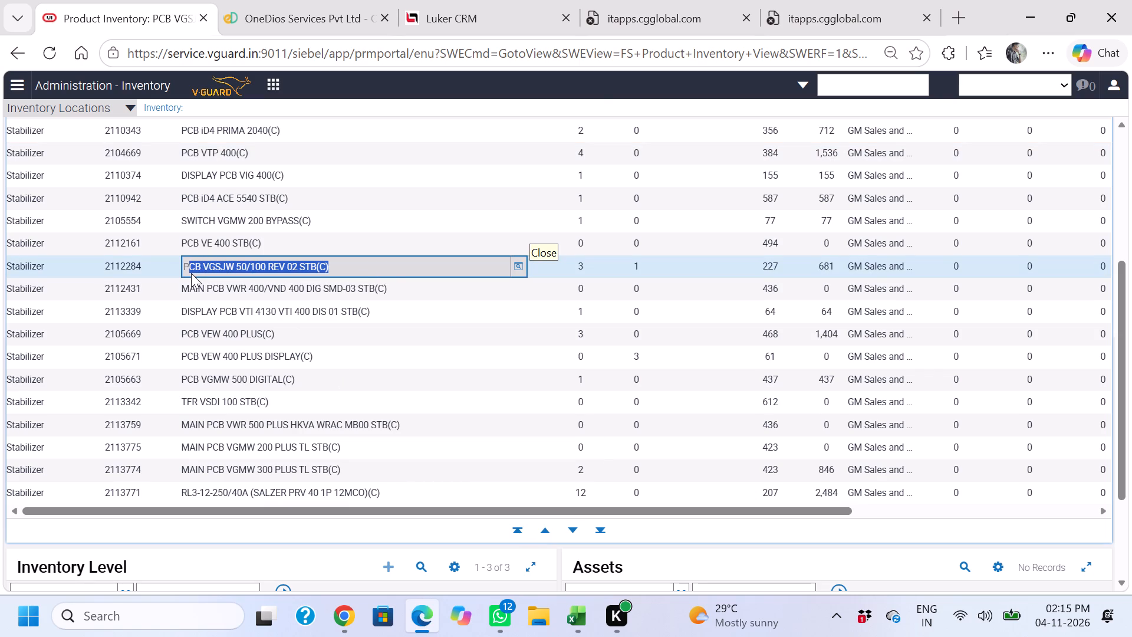
pyautogui.moveTo(191, 273); pyautogui.dragTo(176, 278)
pyautogui.click(221, 226)
pyautogui.click(644, 538)
pyautogui.click(263, 465)
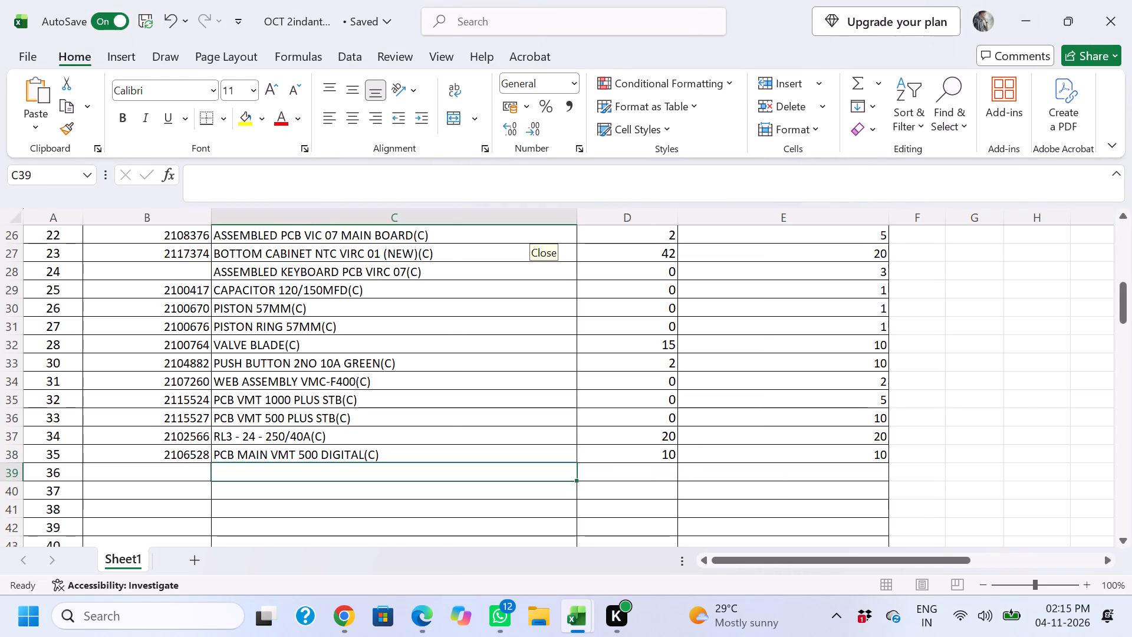
pyautogui.rightClick(255, 459)
pyautogui.click(238, 467)
pyautogui.click(234, 467)
pyautogui.rightClick(234, 467)
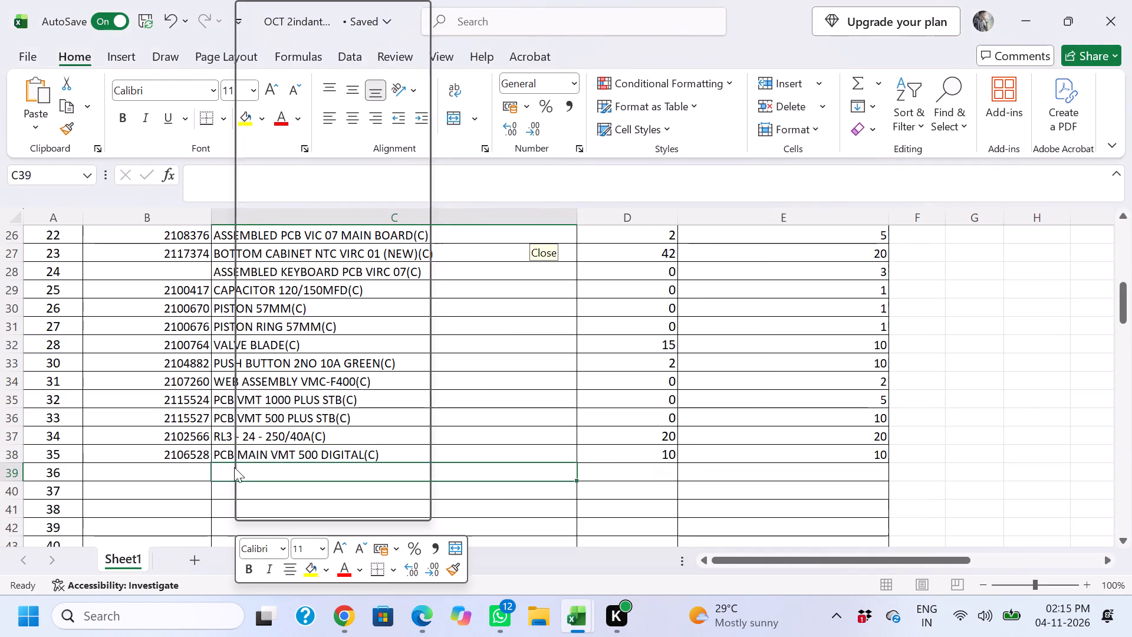
pyautogui.click(273, 119)
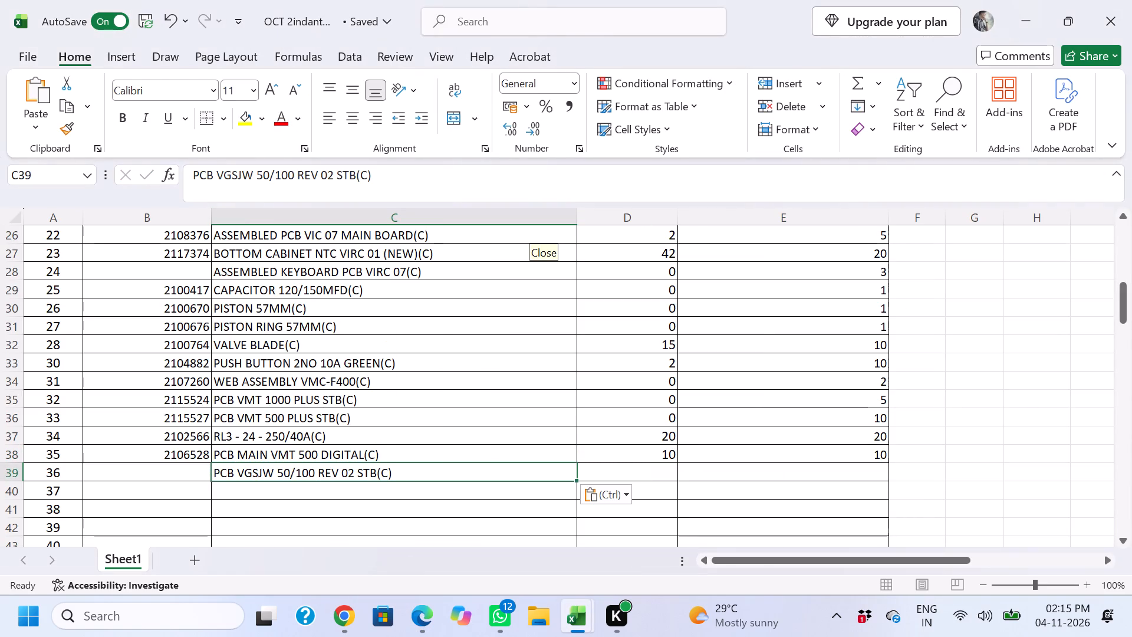
# Copy material code 2112284 of PCB VGSJW 50/100 REV 02 STB(C) from the stock list in Edge into cell B39 of the Excel indent.
pyautogui.moveTo(420, 500); pyautogui.dragTo(420, 495)
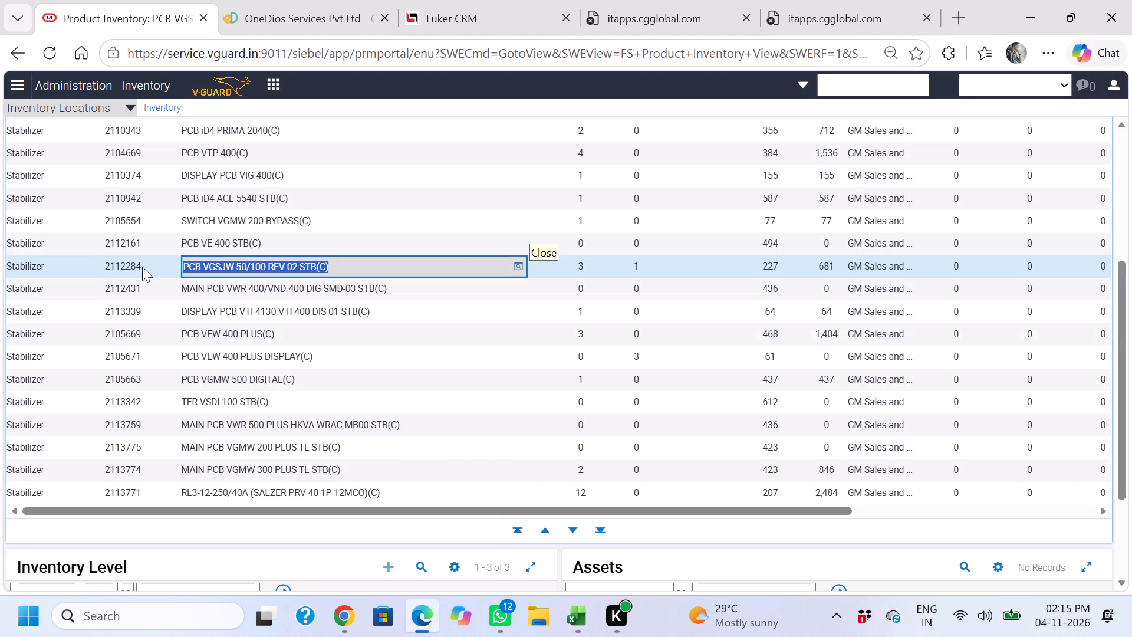
pyautogui.click(142, 267)
pyautogui.rightClick(142, 267)
pyautogui.click(206, 256)
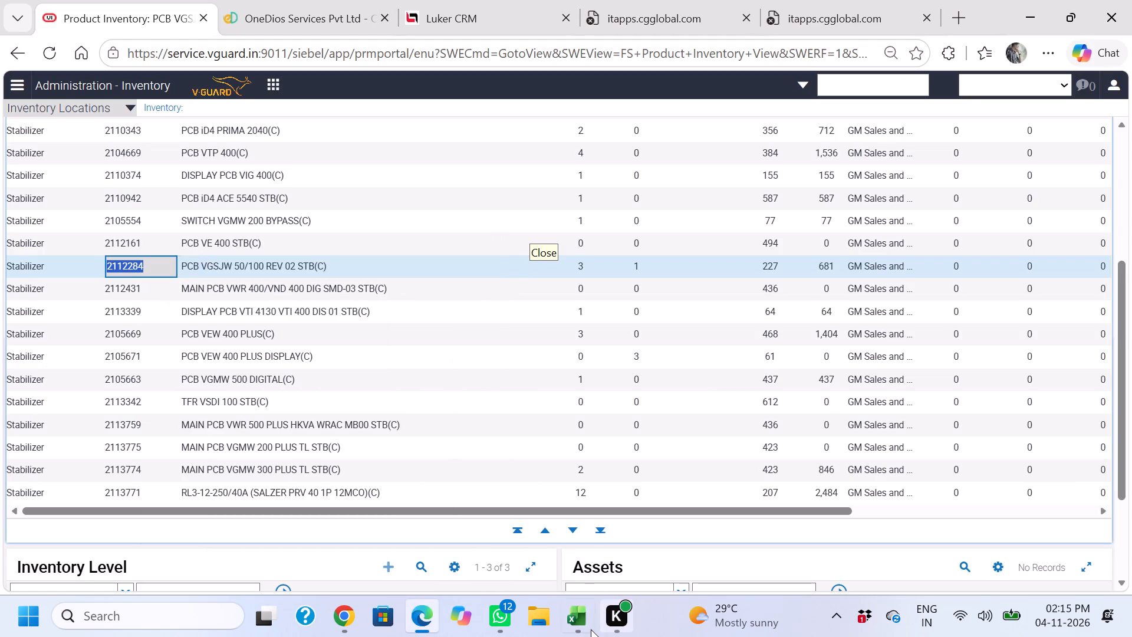
pyautogui.click(663, 521)
pyautogui.click(188, 466)
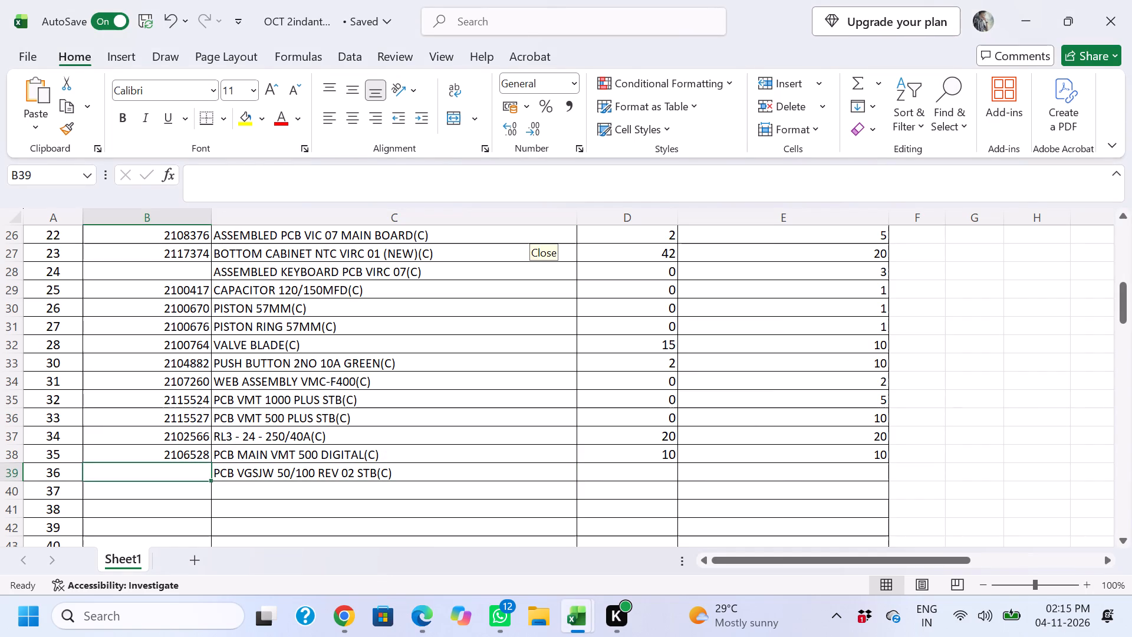
pyautogui.rightClick(175, 476)
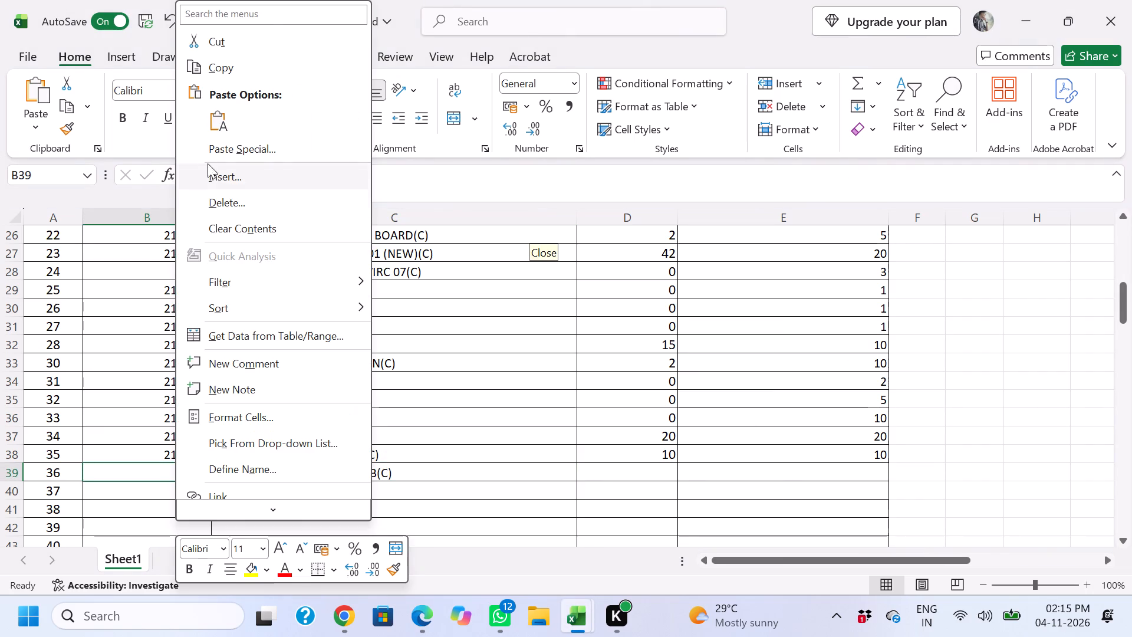
pyautogui.click(219, 119)
# Enter 3 in column D and 3 in column E for PCB VGSJW 50/100 REV 02 STB(C) in row 39.
pyautogui.click(650, 474)
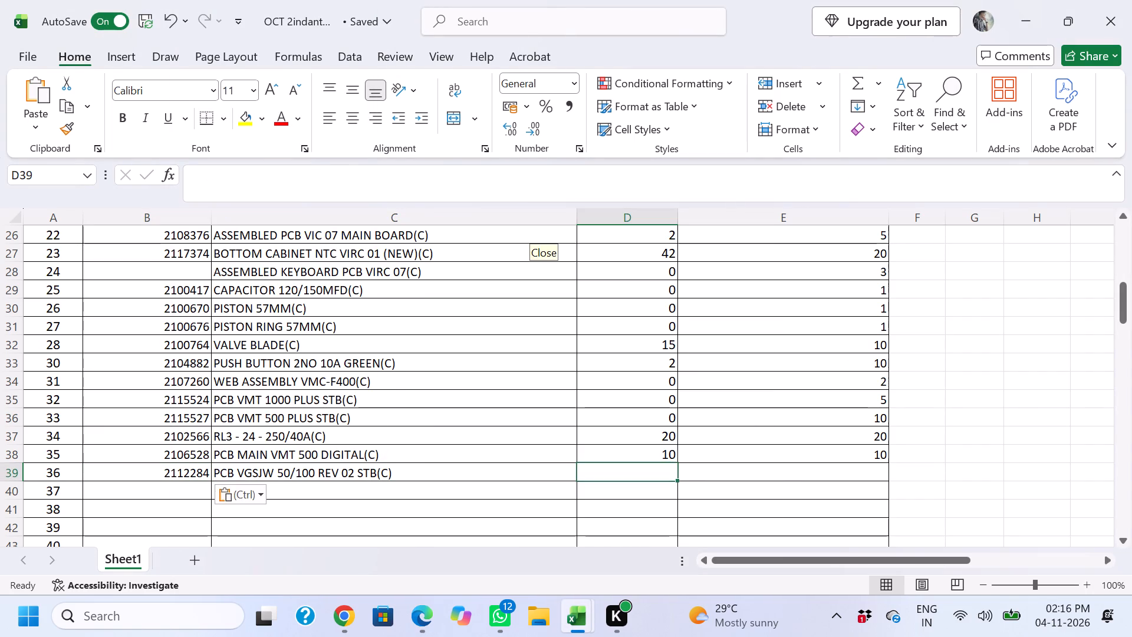
pyautogui.press('3')
pyautogui.press('Right')
pyautogui.press('3')
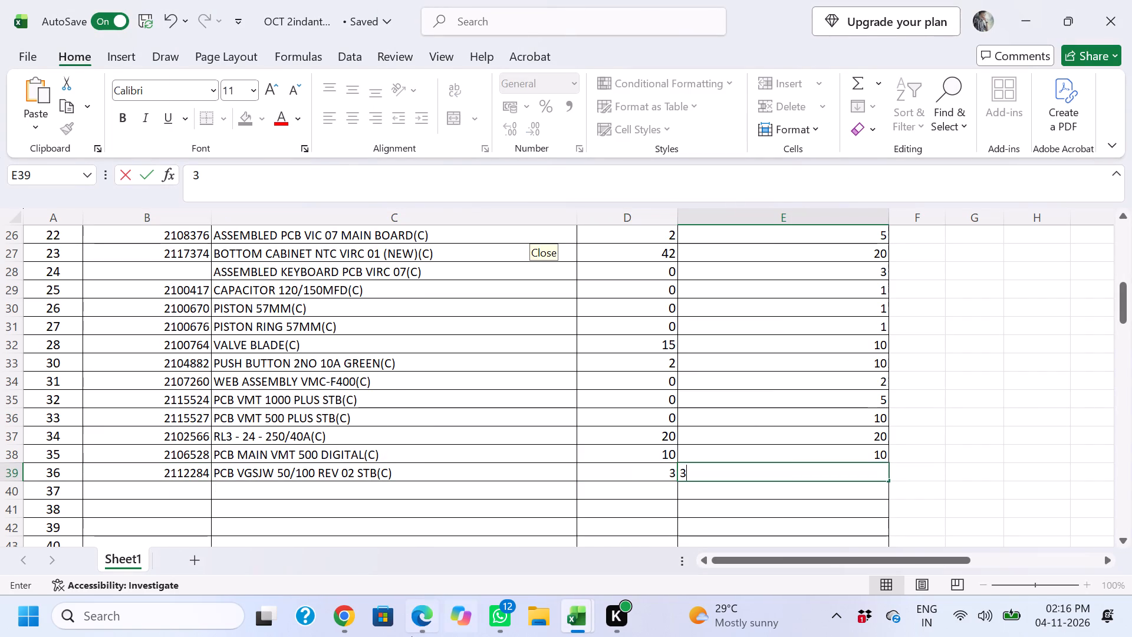
# Return to the stock list in Edge and advance past the Stabilizer records to examine the Water Heaters parts.
pyautogui.click(414, 532)
pyautogui.click(561, 527)
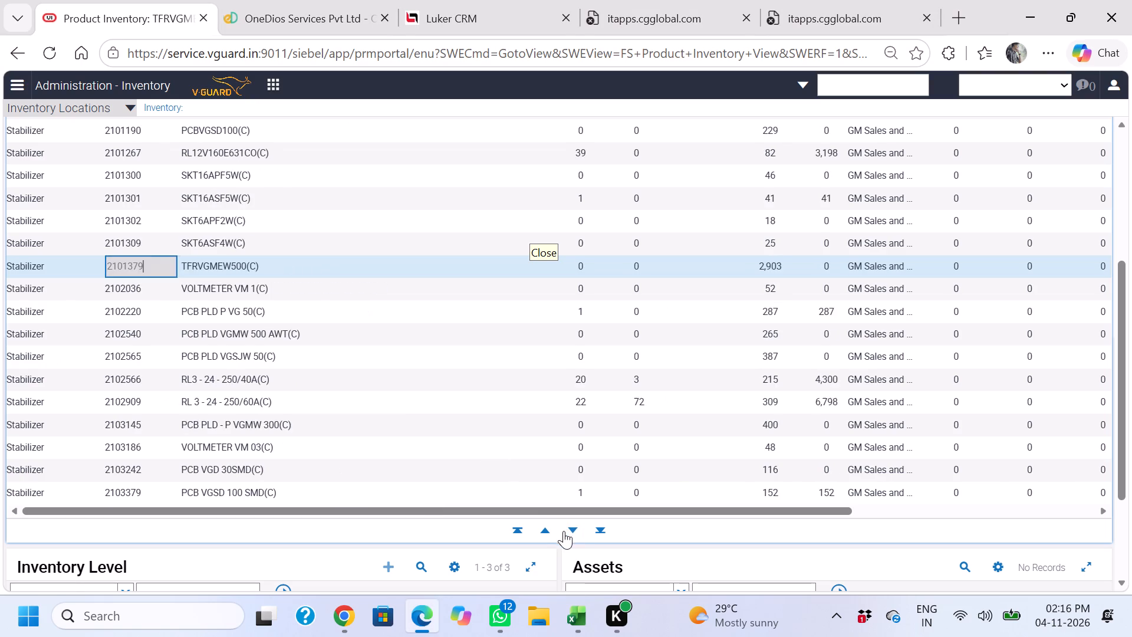
pyautogui.tripleClick(564, 531)
pyautogui.click(565, 531)
pyautogui.scroll(-2, 553, 534)
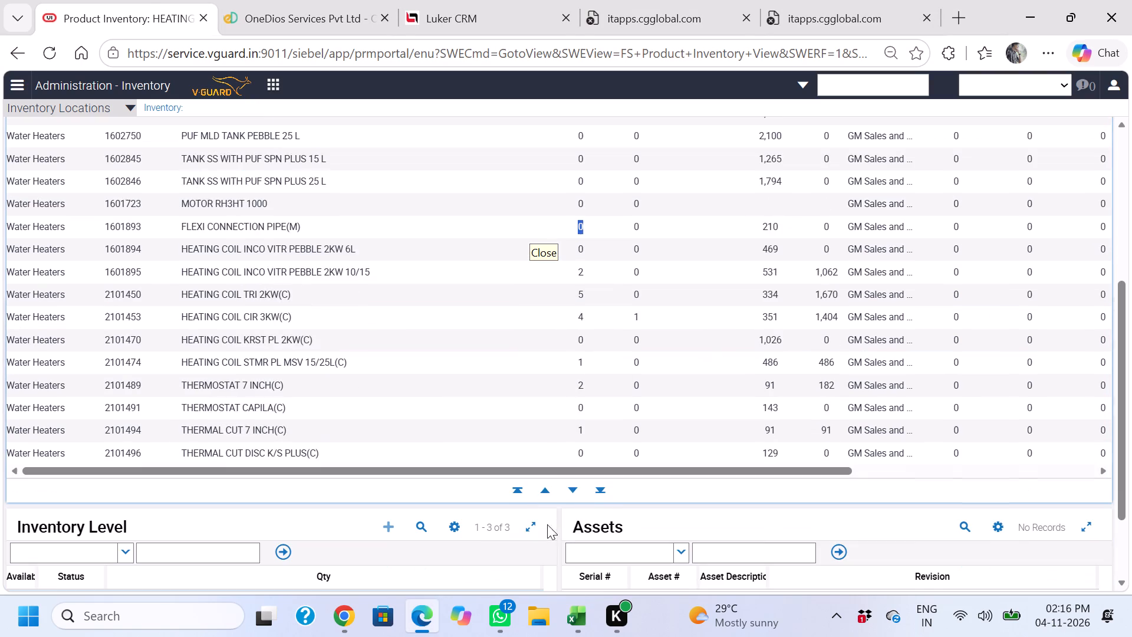
pyautogui.doubleClick(547, 497)
pyautogui.scroll(-2, 552, 501)
pyautogui.click(571, 494)
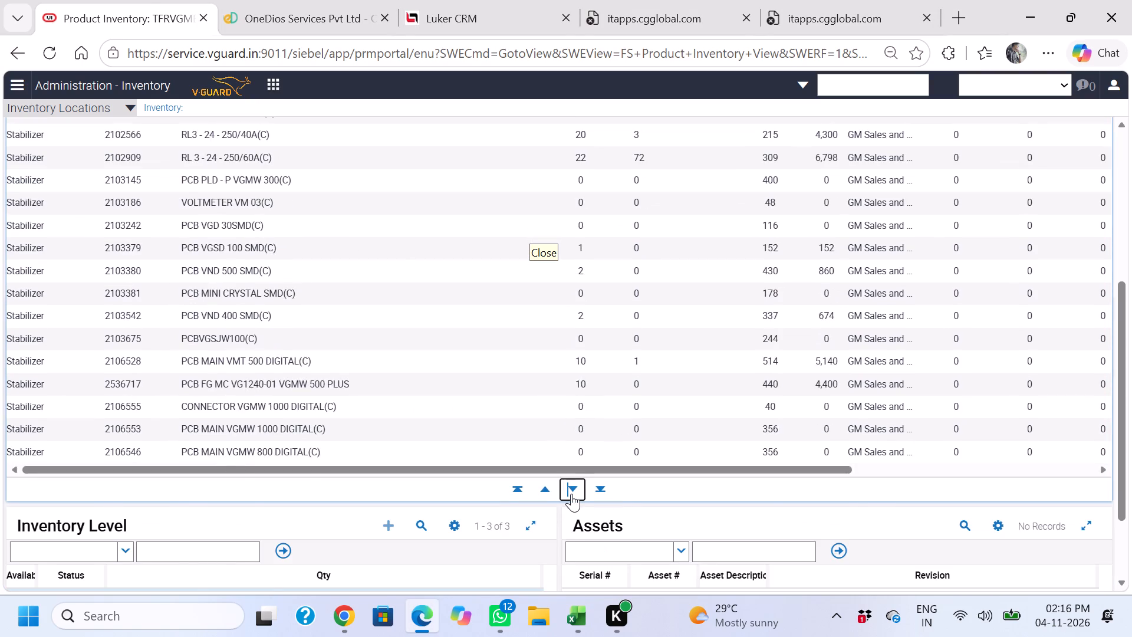
pyautogui.scroll(-2, 569, 534)
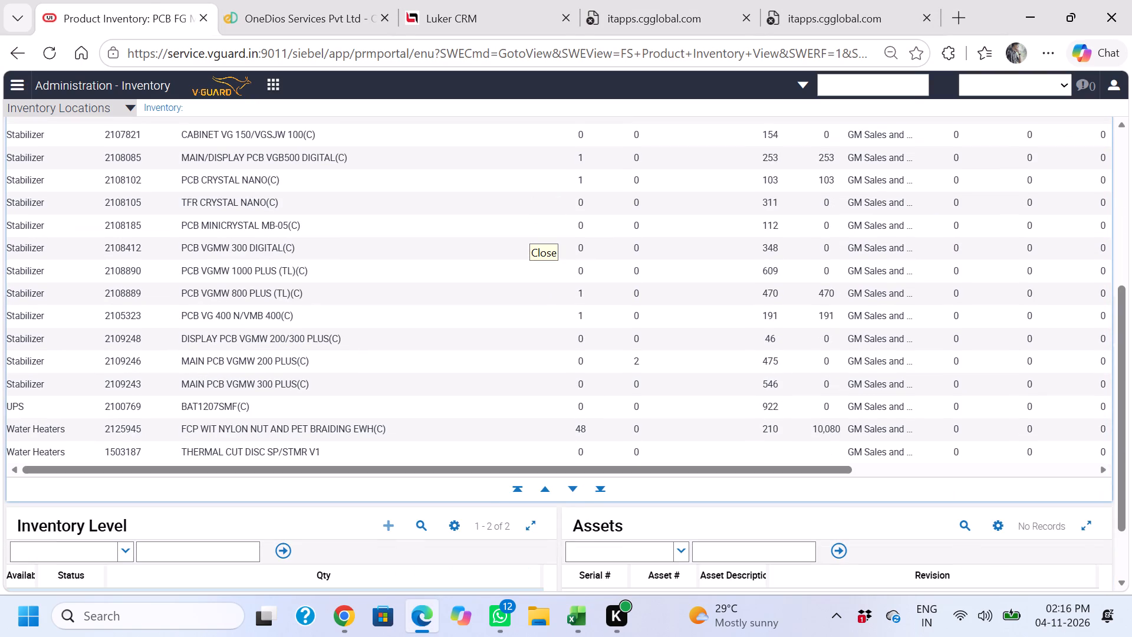
pyautogui.click(577, 493)
pyautogui.scroll(-2, 554, 535)
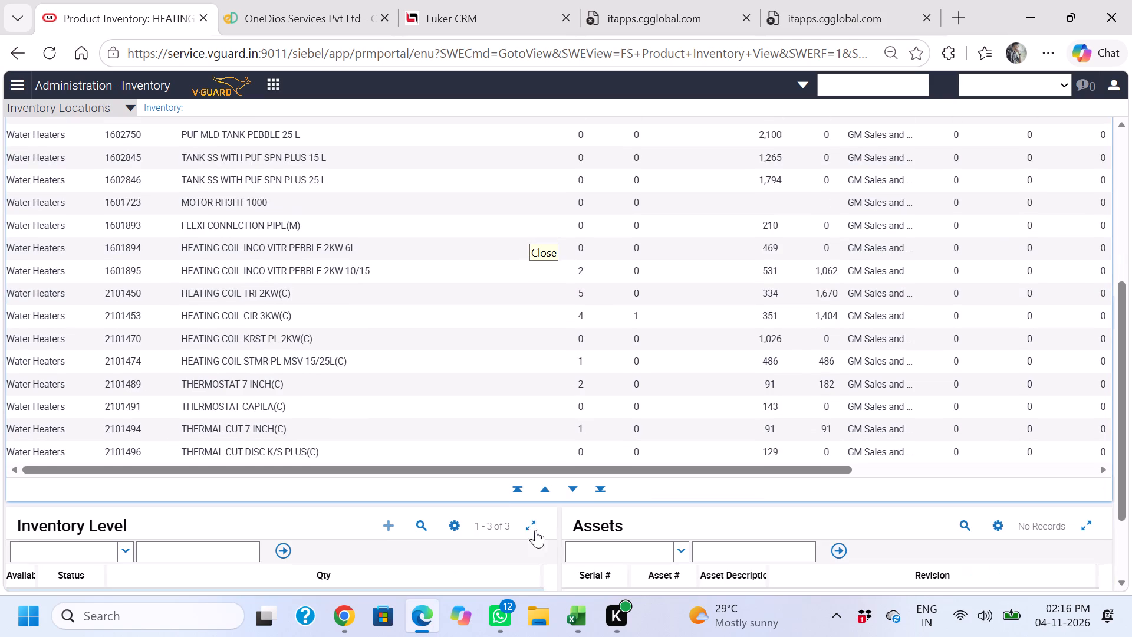
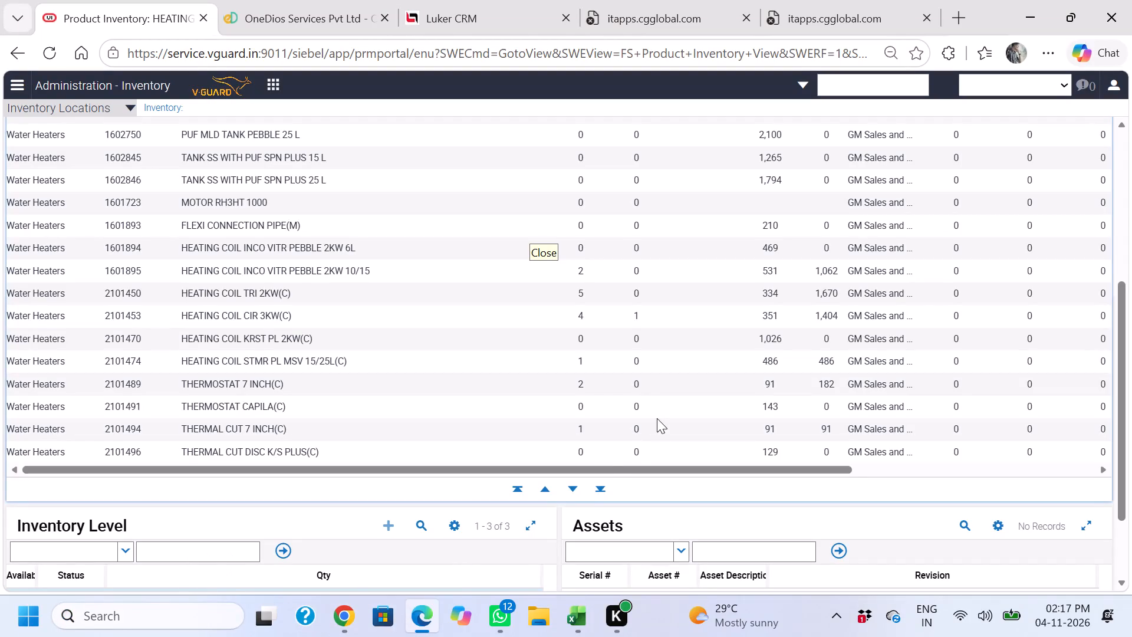
# Examine the next pages of Water Heaters parts in the stock list, checking models against their on-hand good quantities.
pyautogui.click(567, 495)
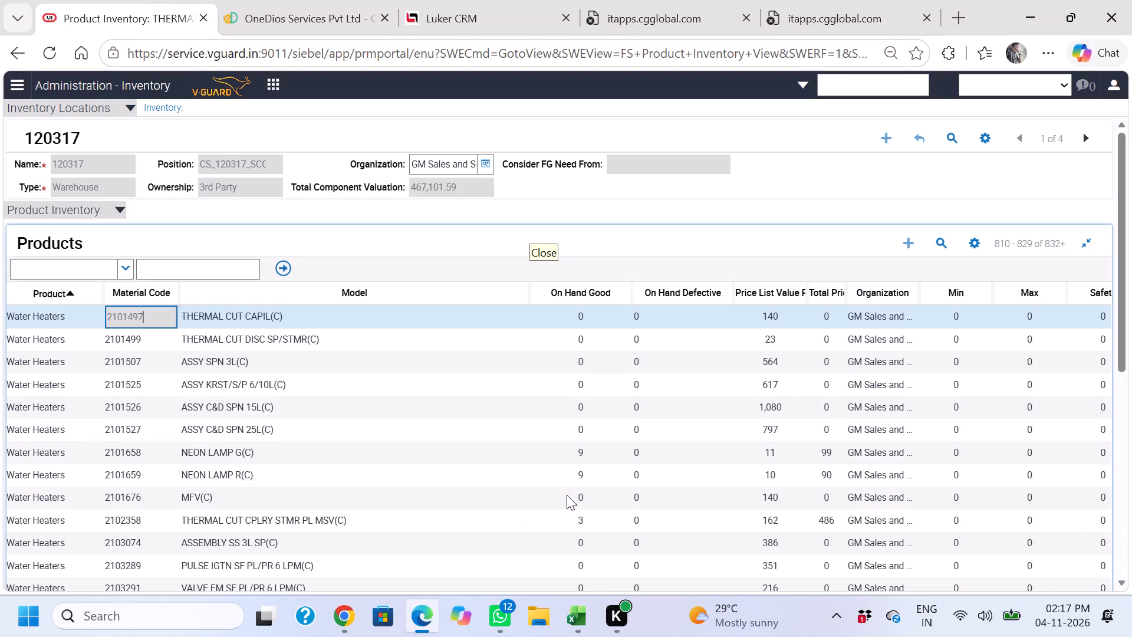
pyautogui.scroll(-2, 567, 495)
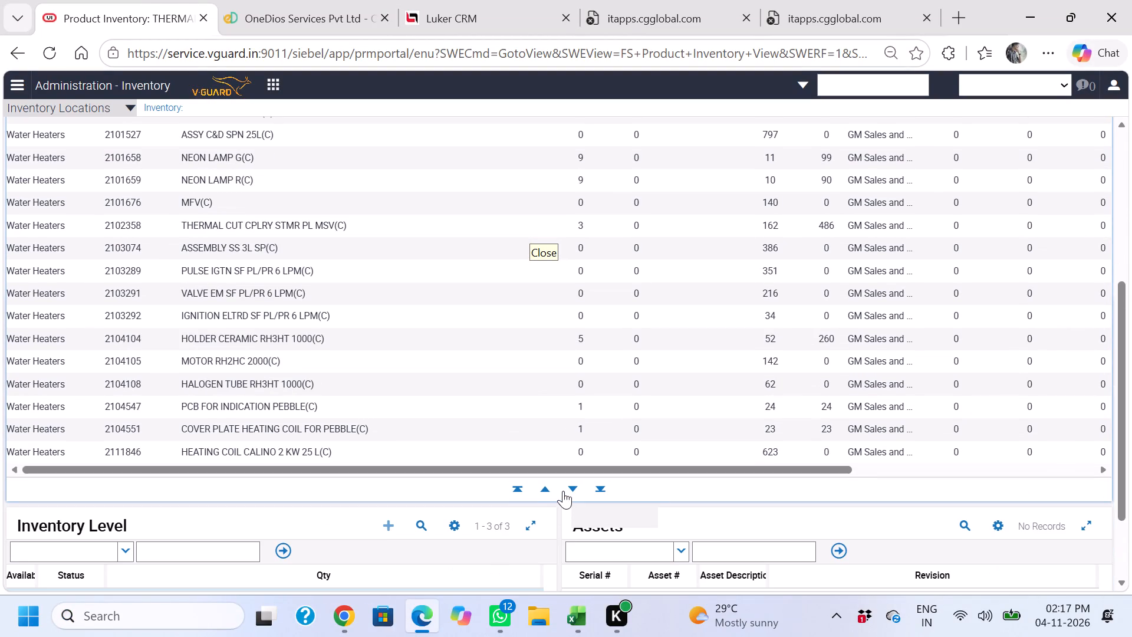
pyautogui.scroll(1, 569, 471)
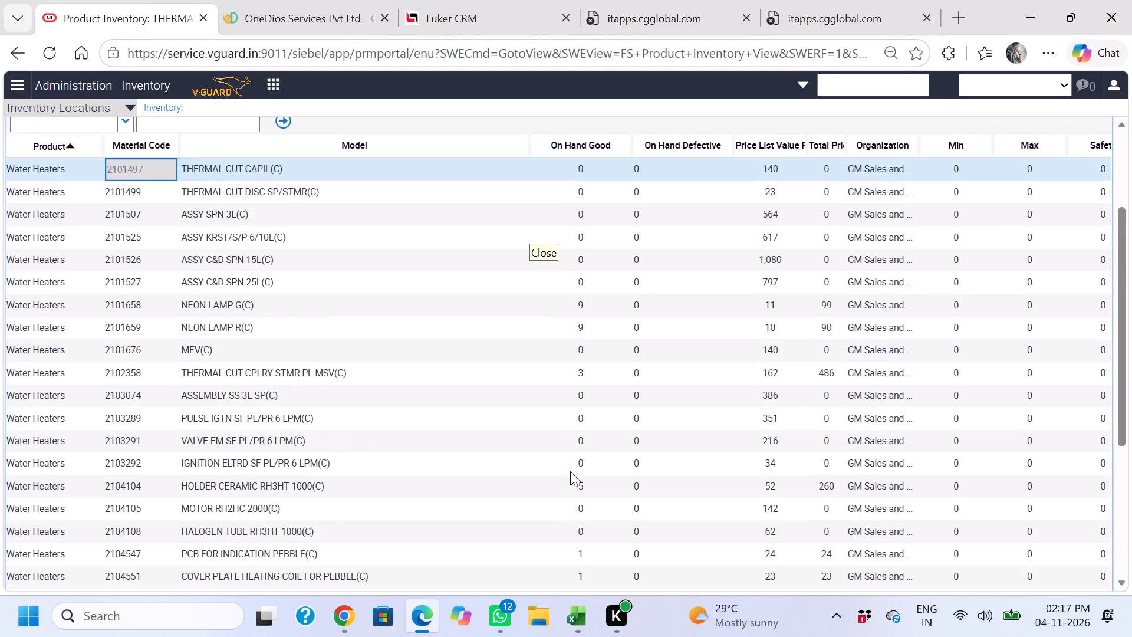
pyautogui.scroll(-1, 608, 390)
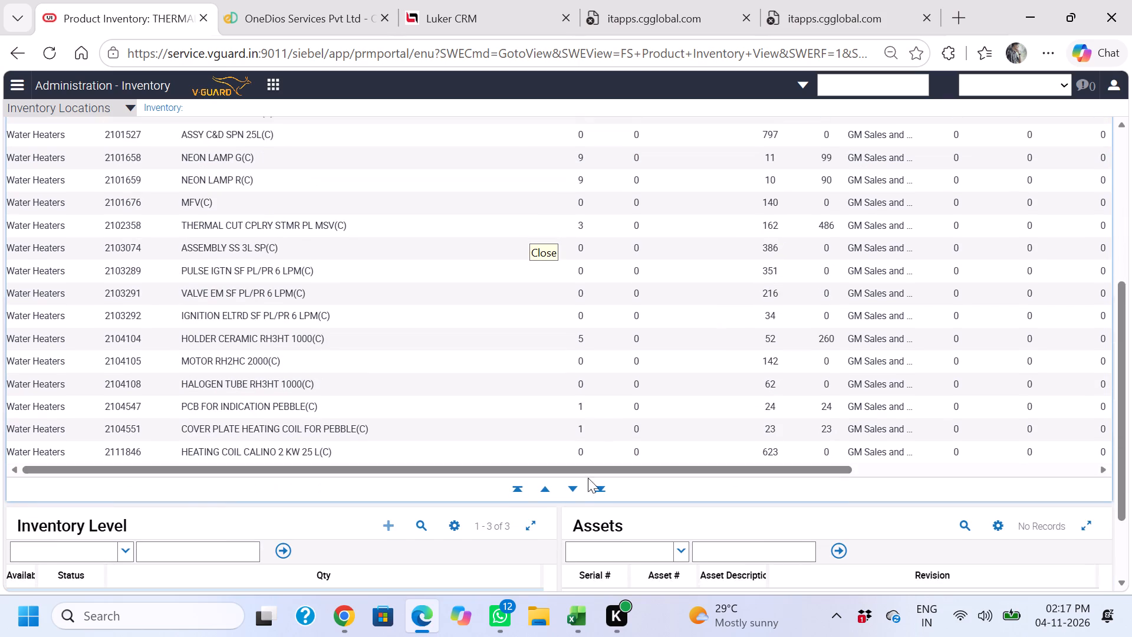
pyautogui.click(574, 482)
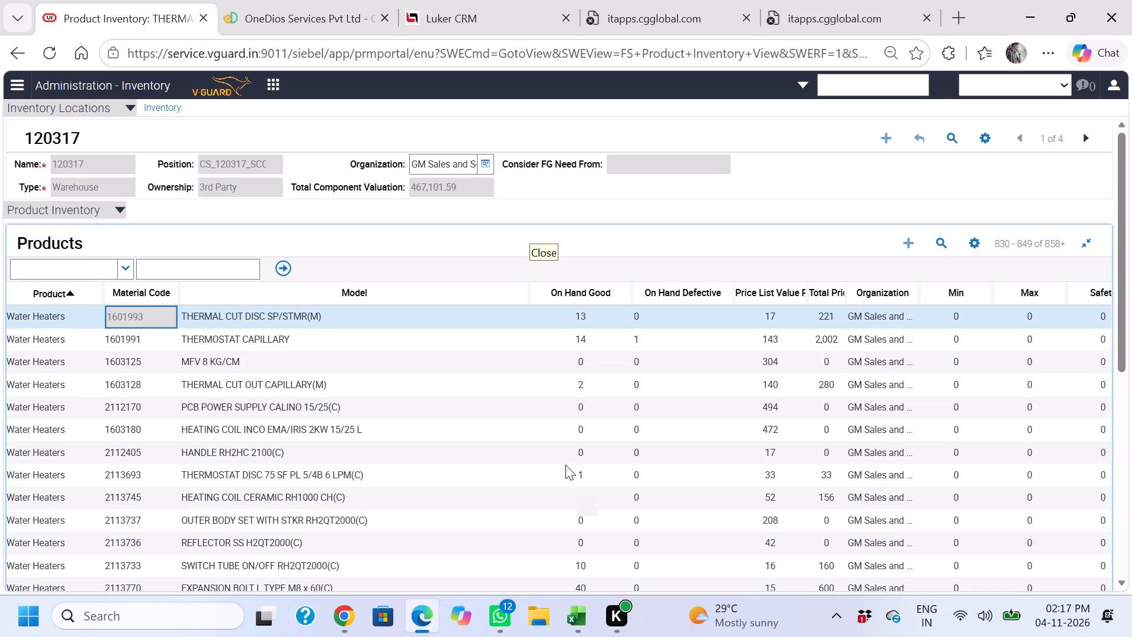
pyautogui.scroll(-1, 568, 458)
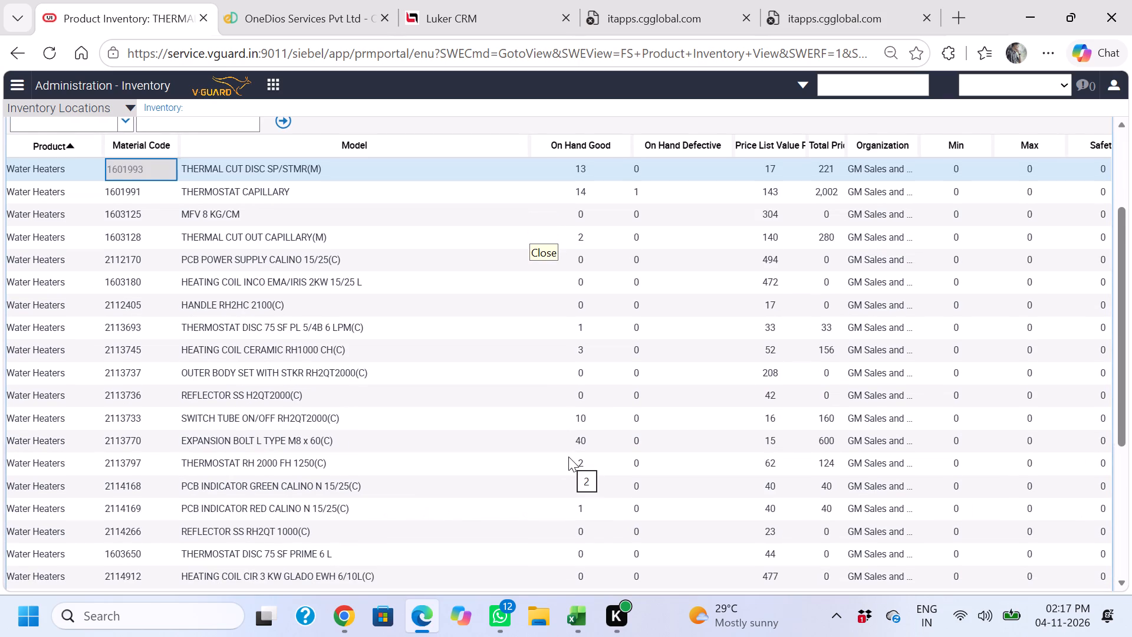
pyautogui.scroll(-1, 568, 457)
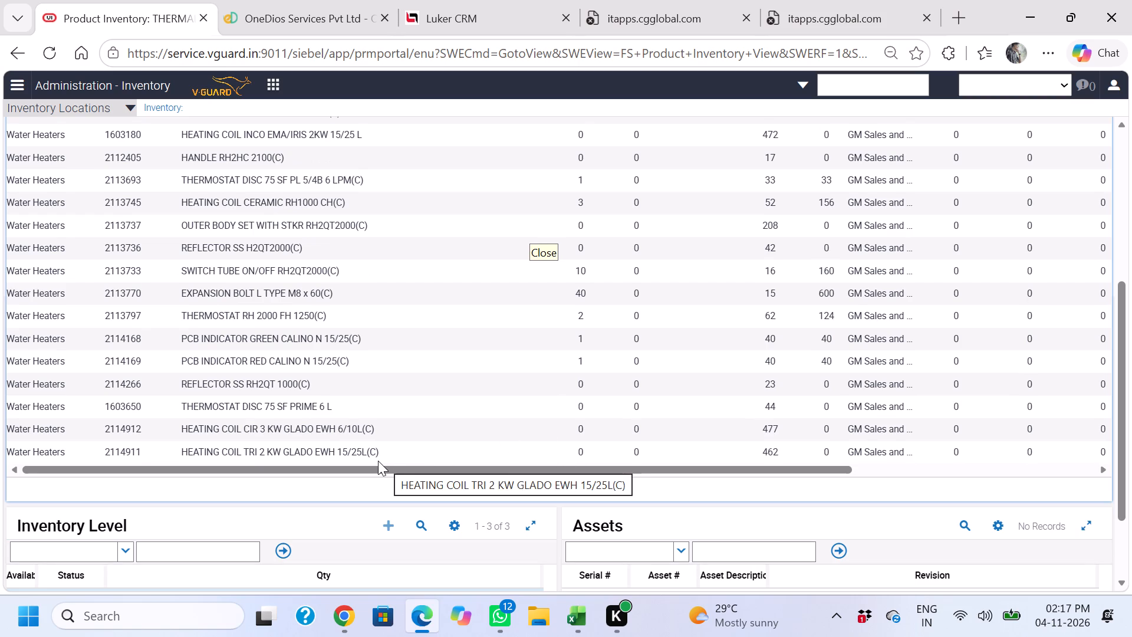
# Select the Water Heaters model HEATING COIL TRI 2 KW GLADO EWH 15/25L(C) in the stock list.
pyautogui.click(378, 461)
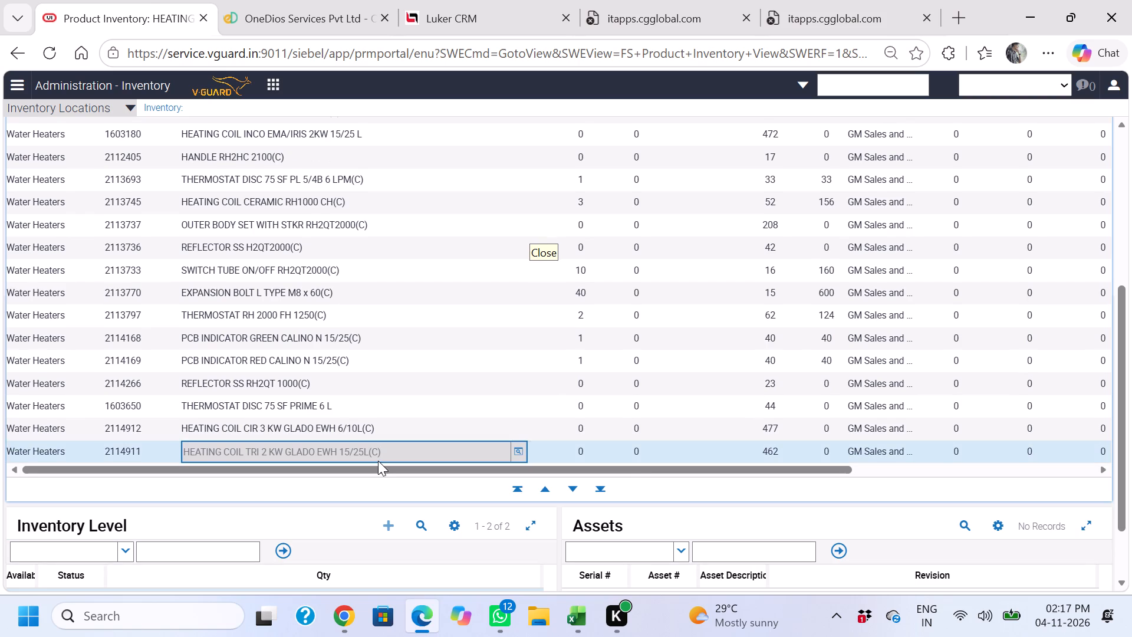
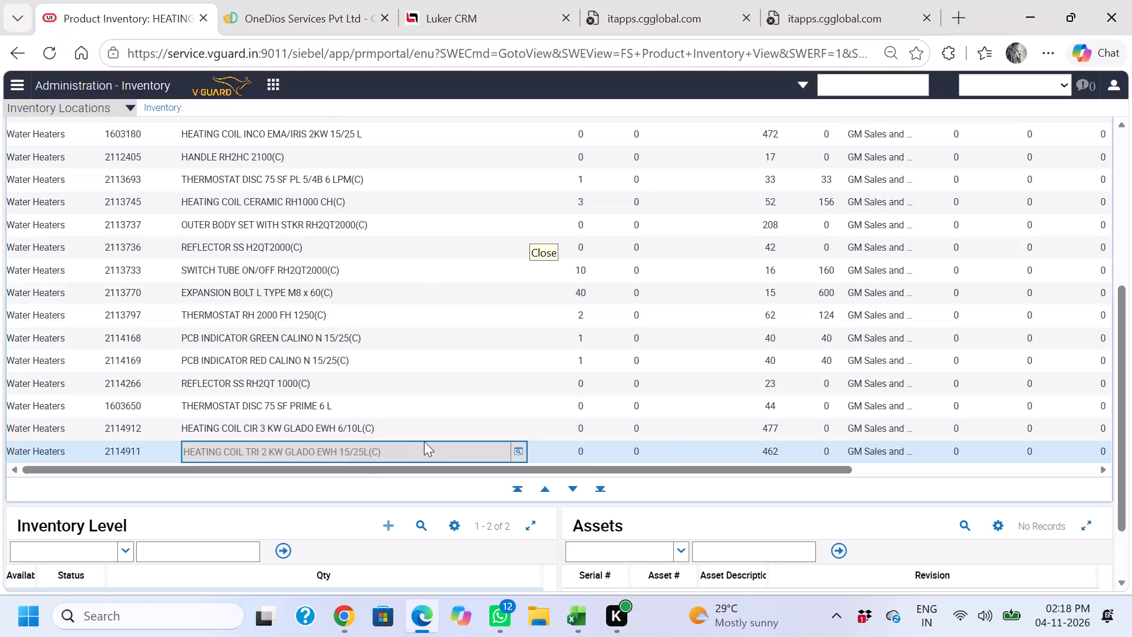
# Copy the model name HEATING COIL TRI 2 KW GLADO EWH 15/25L(C) from the stock list into Excel indent row 37.
pyautogui.click(206, 445)
pyautogui.rightClick(206, 445)
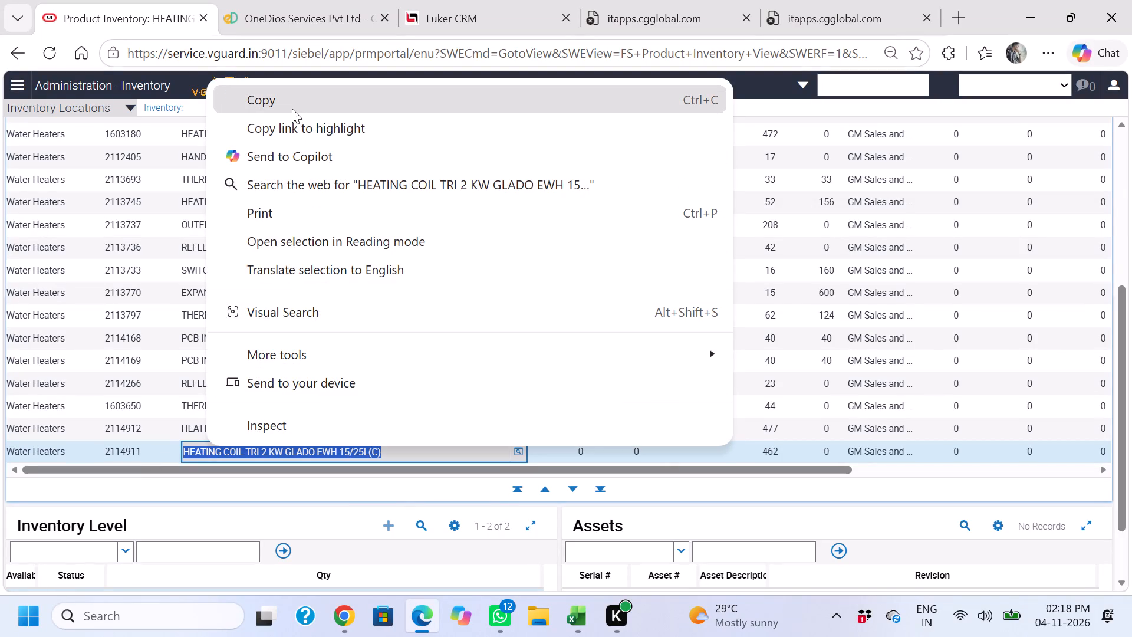
pyautogui.click(290, 106)
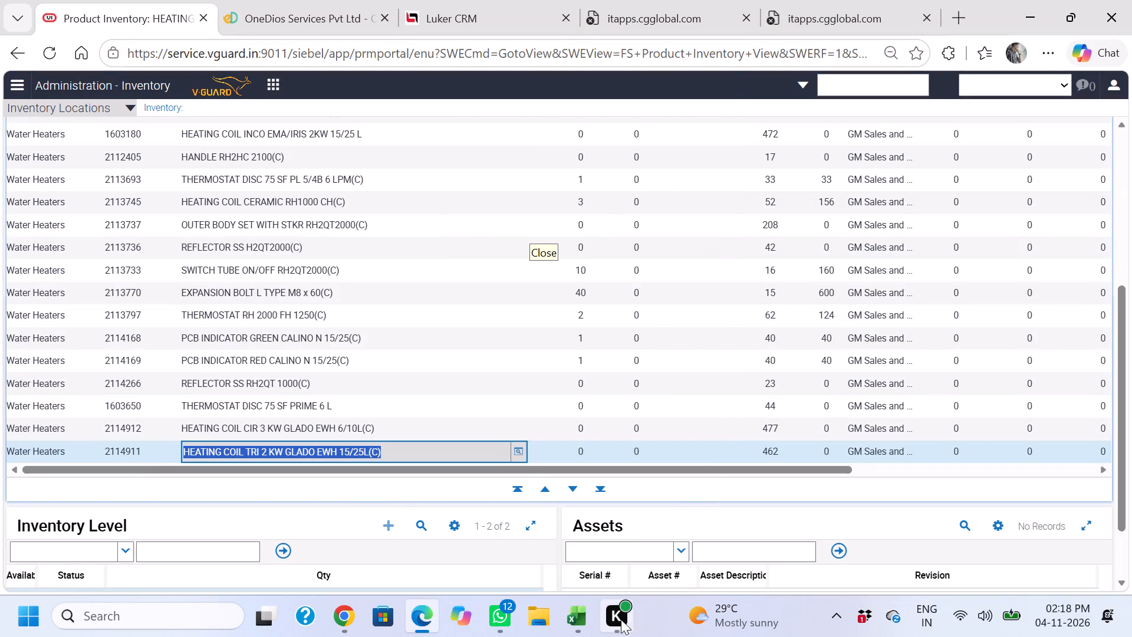
pyautogui.click(639, 526)
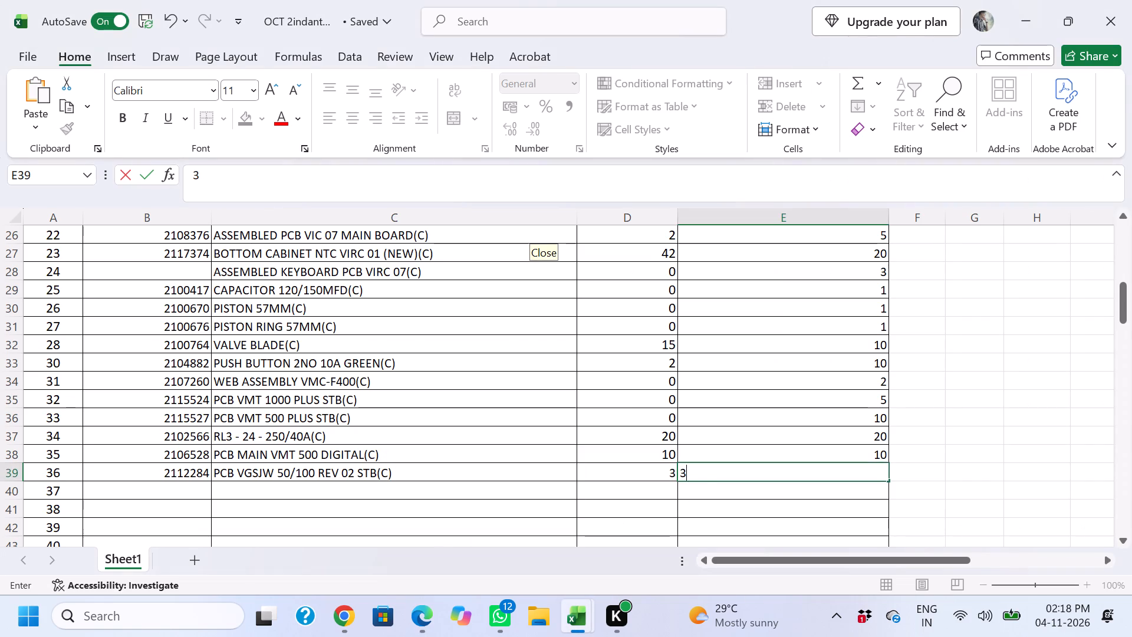
pyautogui.click(412, 481)
pyautogui.rightClick(397, 485)
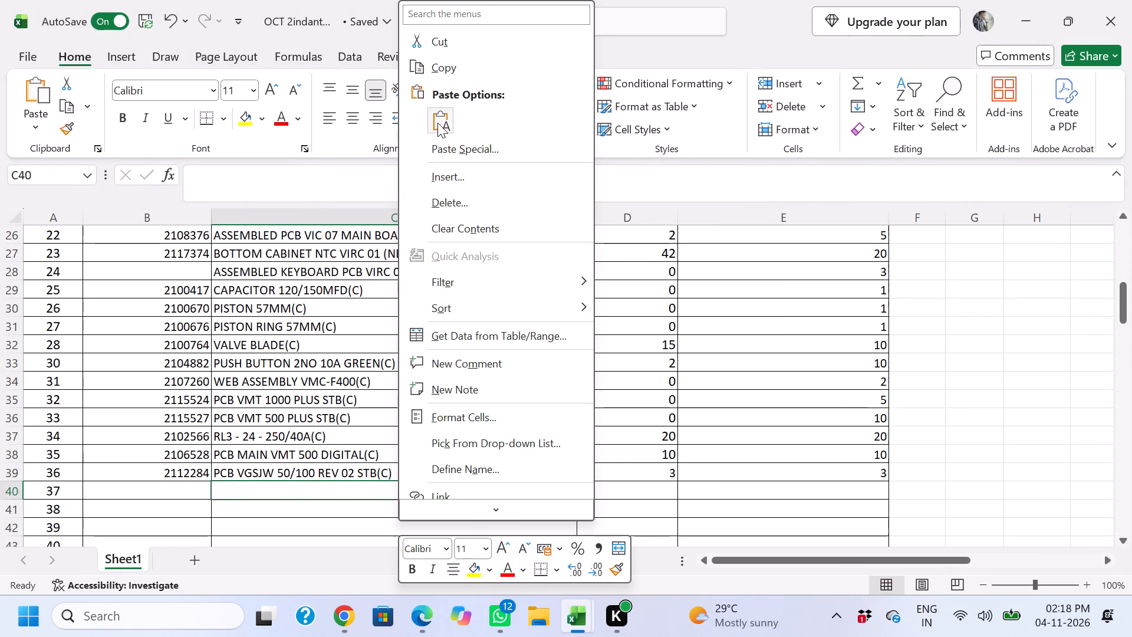
pyautogui.click(437, 123)
# Copy the coil's part number 2114911 from the stock list into the part-number cell of Excel indent row 37.
pyautogui.click(458, 536)
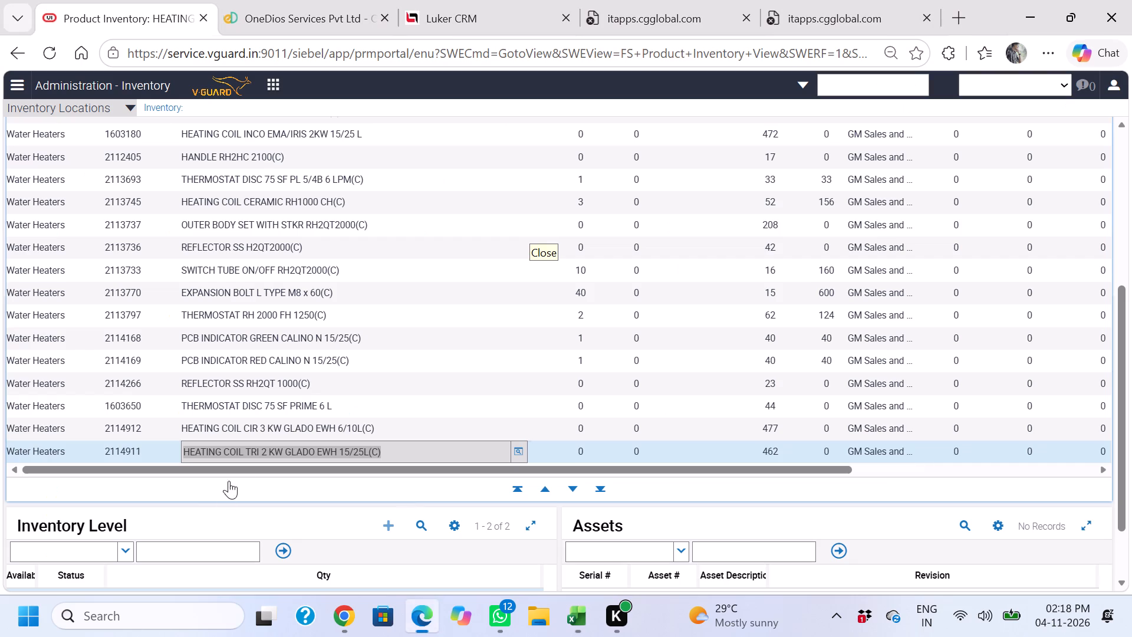
pyautogui.click(149, 455)
pyautogui.rightClick(146, 455)
pyautogui.click(206, 116)
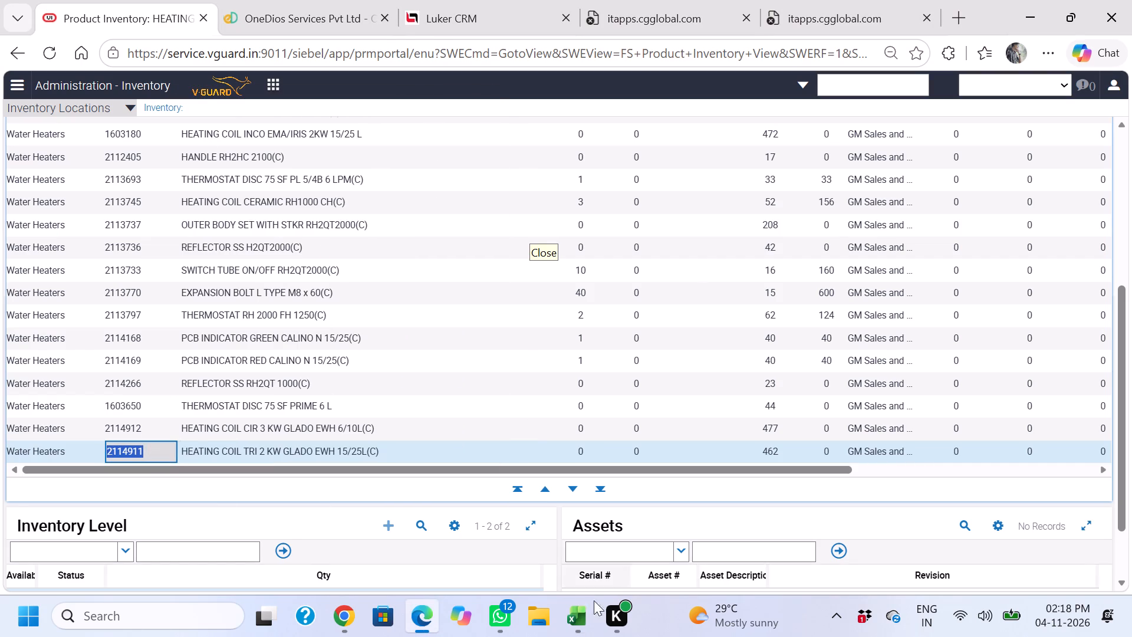
pyautogui.click(637, 532)
pyautogui.click(192, 487)
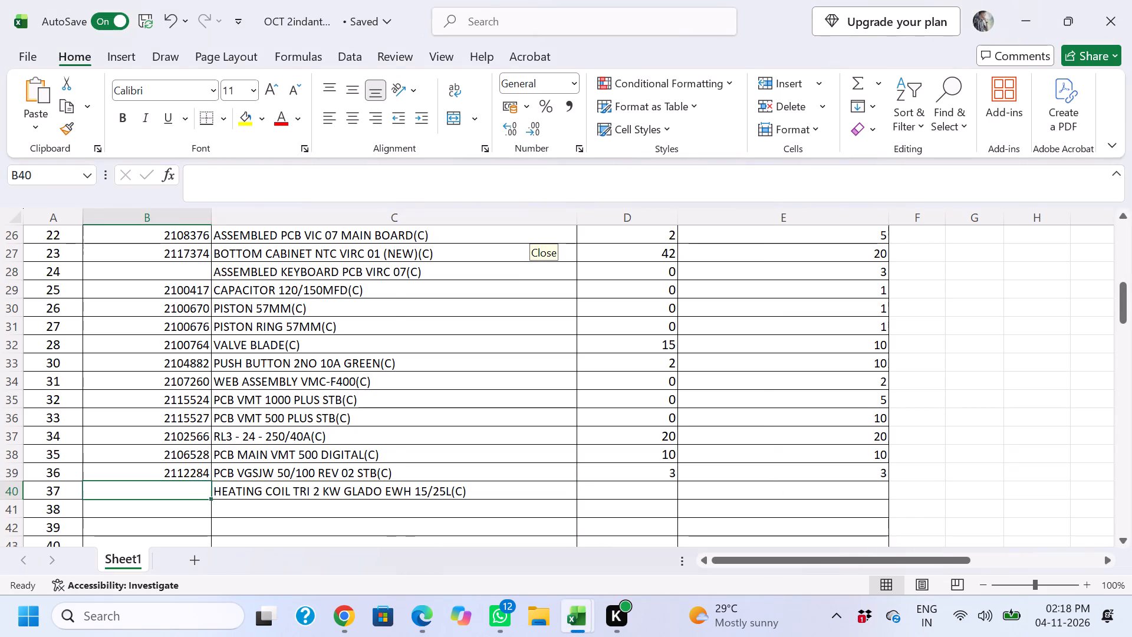
pyautogui.rightClick(191, 486)
pyautogui.click(235, 124)
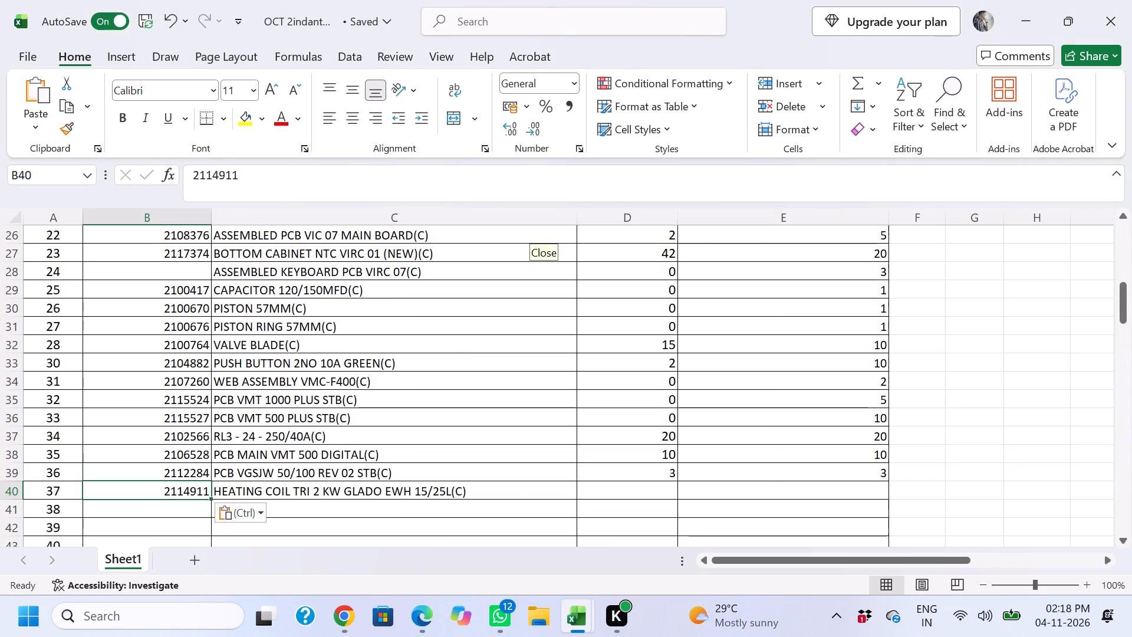
# Enter stock quantity 0 and required quantity 2 for the GLADO heating coil in indent row 37.
pyautogui.click(643, 497)
pyautogui.press('0')
pyautogui.press('Right')
pyautogui.press('2')
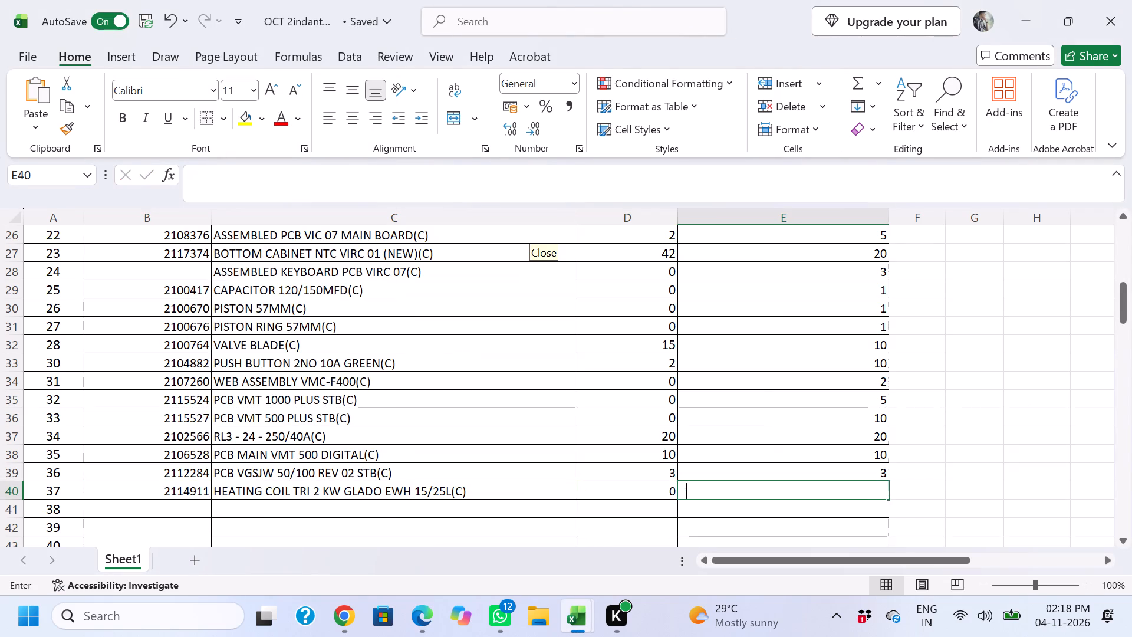
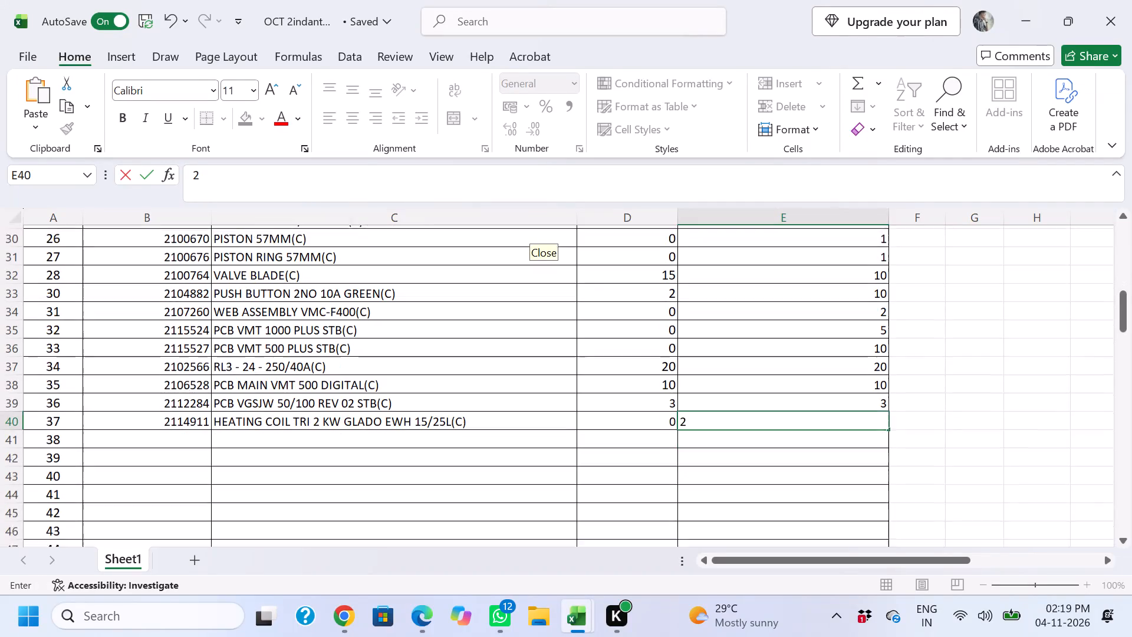
# Enter DIVINO DG 15/25 in capitals as the model name in Excel indent row 38.
pyautogui.click(294, 425)
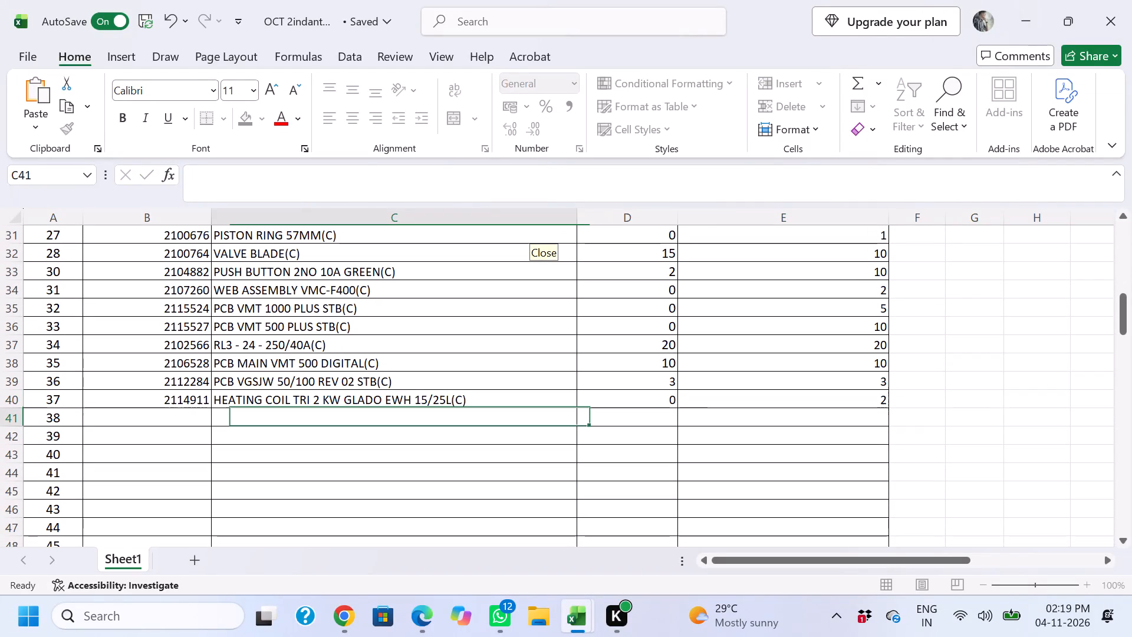
pyautogui.write('di')
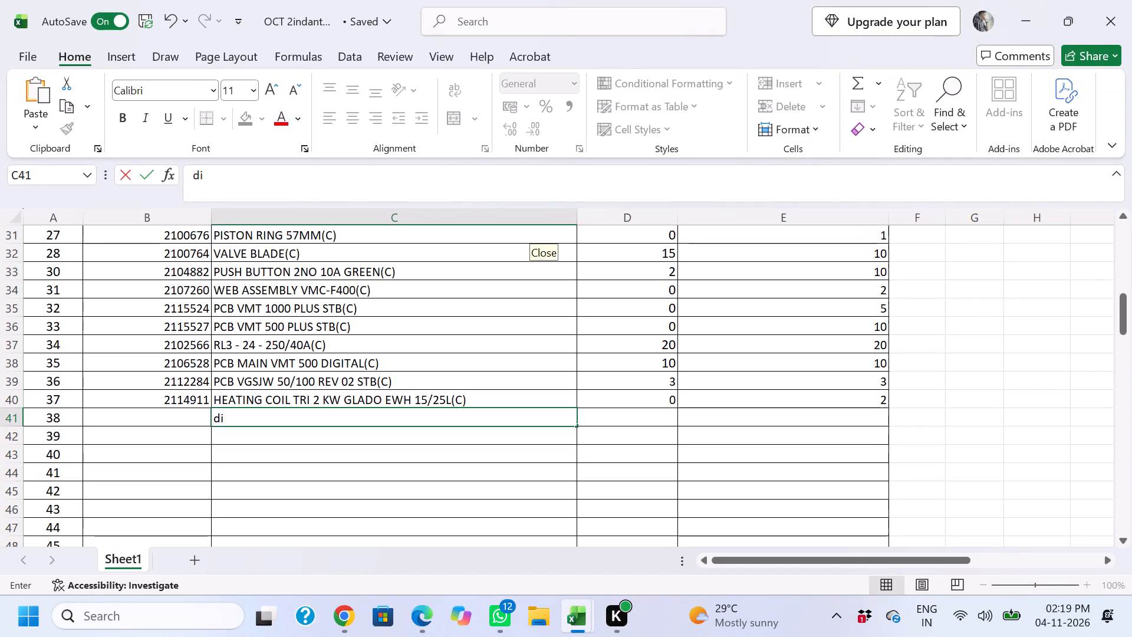
pyautogui.write('vino')
pyautogui.press('space')
pyautogui.press('g')
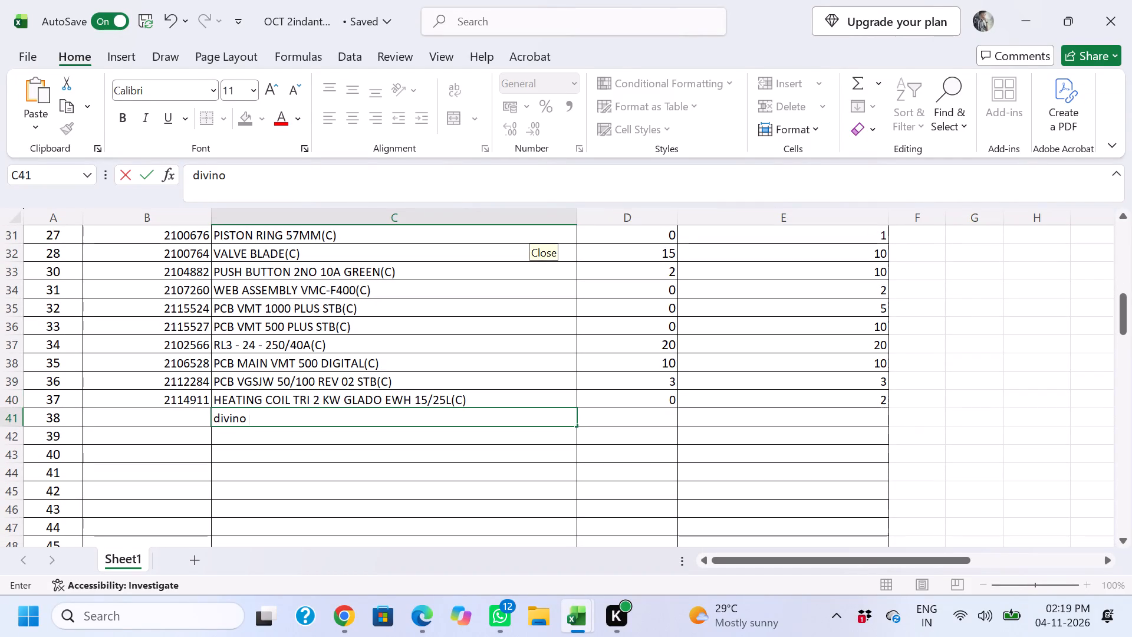
pyautogui.press('BackSpace')
pyautogui.write('dg')
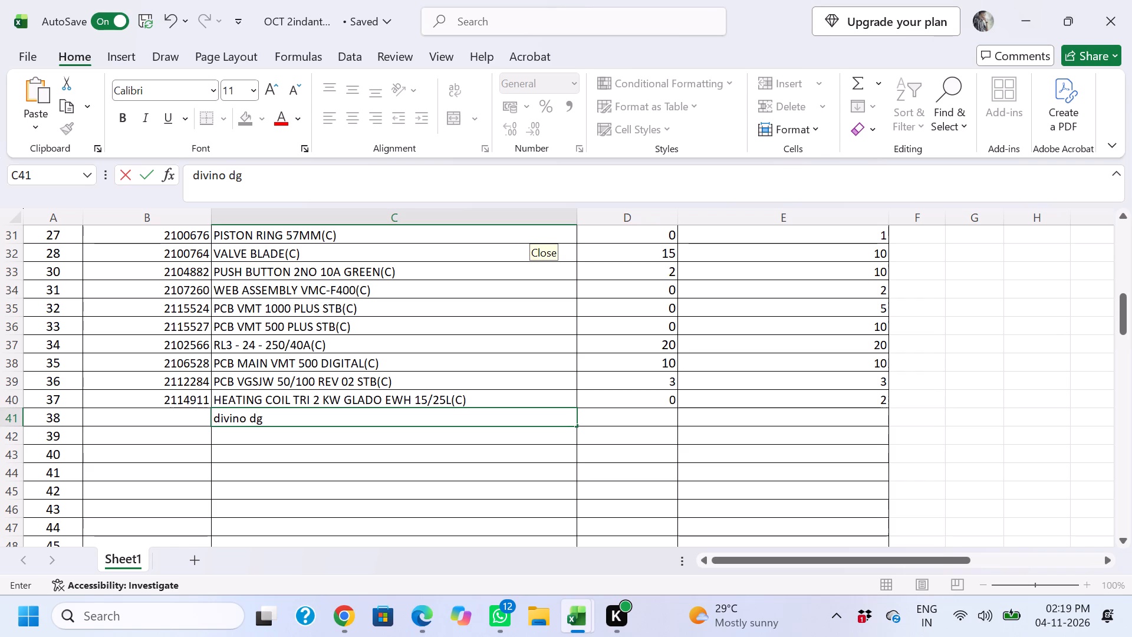
pyautogui.press('BackSpace')
pyautogui.press('BackSpace')
pyautogui.press('BackSpace')
pyautogui.press('BackSpace')
pyautogui.press('BackSpace')
pyautogui.press('BackSpace')
pyautogui.press('BackSpace')
pyautogui.press('BackSpace')
pyautogui.press('BackSpace')
pyautogui.press('BackSpace')
pyautogui.press('BackSpace')
pyautogui.press('BackSpace')
pyautogui.press('BackSpace')
pyautogui.press('BackSpace')
pyautogui.press('BackSpace')
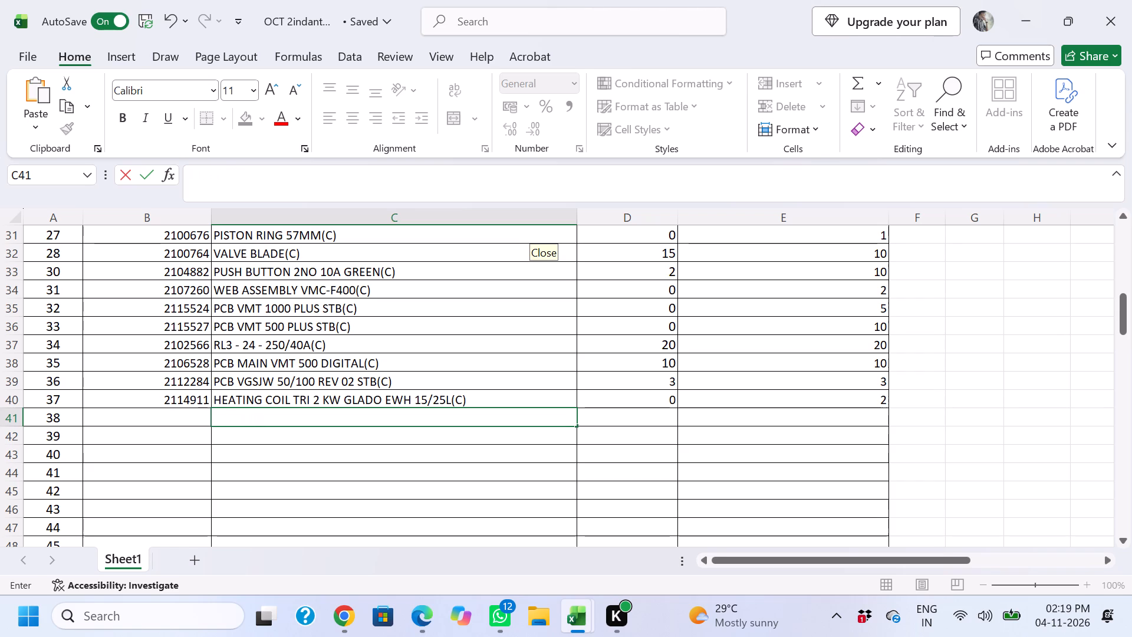
pyautogui.write('DIVINO')
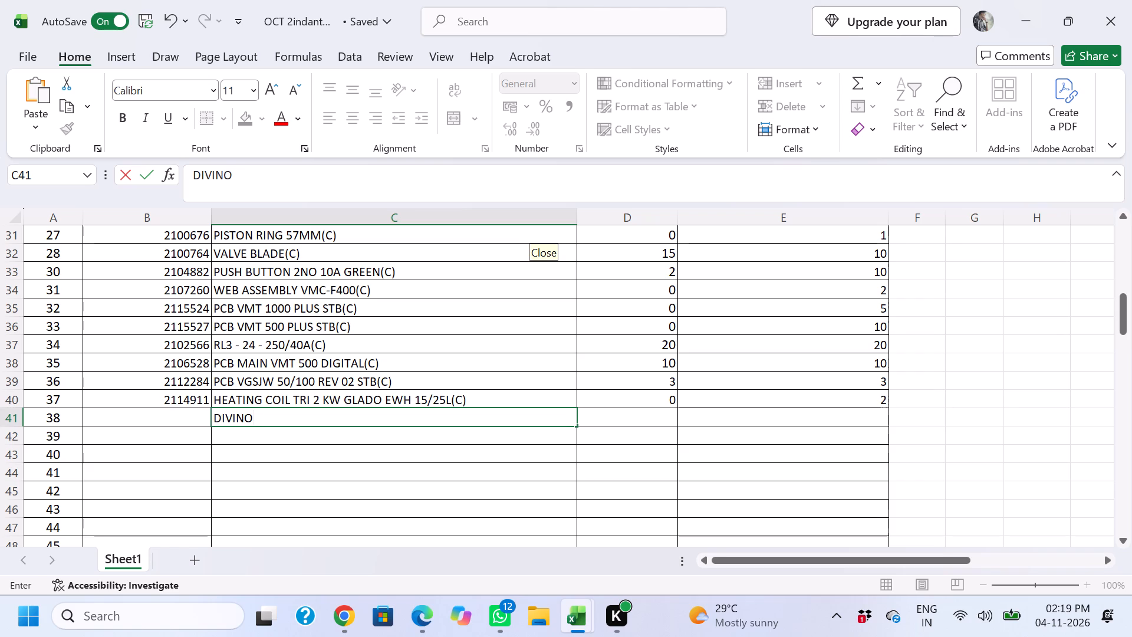
pyautogui.press('space')
pyautogui.write('DG')
pyautogui.press('space')
pyautogui.write('/15/')
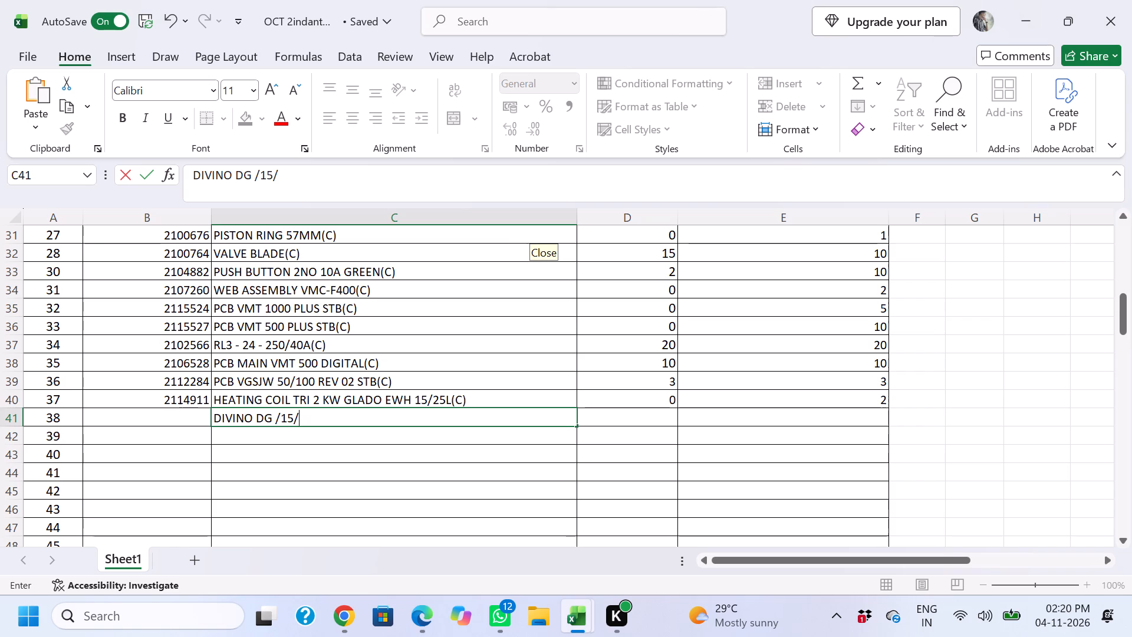
pyautogui.press('BackSpace')
pyautogui.press('BackSpace')
pyautogui.press('BackSpace')
pyautogui.press('BackSpace')
pyautogui.press('/')
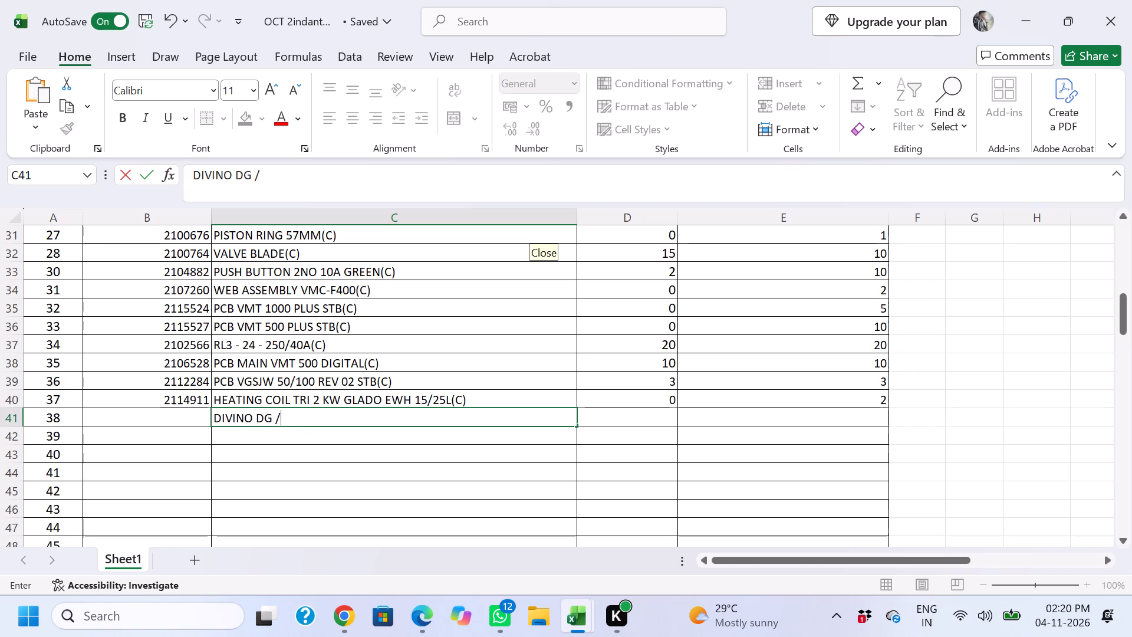
pyautogui.press('BackSpace')
pyautogui.write('15')
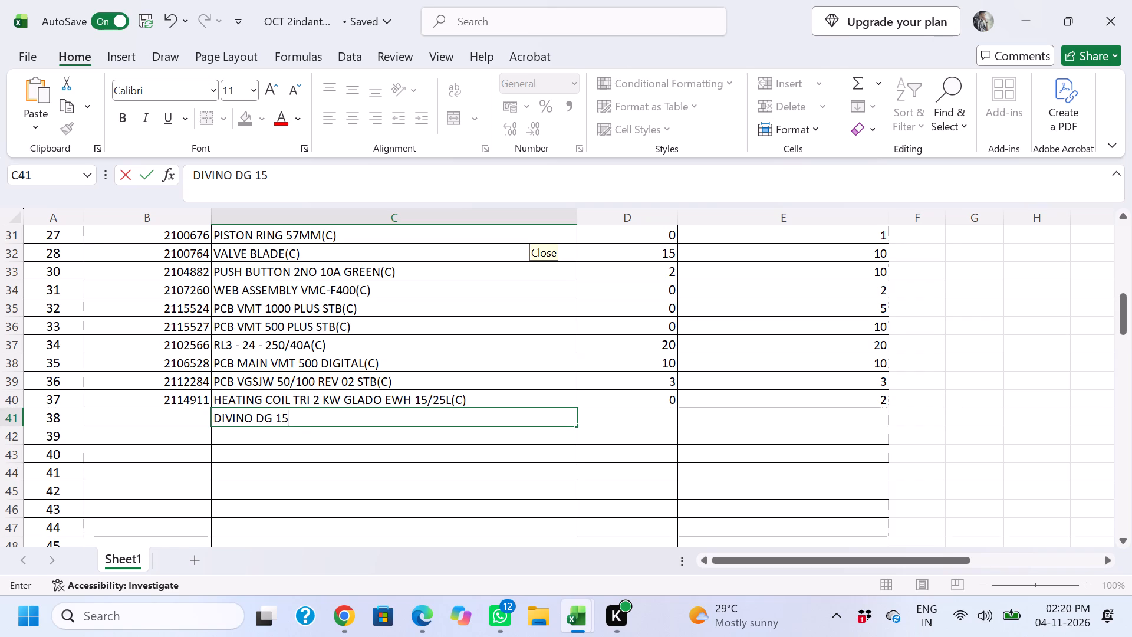
pyautogui.write('/25')
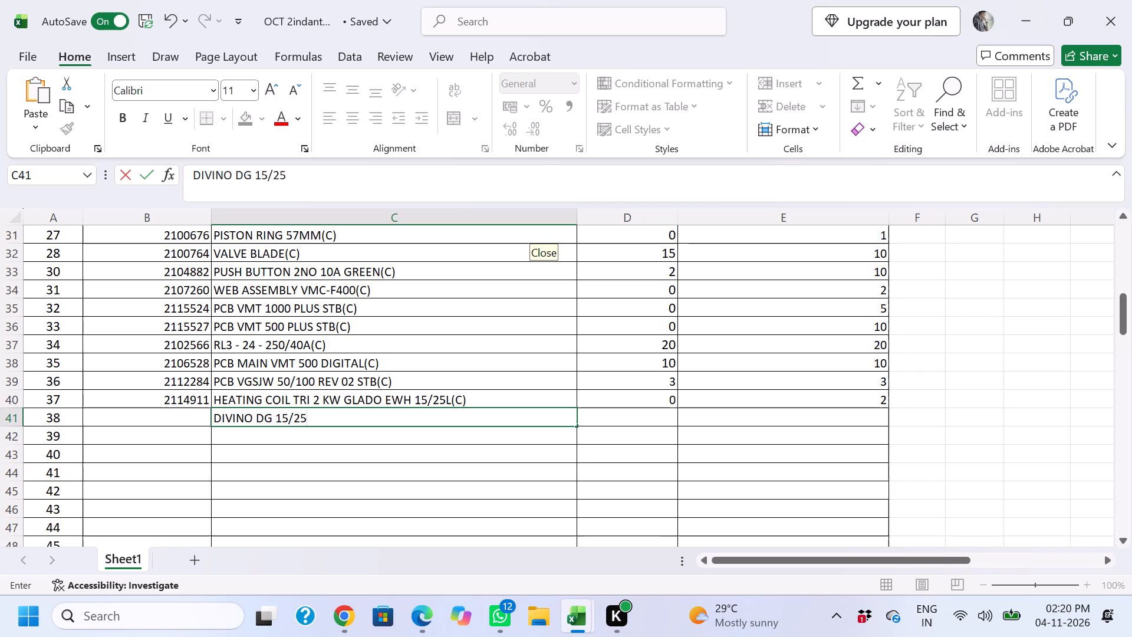
pyautogui.click(633, 413)
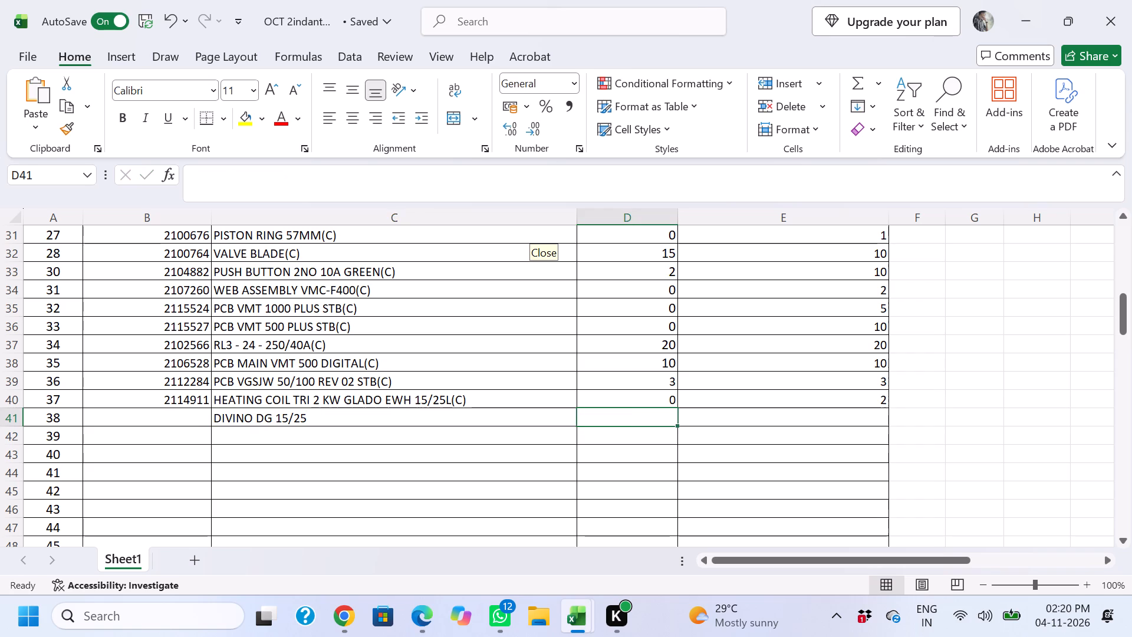
# Copy the words HEATING COIL from indent row 37 and append them to the DIVINO DG 15/25 name in row 38.
pyautogui.click(410, 430)
pyautogui.click(383, 412)
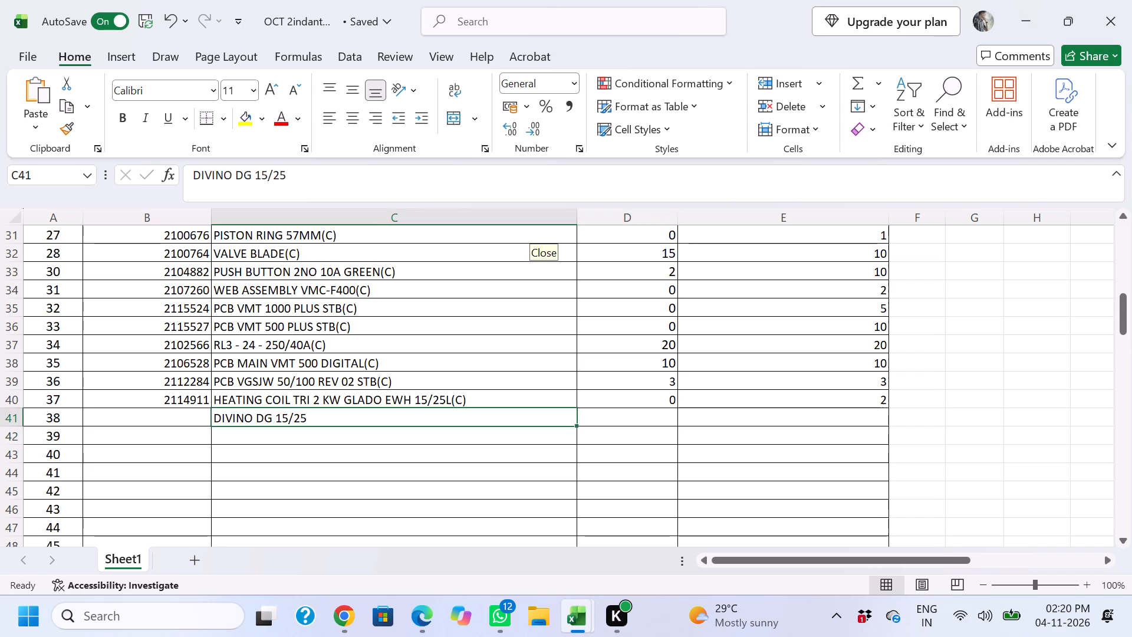
pyautogui.click(292, 396)
pyautogui.moveTo(292, 396); pyautogui.dragTo(212, 412)
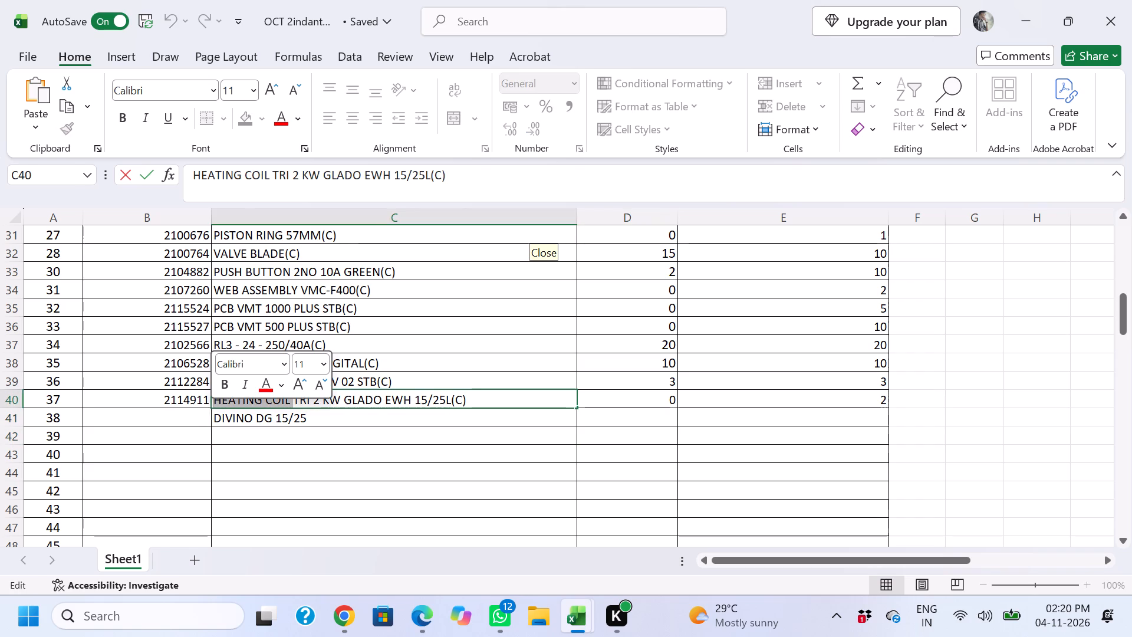
pyautogui.rightClick(233, 402)
pyautogui.click(261, 446)
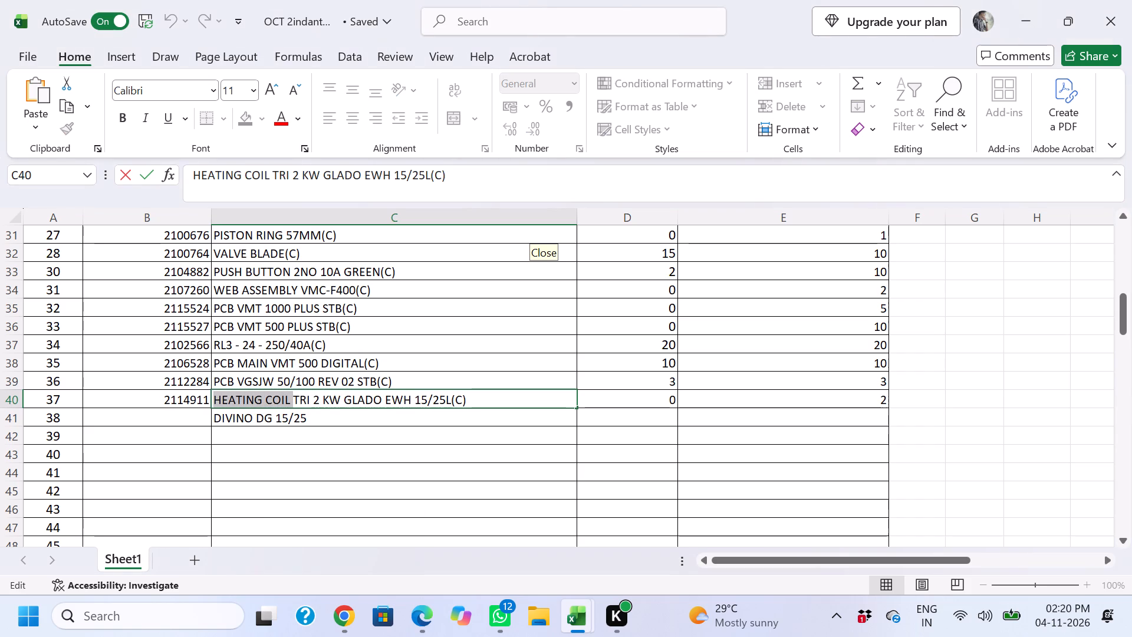
pyautogui.click(372, 423)
pyautogui.doubleClick(362, 415)
pyautogui.press('space')
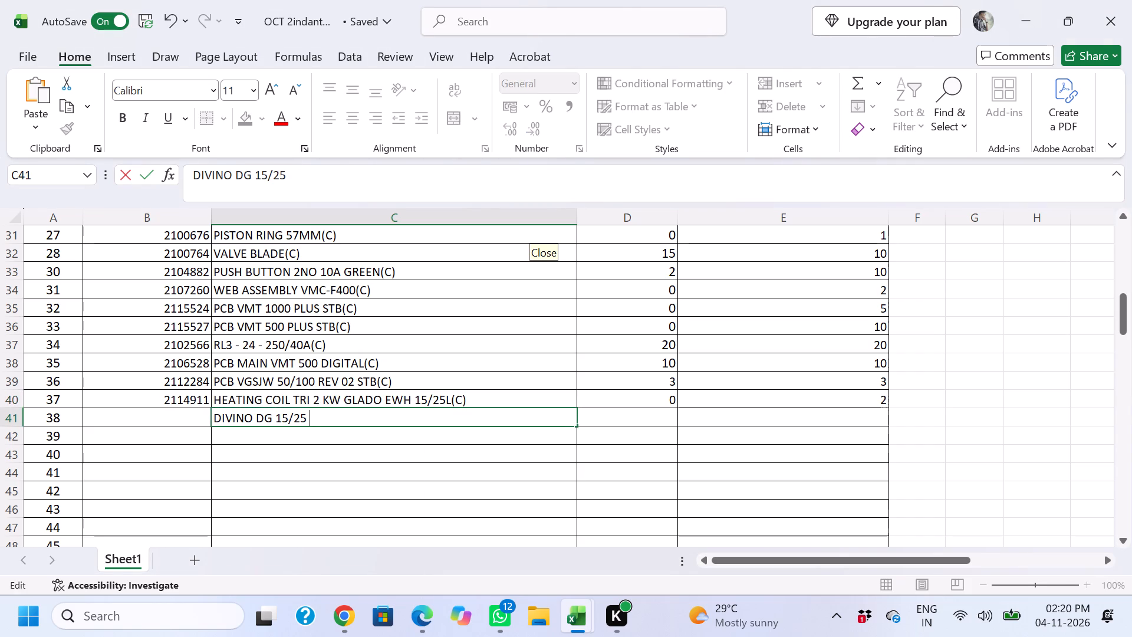
pyautogui.rightClick(359, 415)
pyautogui.click(410, 518)
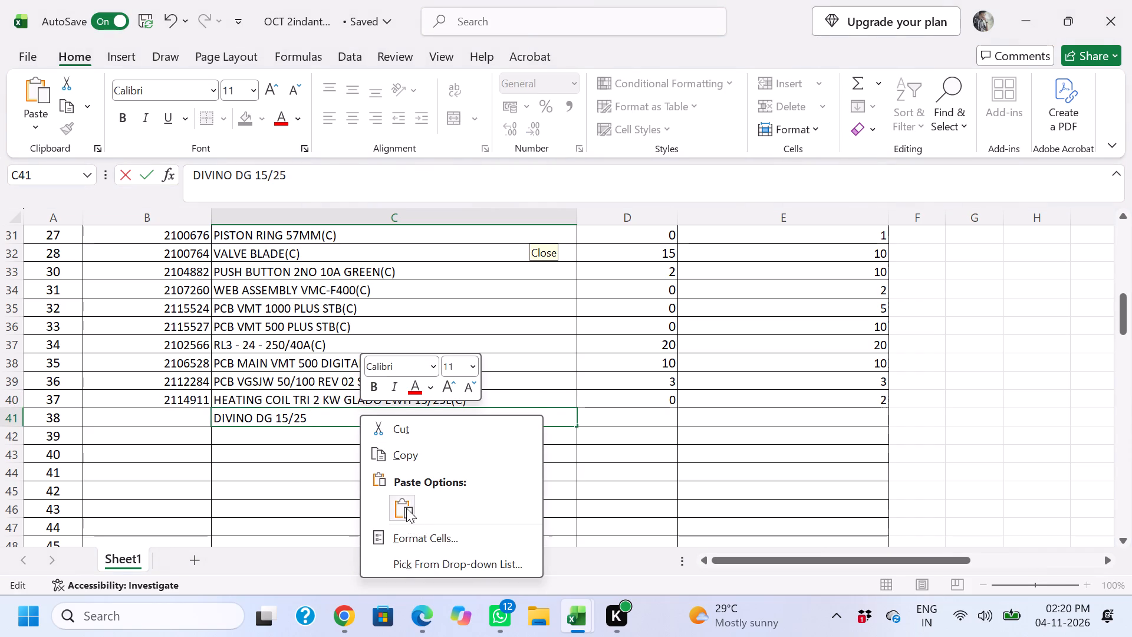
pyautogui.click(406, 508)
# Enter stock quantity 0 and required quantity 2 for the DIVINO heating coil in indent row 38.
pyautogui.click(642, 426)
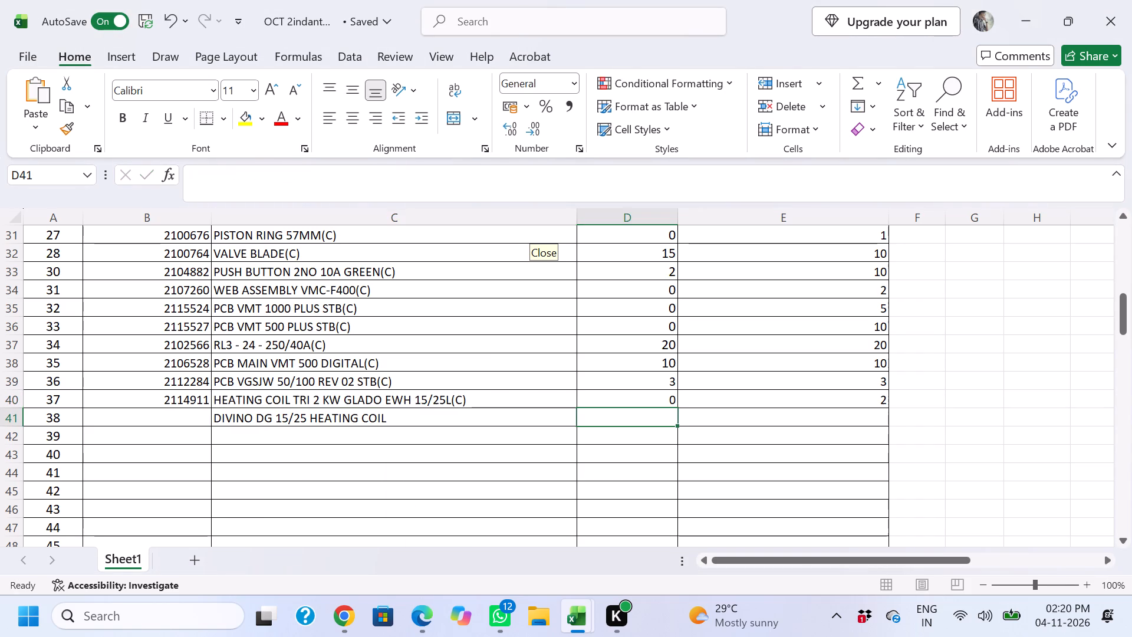
pyautogui.press('0')
pyautogui.press('Right')
pyautogui.press('2')
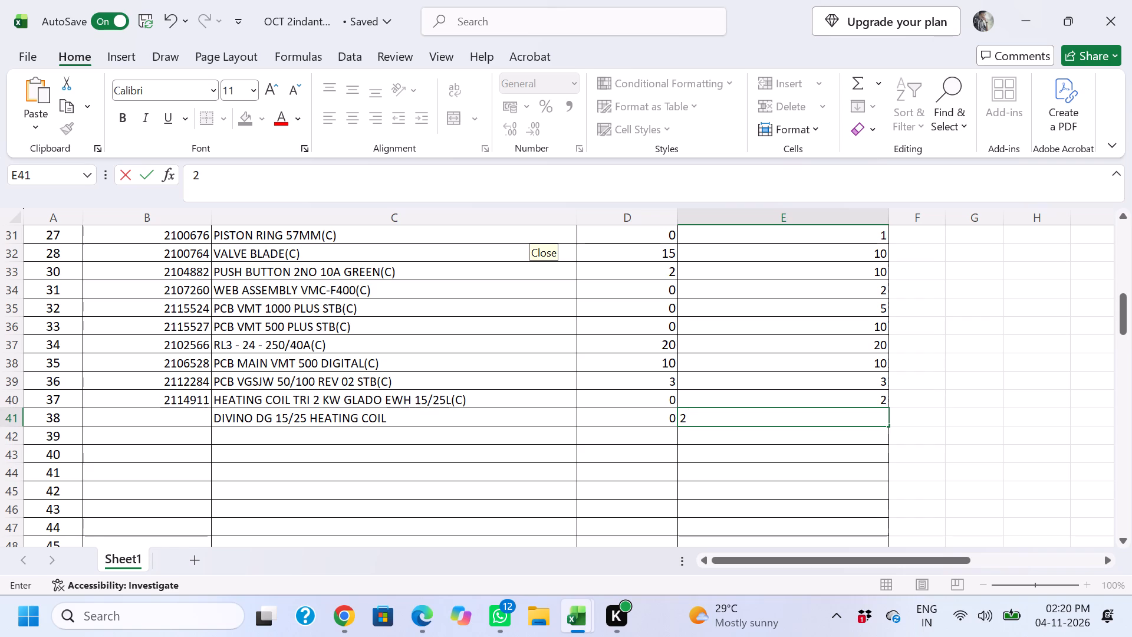
pyautogui.click(389, 437)
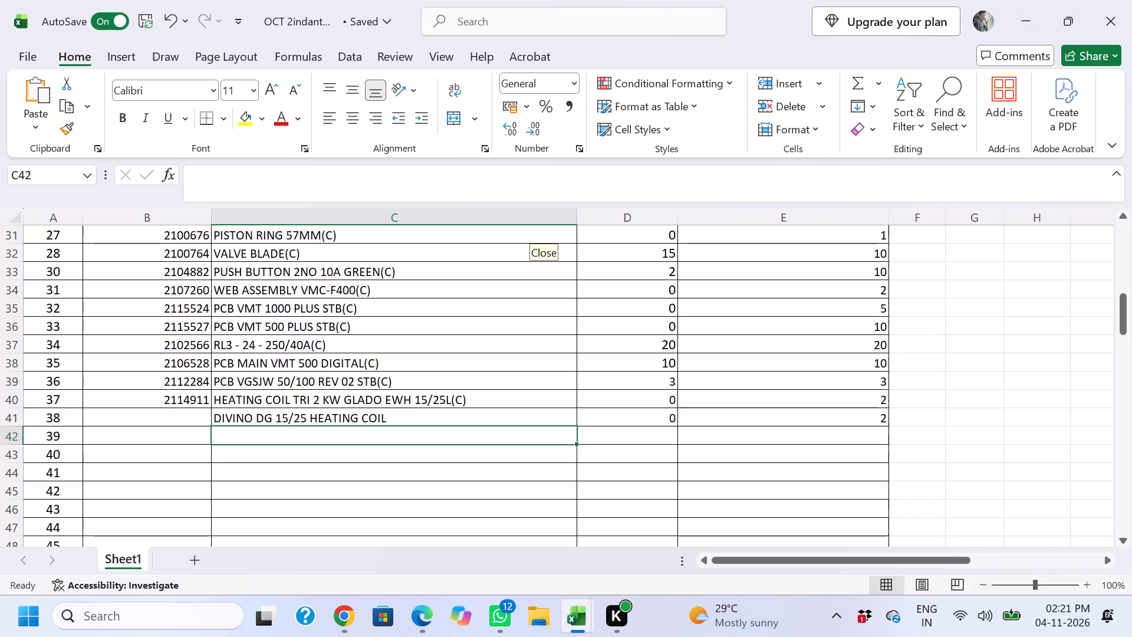
# Copy the model name WPZN4MC RO MEMBRANE(C) from the water purifier entries of the stock list into Excel indent row 39.
pyautogui.scroll(-2, 325, 434)
pyautogui.click(426, 538)
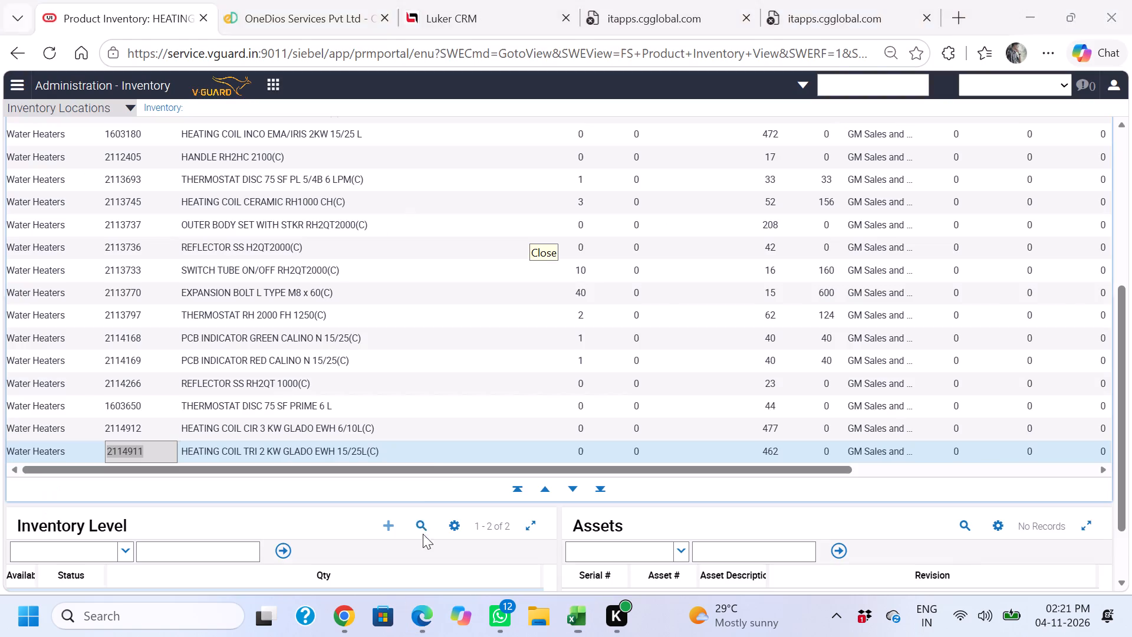
pyautogui.click(569, 495)
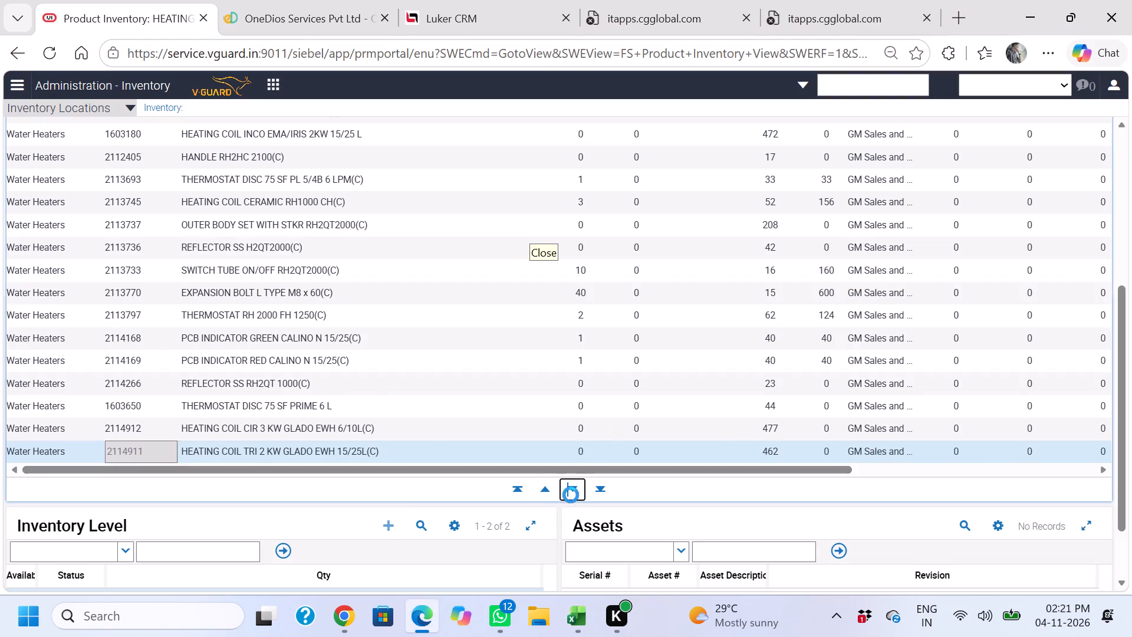
pyautogui.click(565, 495)
pyautogui.doubleClick(560, 492)
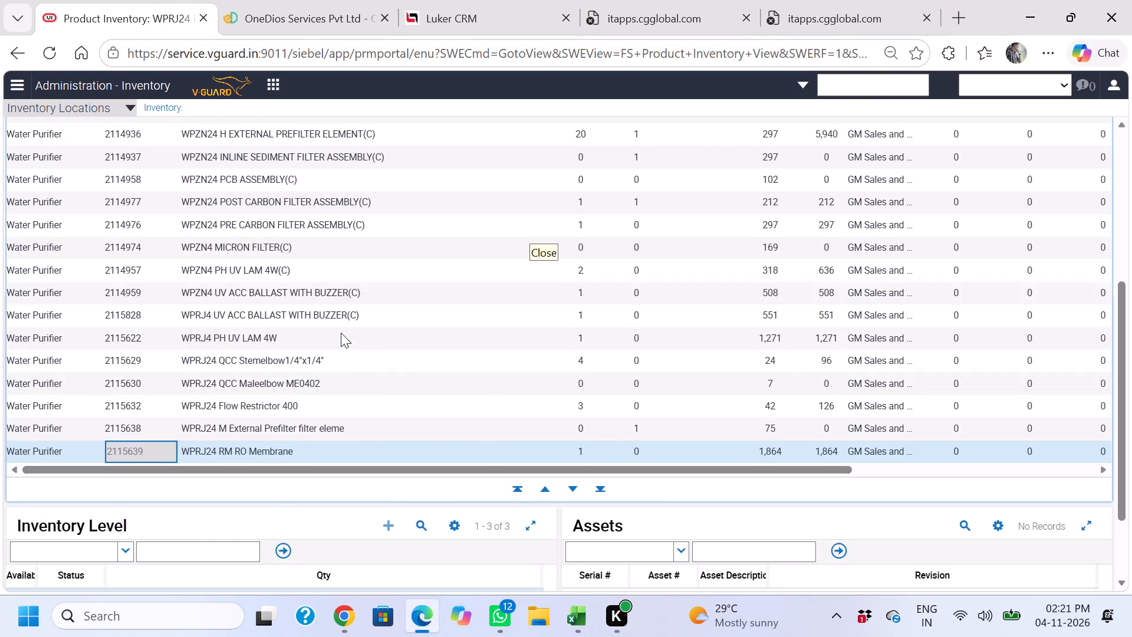
pyautogui.scroll(1, 315, 283)
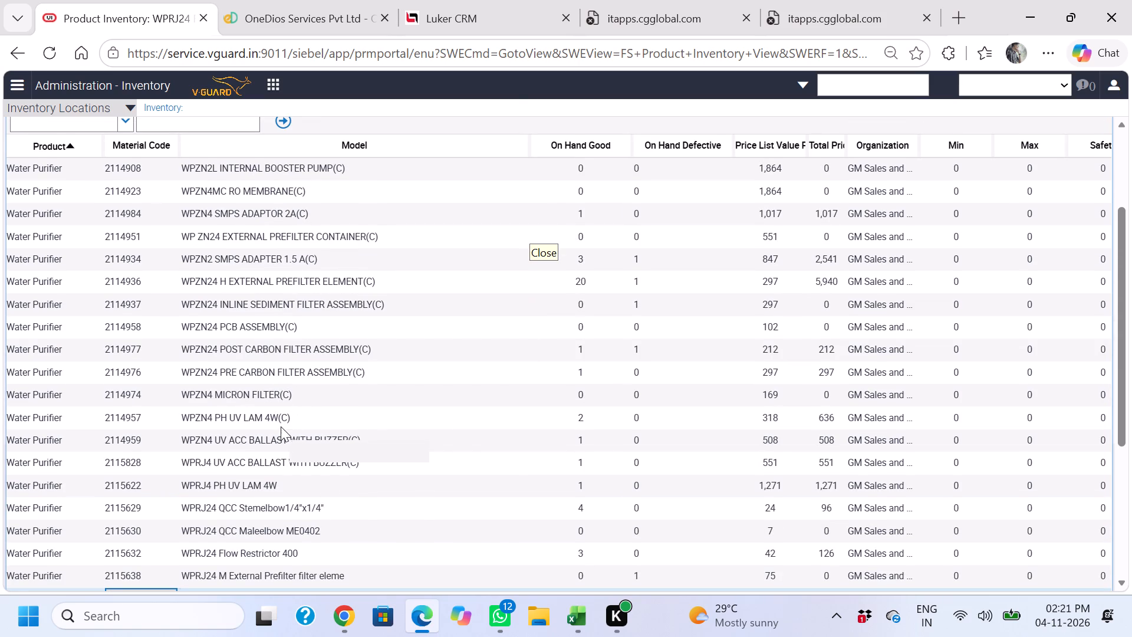
pyautogui.click(333, 192)
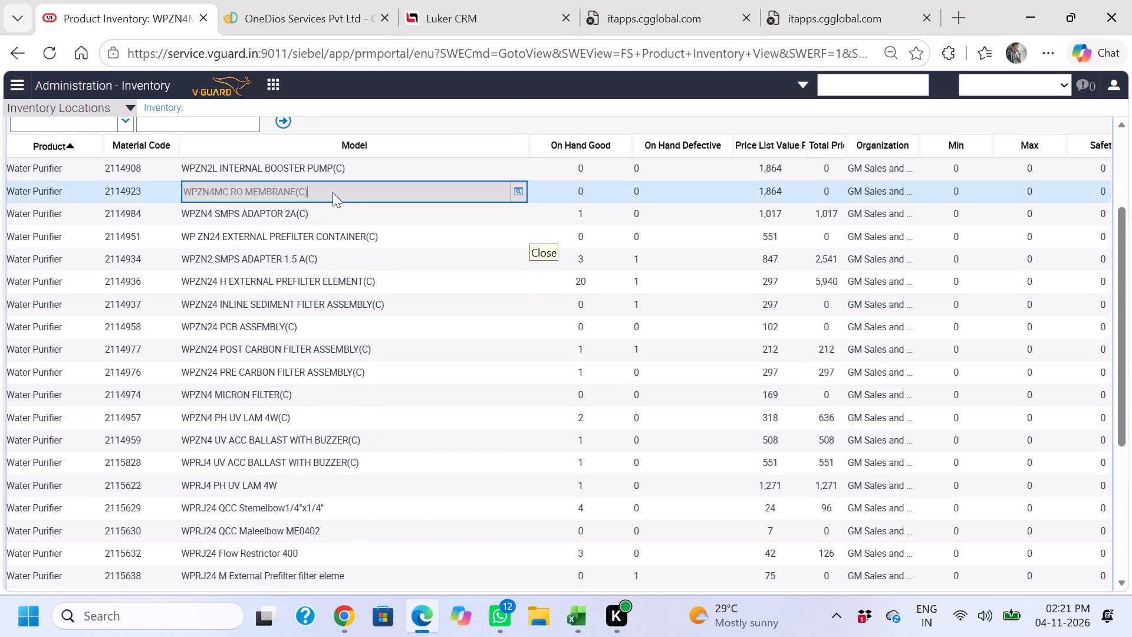
pyautogui.moveTo(333, 192); pyautogui.dragTo(157, 202)
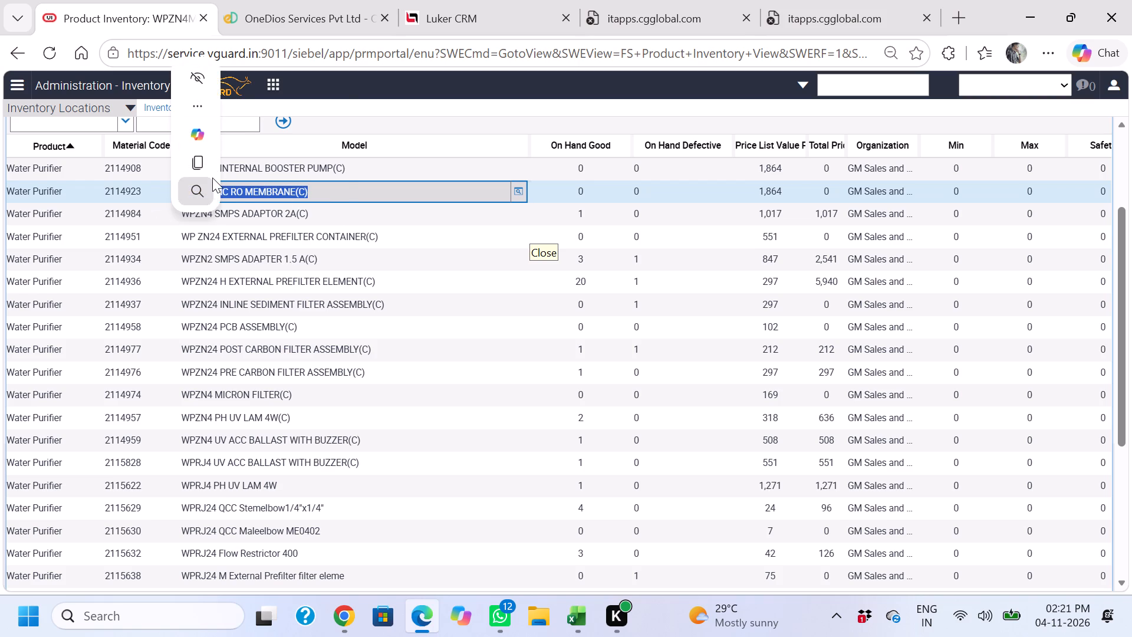
pyautogui.click(212, 167)
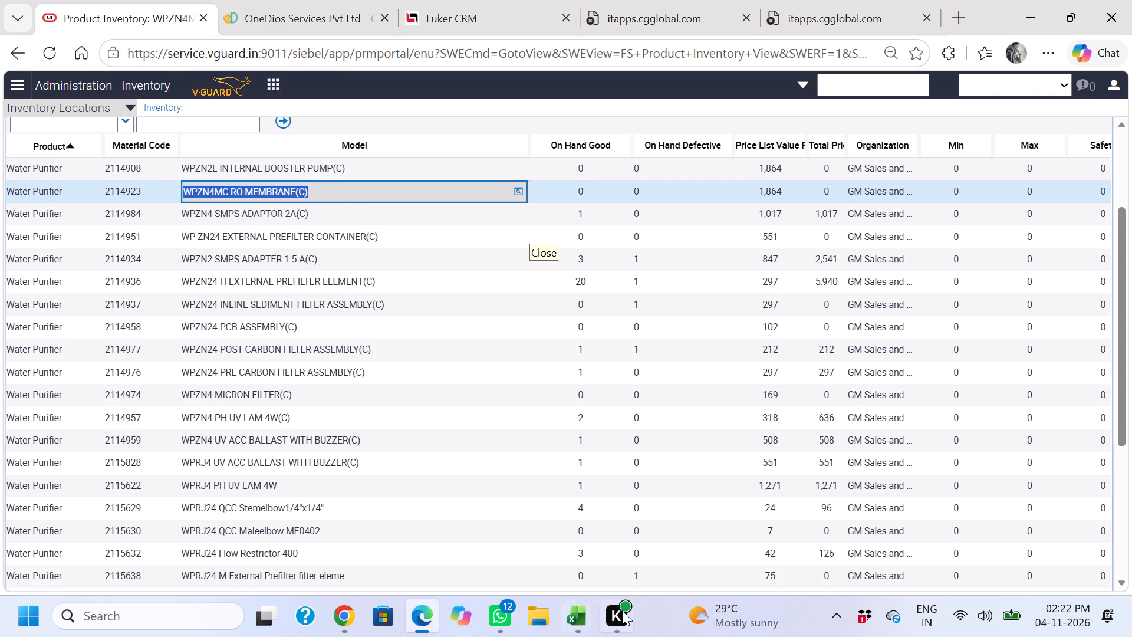
pyautogui.click(612, 544)
pyautogui.click(304, 256)
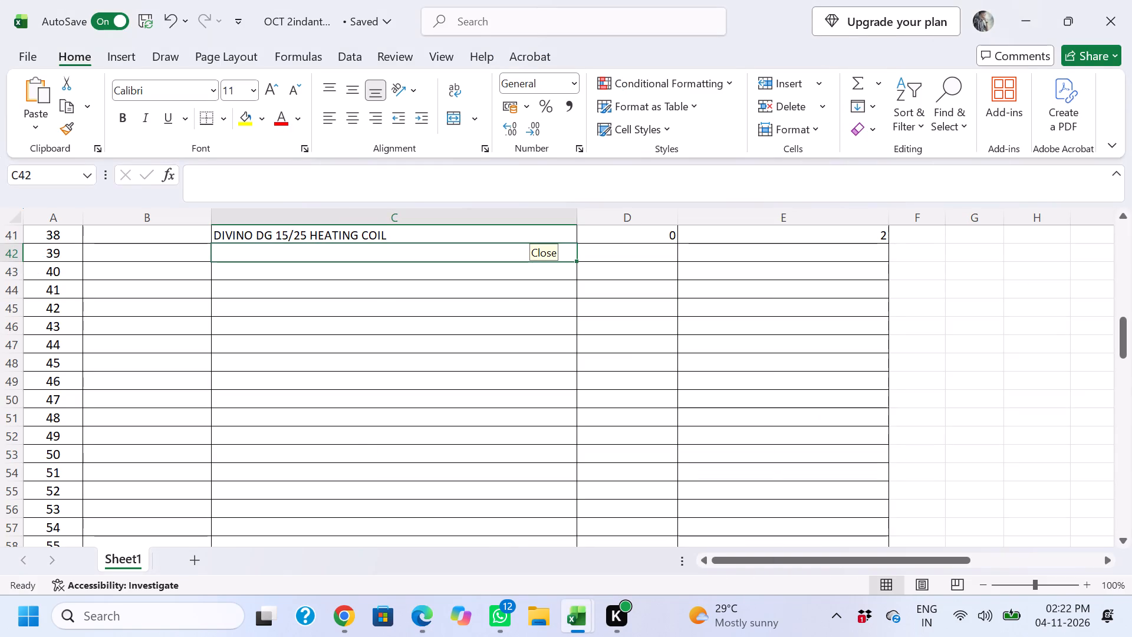
pyautogui.rightClick(304, 256)
pyautogui.click(348, 183)
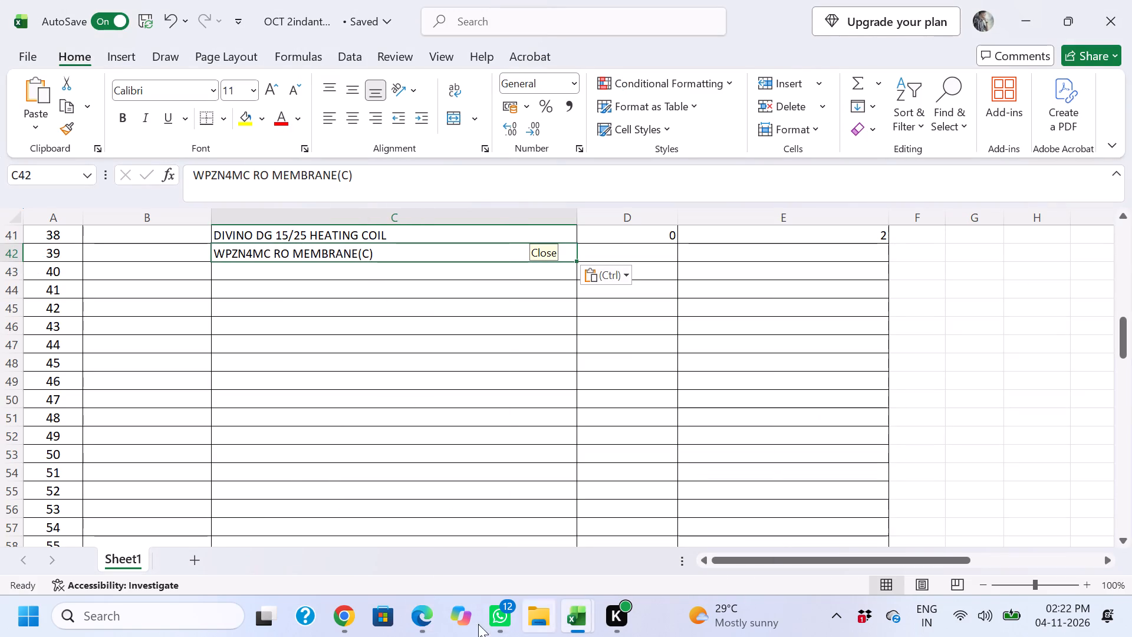
# Copy the RO membrane's part number 2114923 from the stock list into the part-number cell of Excel indent row 39.
pyautogui.click(399, 511)
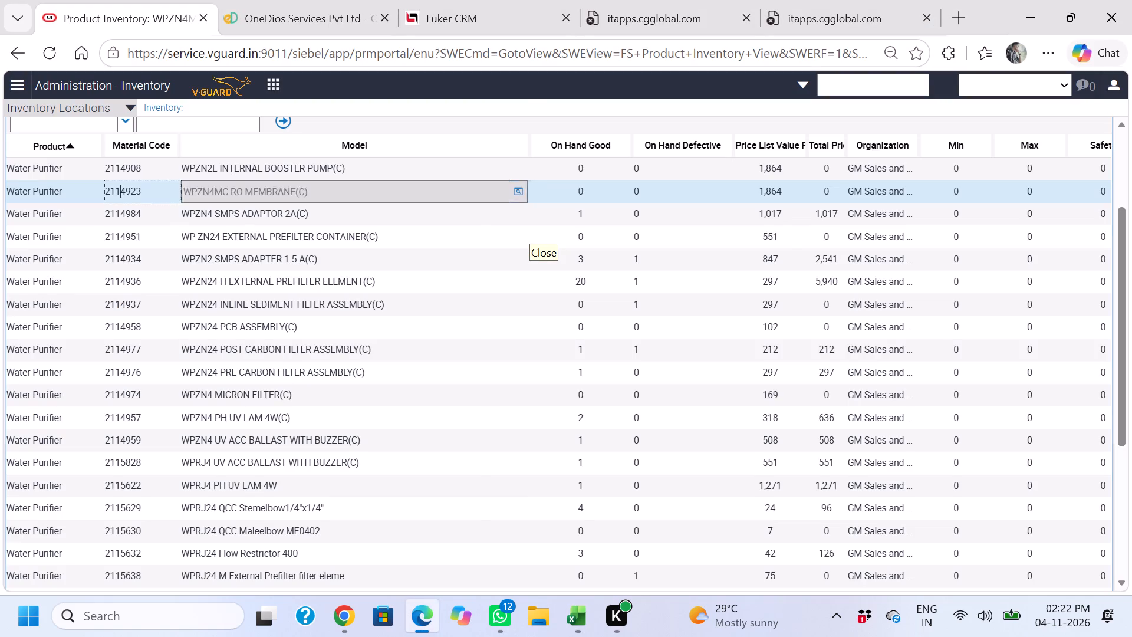
pyautogui.click(123, 189)
pyautogui.rightClick(123, 189)
pyautogui.click(177, 206)
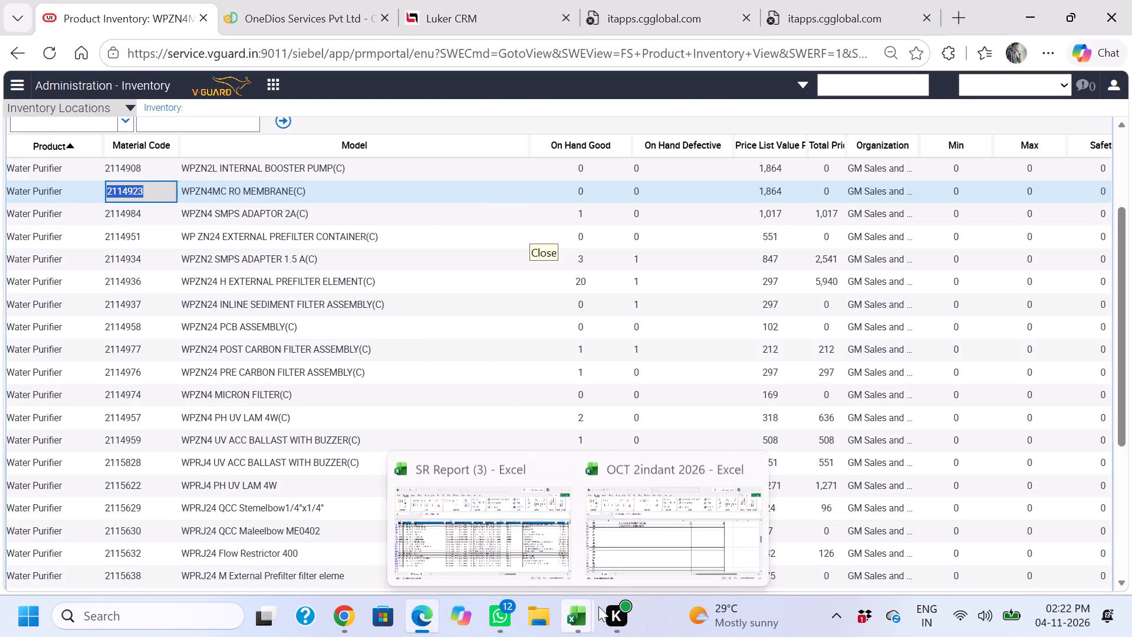
pyautogui.moveTo(655, 537); pyautogui.dragTo(647, 531)
pyautogui.click(193, 256)
pyautogui.moveTo(193, 256); pyautogui.dragTo(193, 250, button='right')
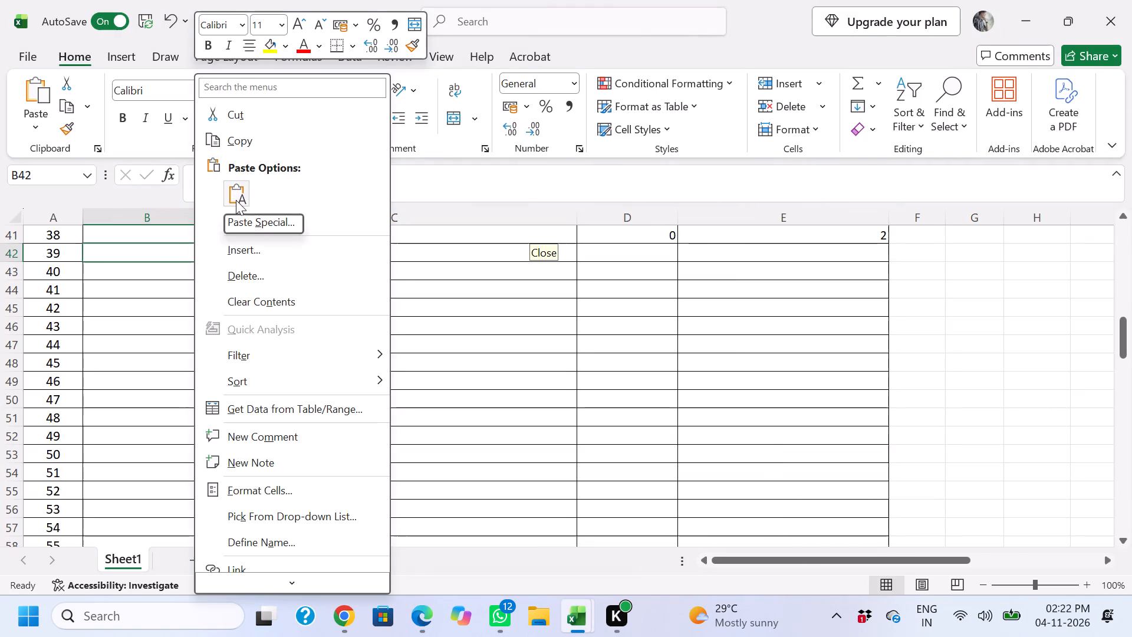
pyautogui.click(236, 200)
# Enter stock quantity 0 and required quantity 1 for the RO membrane in indent row 39.
pyautogui.moveTo(633, 260); pyautogui.dragTo(632, 253)
pyautogui.press('0')
pyautogui.press('Right')
pyautogui.press('1')
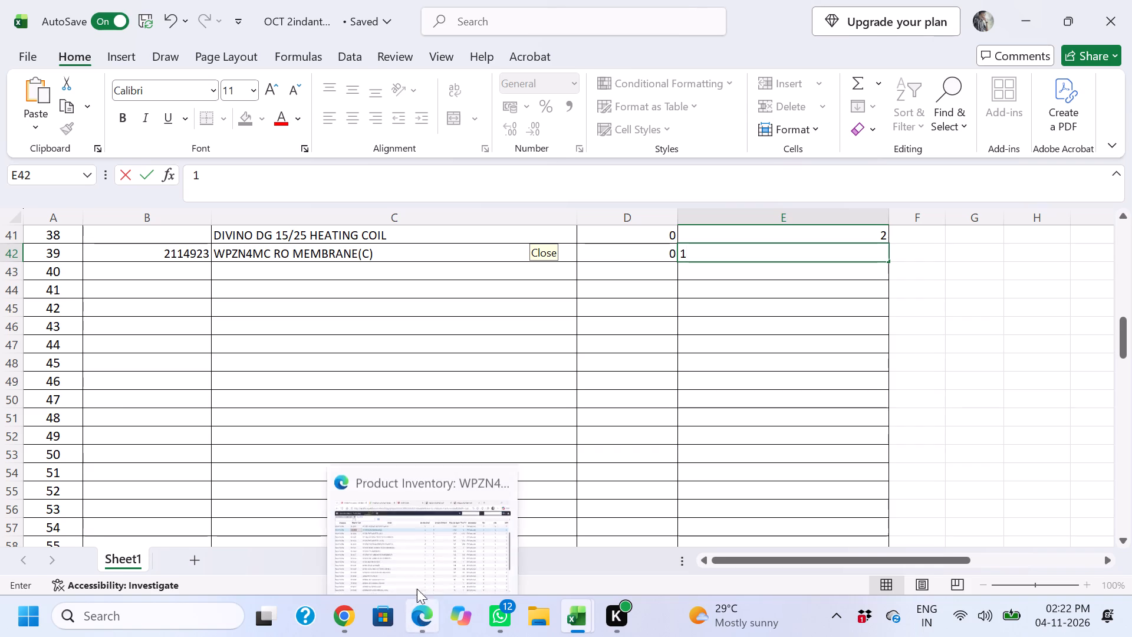
# Copy the model name MCB63AC(C) from the Common entries of the stock list in Edge into Excel indent row 40.
pyautogui.click(414, 570)
pyautogui.scroll(-1, 505, 510)
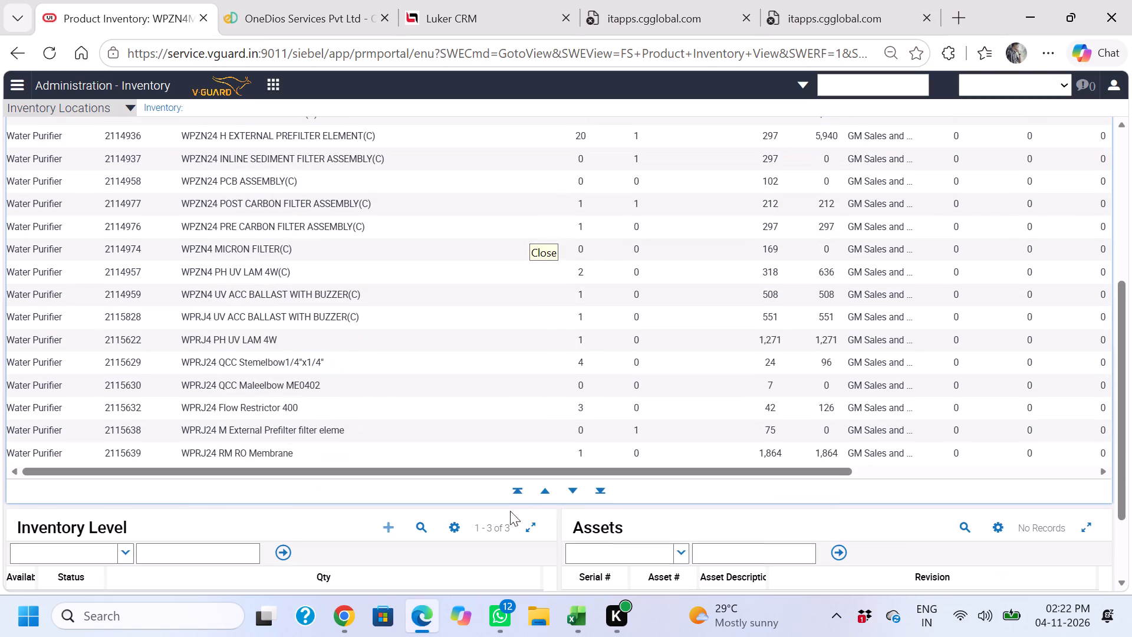
pyautogui.click(516, 480)
pyautogui.scroll(-2, 567, 514)
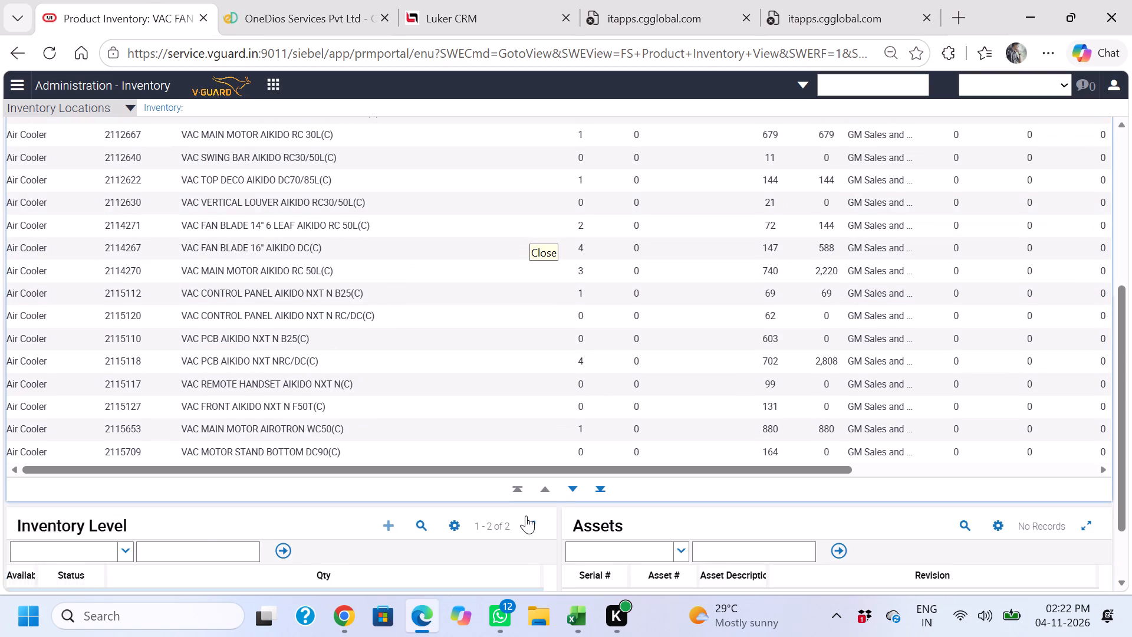
pyautogui.click(555, 493)
pyautogui.click(567, 492)
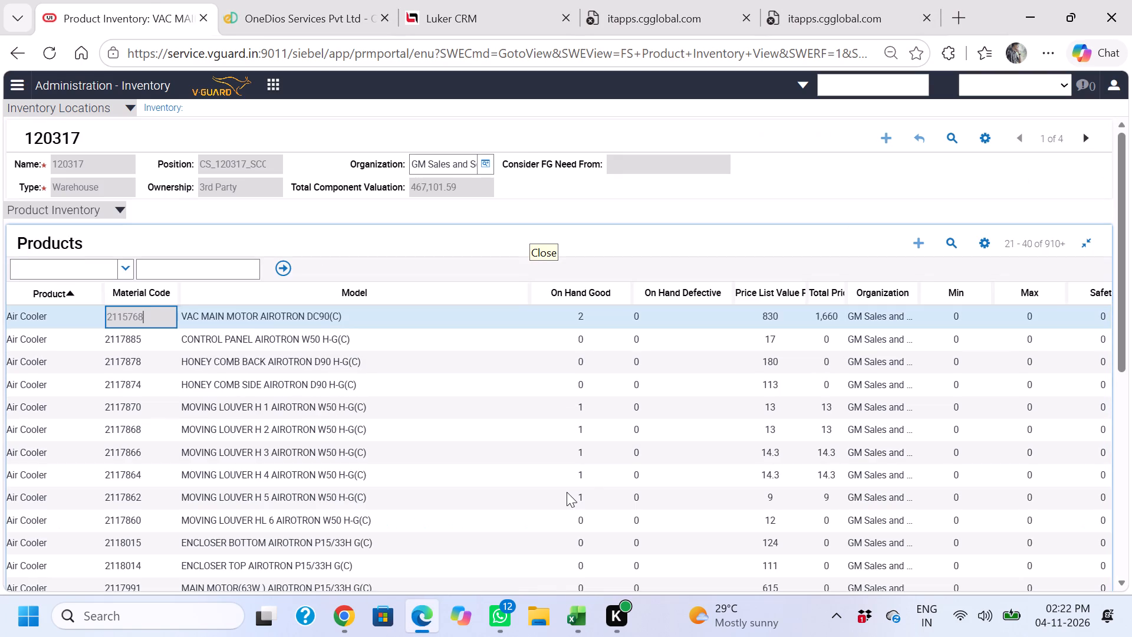
pyautogui.click(567, 492)
pyautogui.scroll(-3, 567, 492)
pyautogui.click(571, 405)
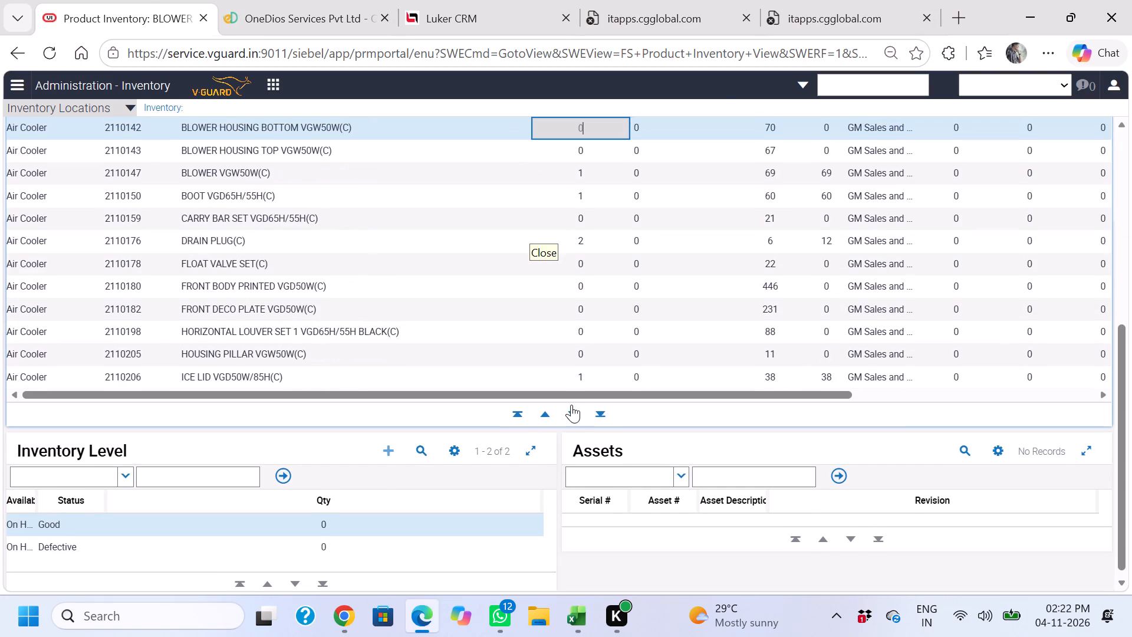
pyautogui.click(571, 405)
pyautogui.click(571, 405)
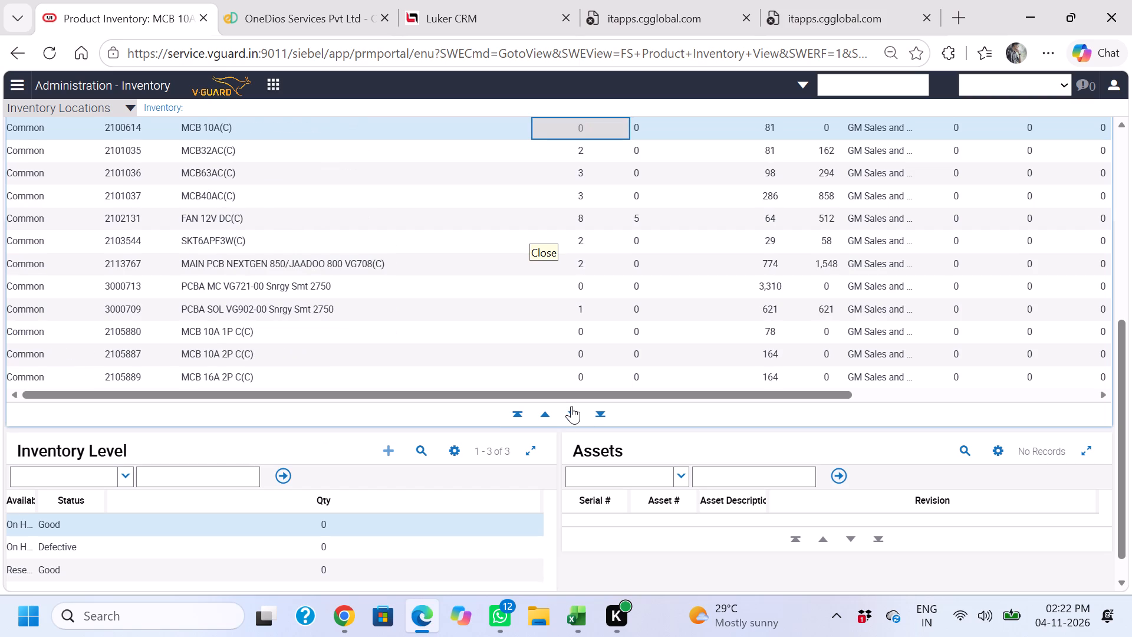
pyautogui.click(561, 417)
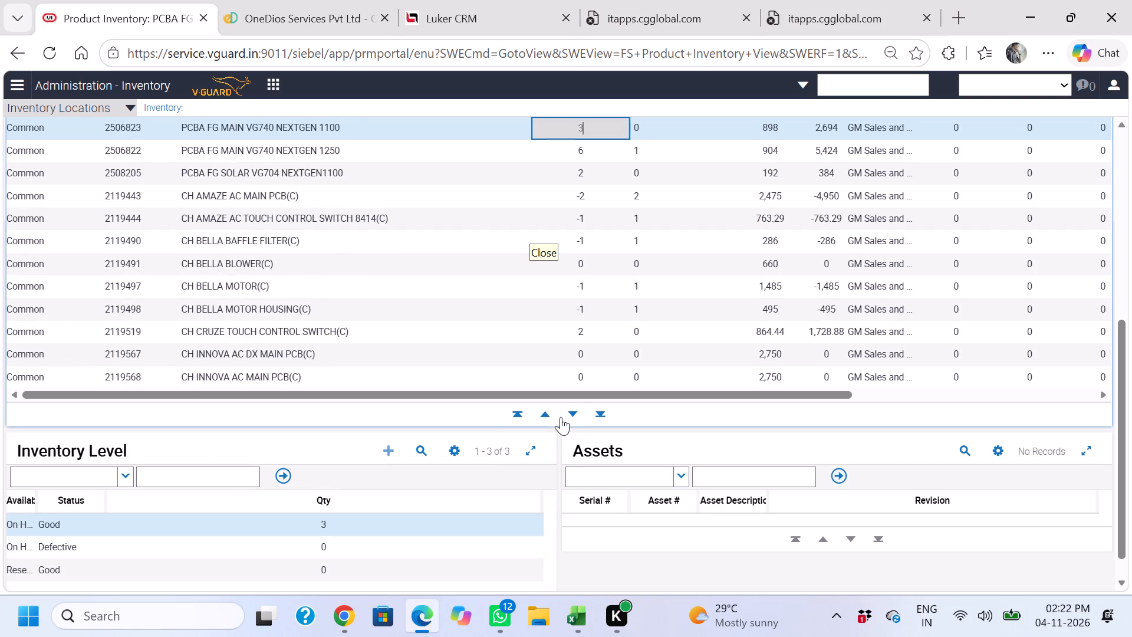
pyautogui.click(547, 417)
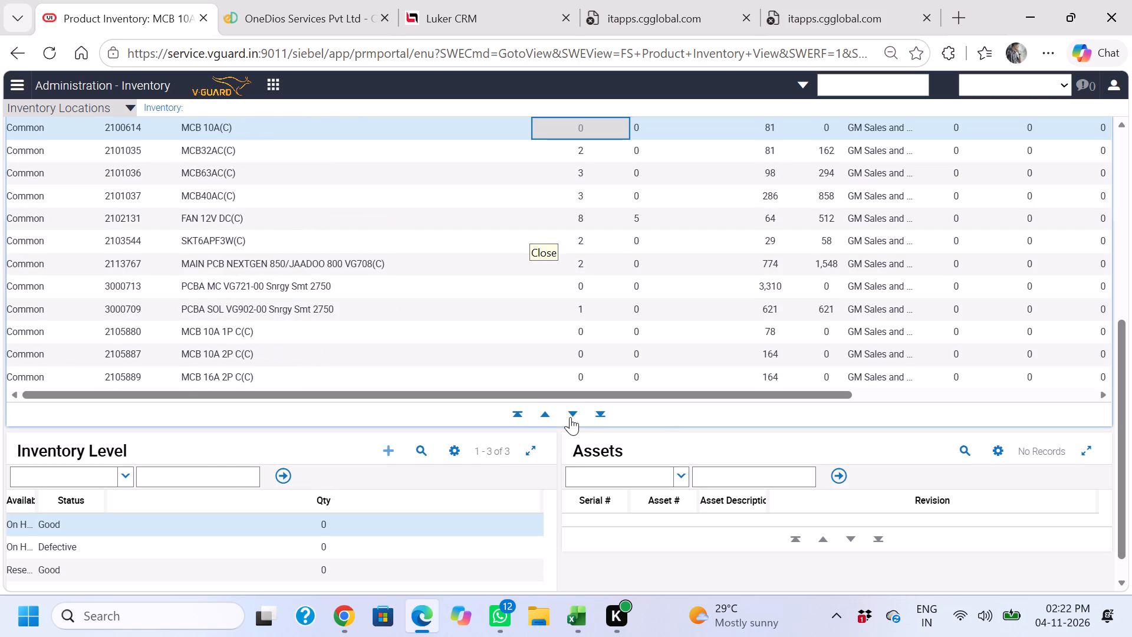
pyautogui.click(237, 161)
pyautogui.click(239, 173)
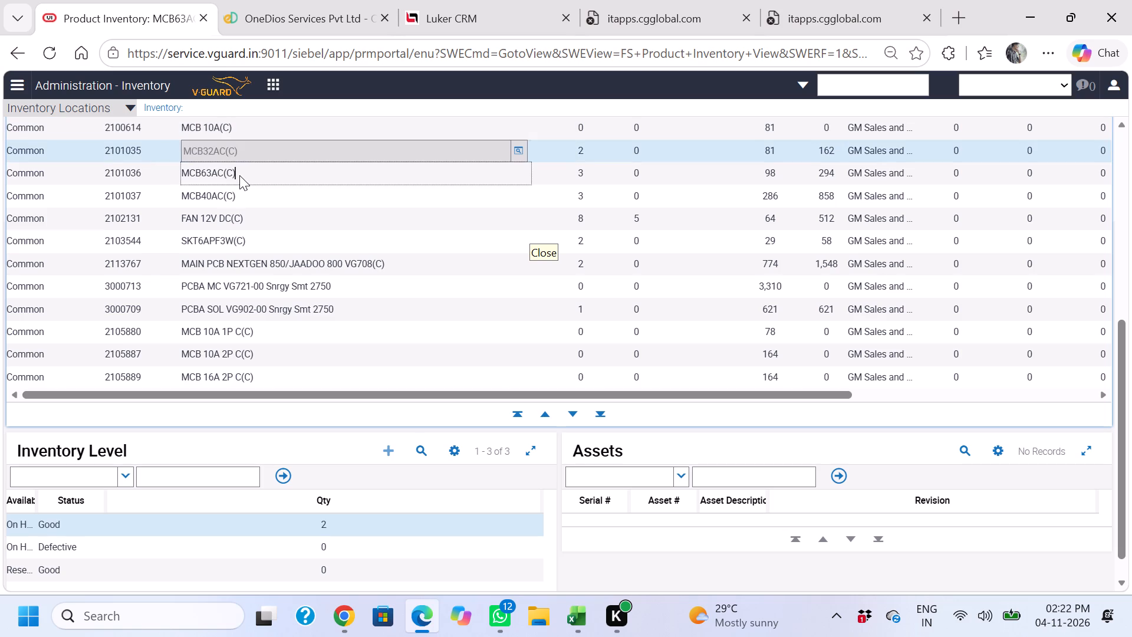
pyautogui.moveTo(239, 175); pyautogui.dragTo(161, 198)
pyautogui.click(212, 162)
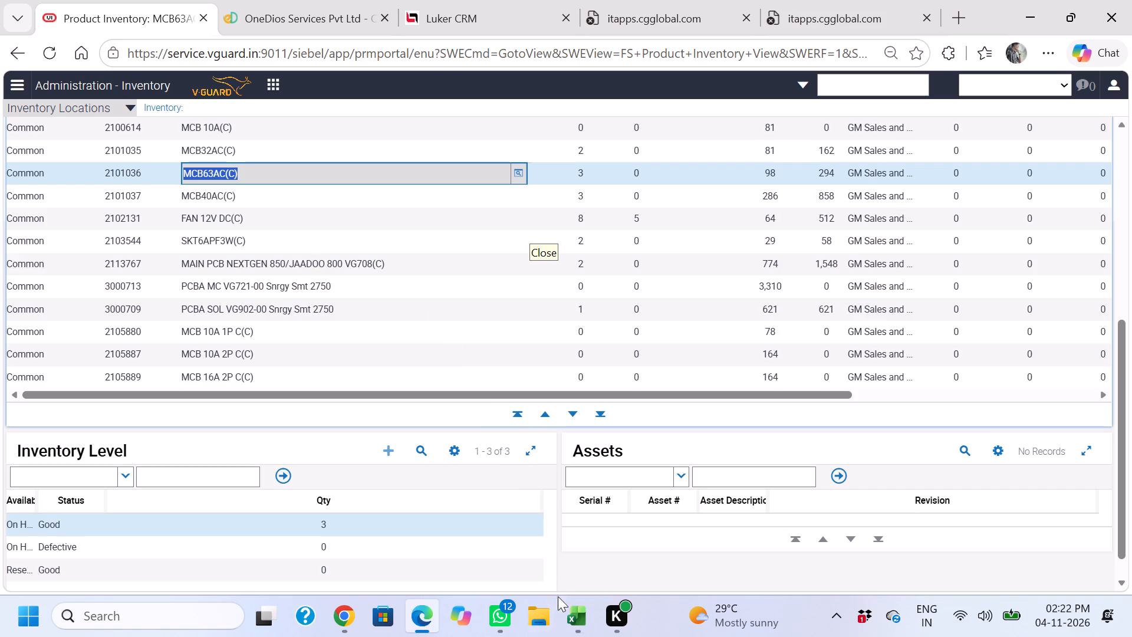
pyautogui.click(653, 515)
pyautogui.click(312, 275)
pyautogui.rightClick(312, 275)
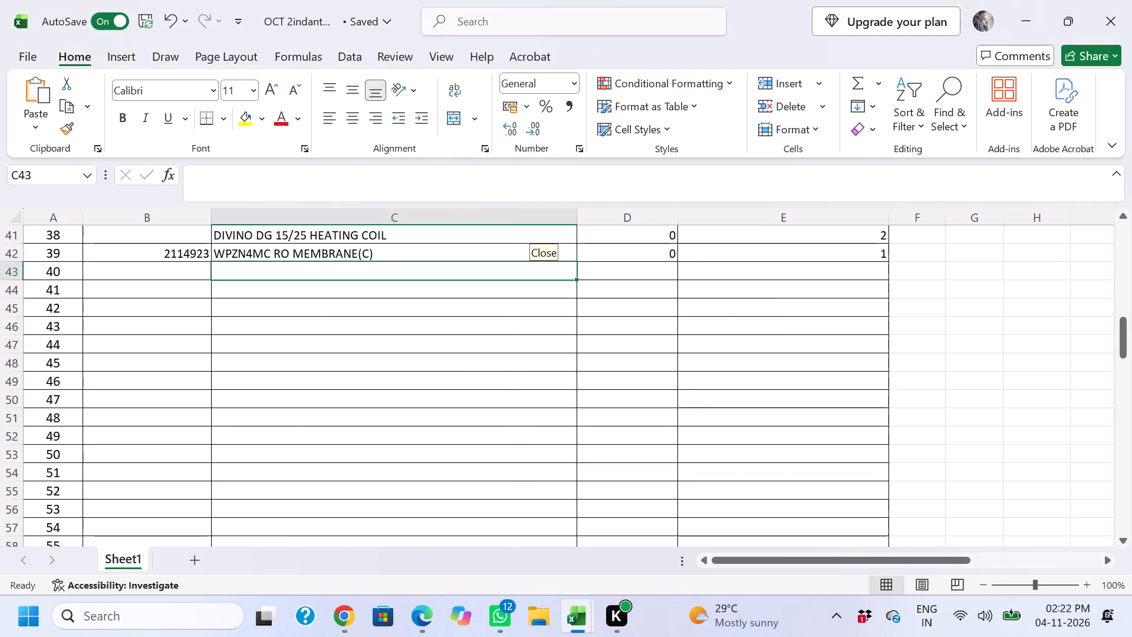
pyautogui.click(354, 203)
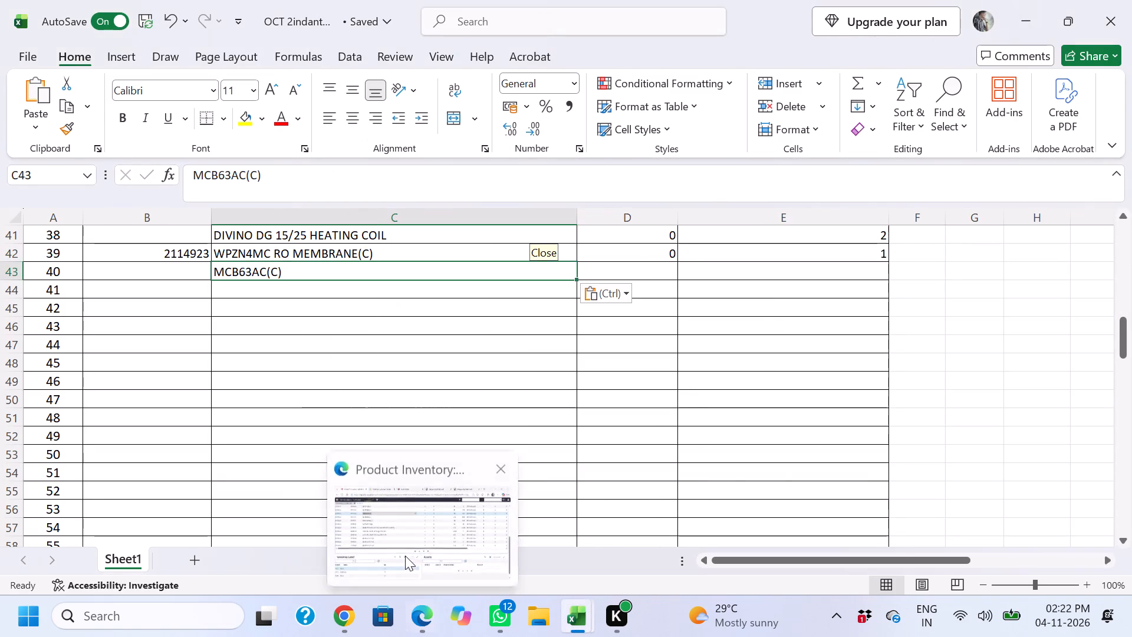
# Copy the MCB63AC(C) material code 2101036 from the stock list into the material-code cell of Excel indent row 40.
pyautogui.moveTo(405, 556); pyautogui.dragTo(401, 544)
pyautogui.click(143, 173)
pyautogui.rightClick(143, 173)
pyautogui.click(191, 192)
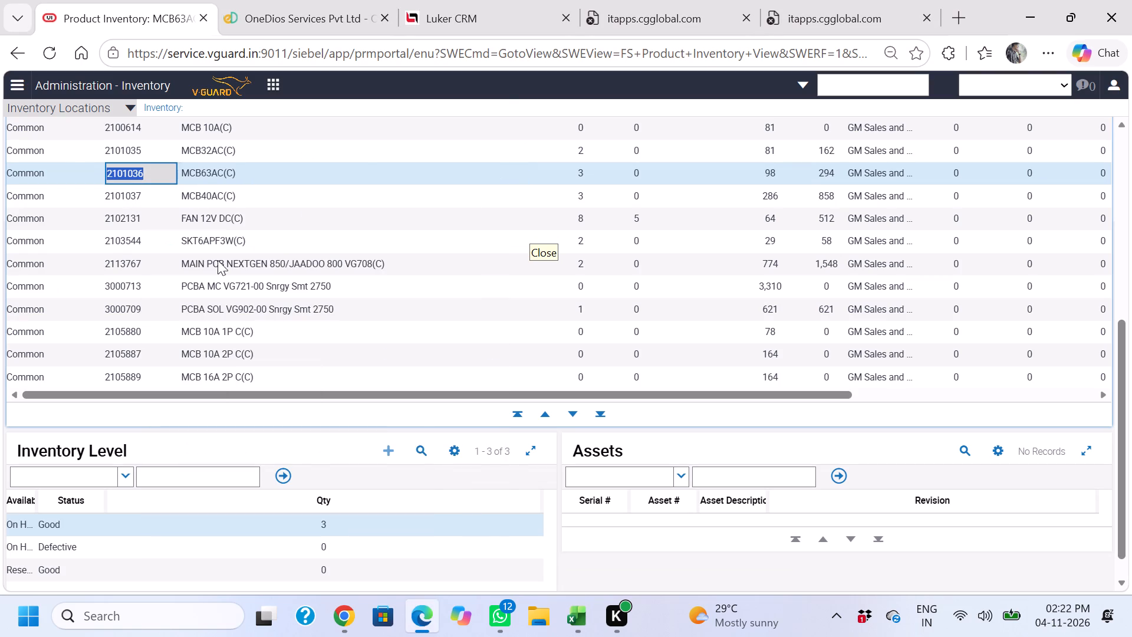
pyautogui.click(639, 544)
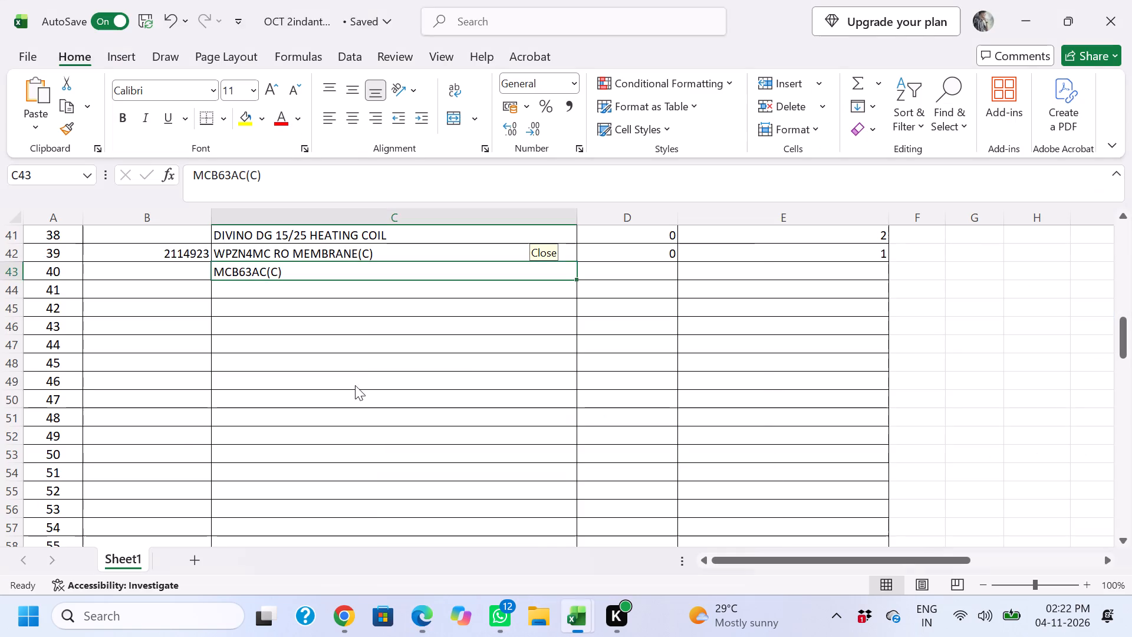
pyautogui.click(161, 269)
pyautogui.rightClick(161, 269)
pyautogui.click(194, 188)
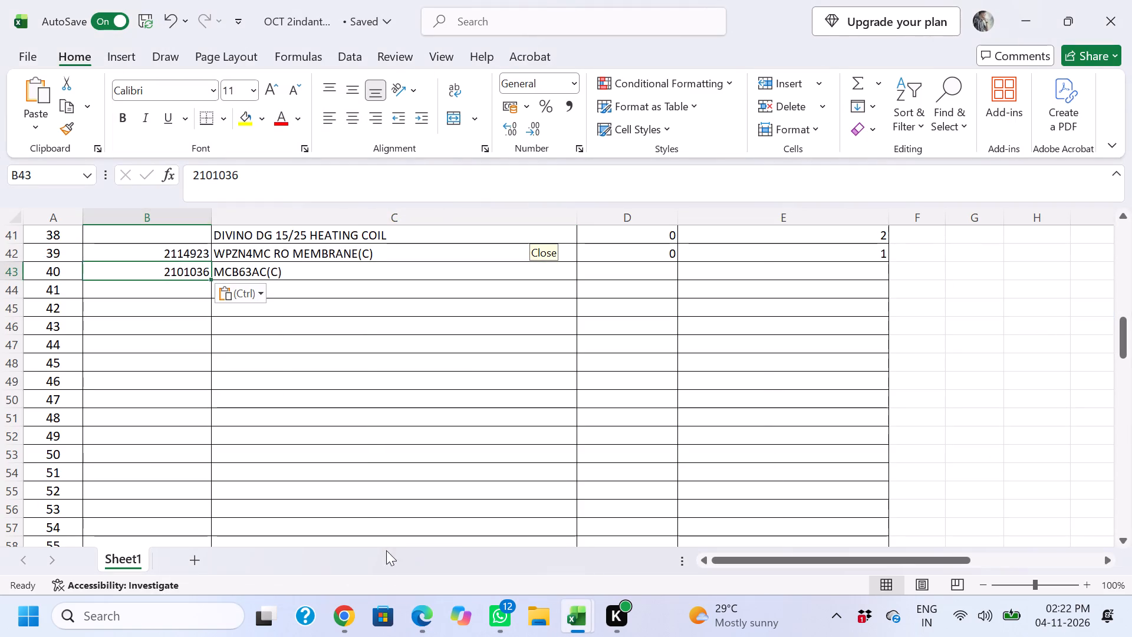
# Copy the model name MCB40AC(C) from the Common entries of the stock list in Edge into Excel indent row 41.
pyautogui.click(415, 520)
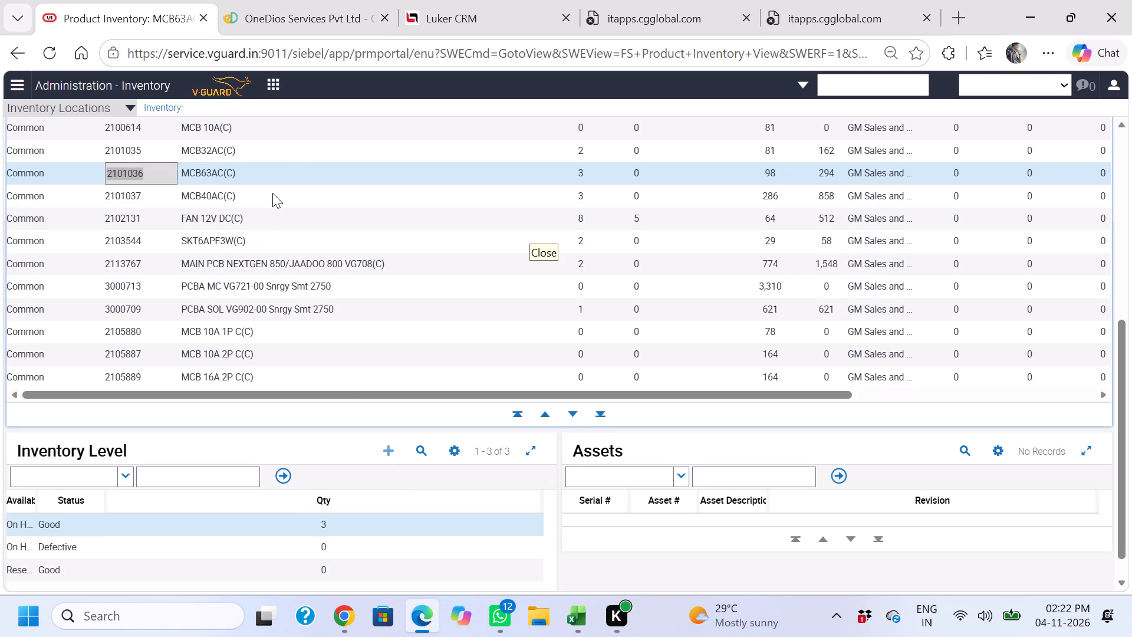
pyautogui.click(272, 192)
pyautogui.moveTo(266, 192); pyautogui.dragTo(150, 192)
pyautogui.click(221, 191)
pyautogui.rightClick(221, 191)
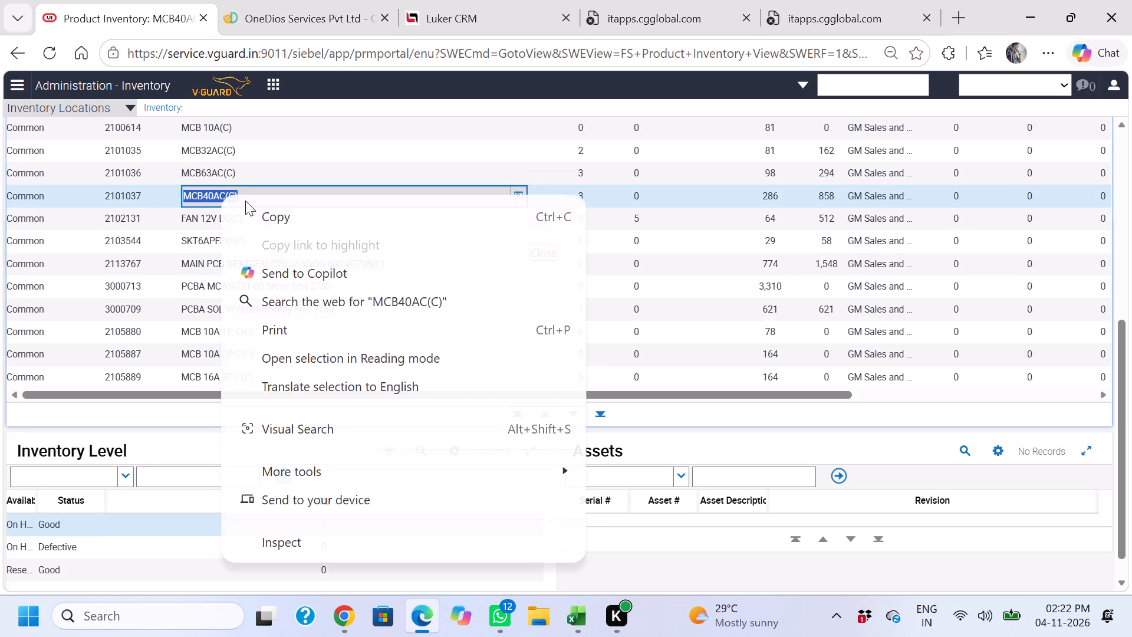
pyautogui.click(264, 219)
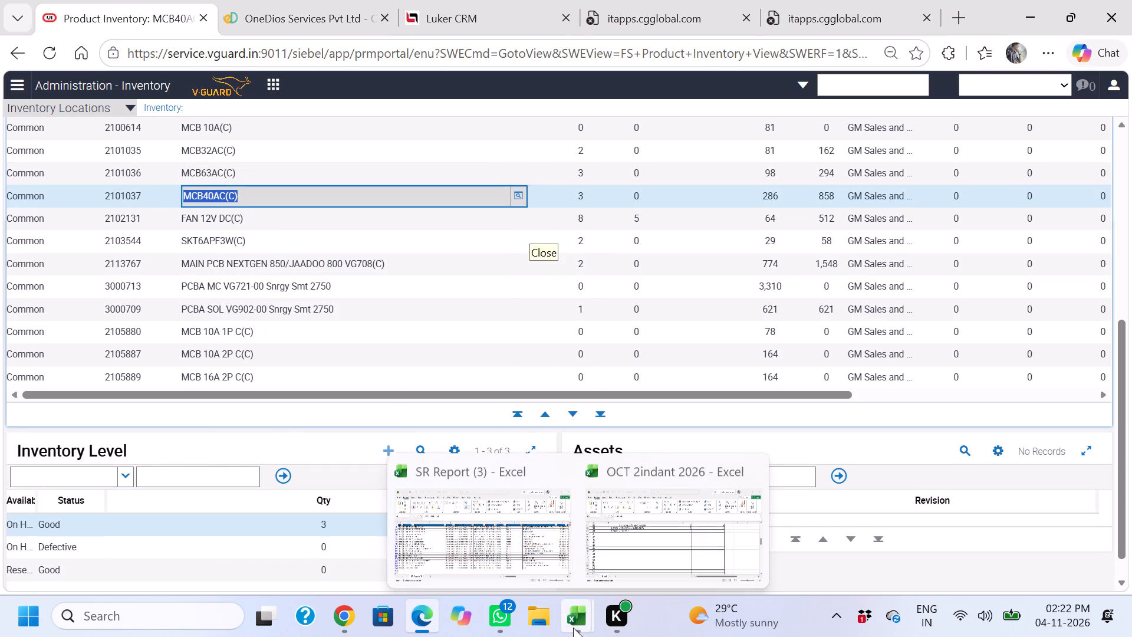
pyautogui.click(628, 529)
pyautogui.click(279, 285)
pyautogui.rightClick(279, 285)
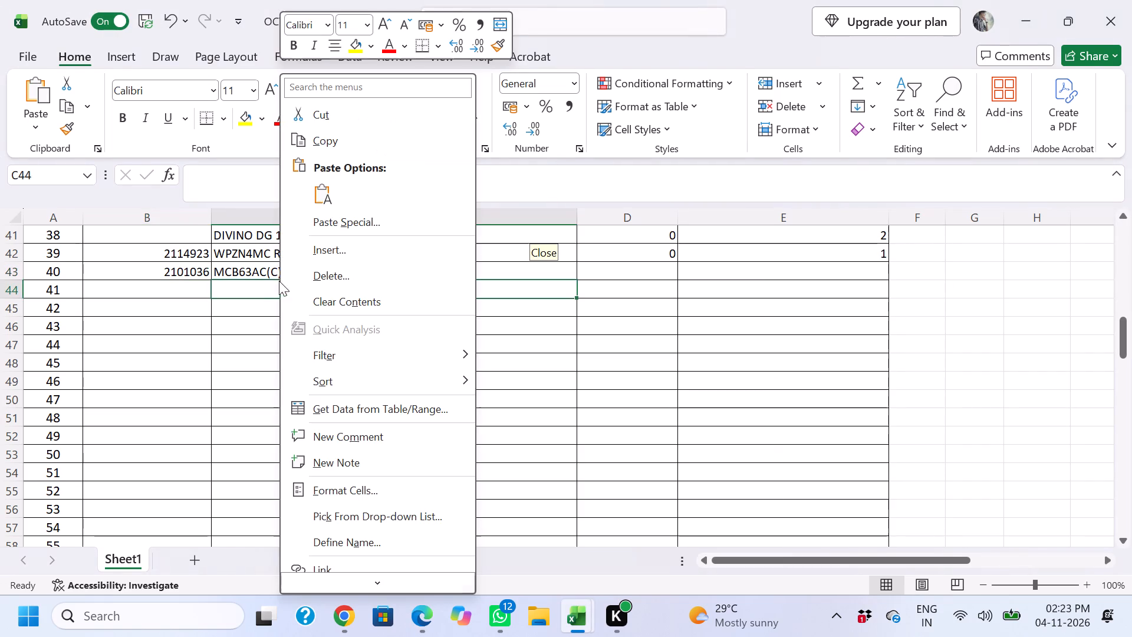
pyautogui.click(311, 192)
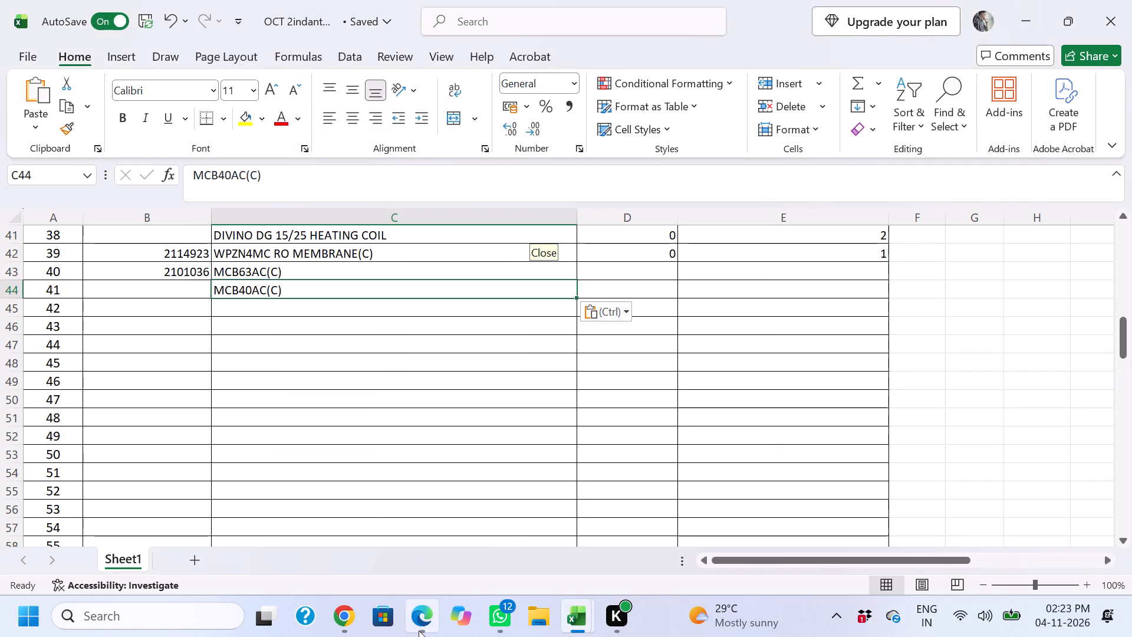
# Copy the MCB40AC(C) material code 2101037 from the stock list into the material-code cell of Excel indent row 41.
pyautogui.click(412, 545)
pyautogui.click(149, 198)
pyautogui.rightClick(149, 198)
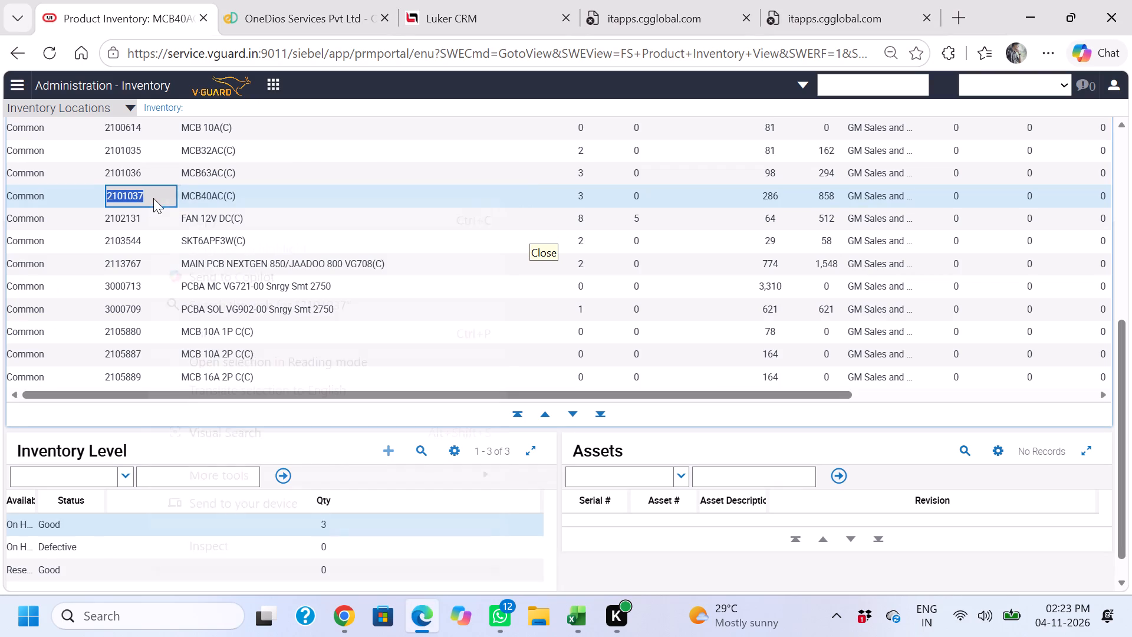
pyautogui.click(179, 209)
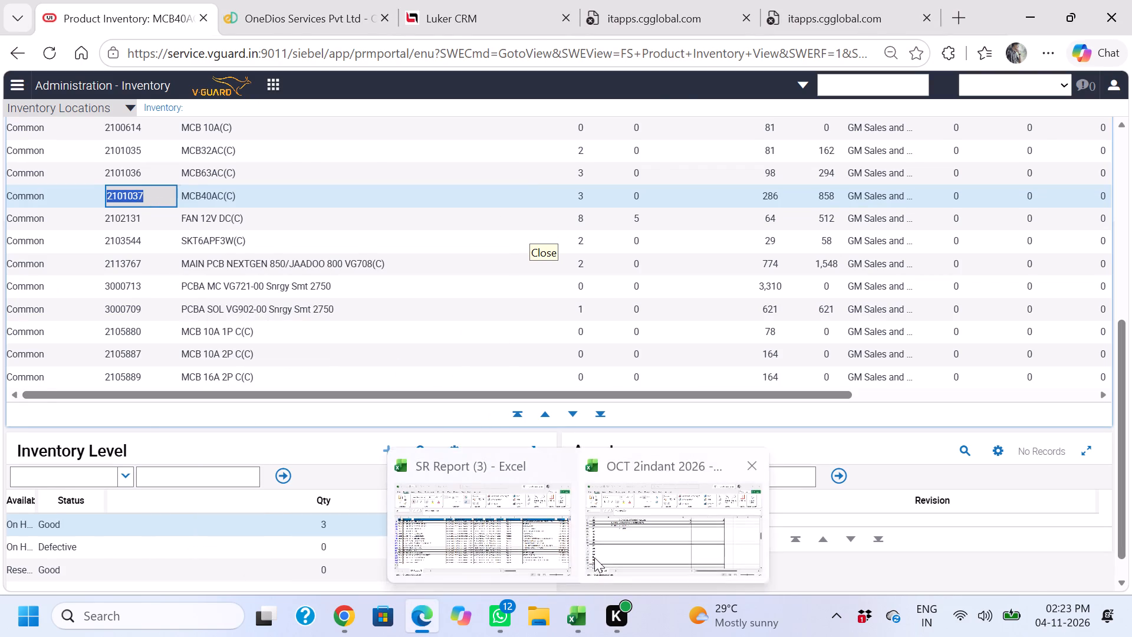
pyautogui.click(594, 557)
pyautogui.click(170, 292)
pyautogui.rightClick(170, 292)
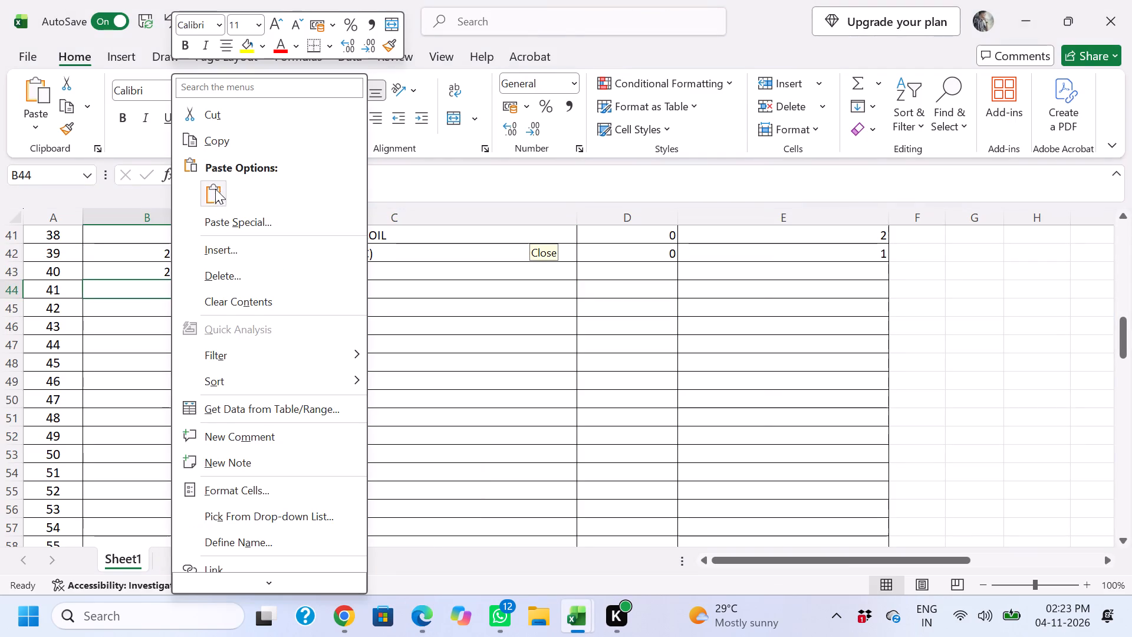
pyautogui.click(212, 189)
# Enter on-hand quantity 0 and order quantity 5 for both MCB entries in indent rows 40 and 41.
pyautogui.click(628, 268)
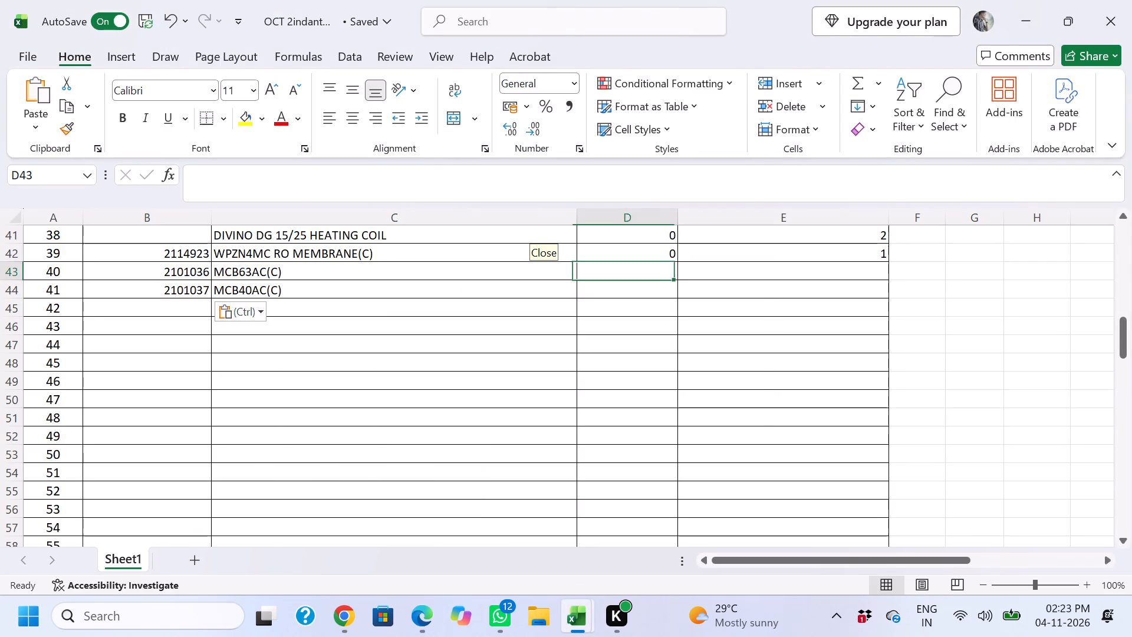
pyautogui.press('0')
pyautogui.press('Return')
pyautogui.press('0')
pyautogui.press('Return')
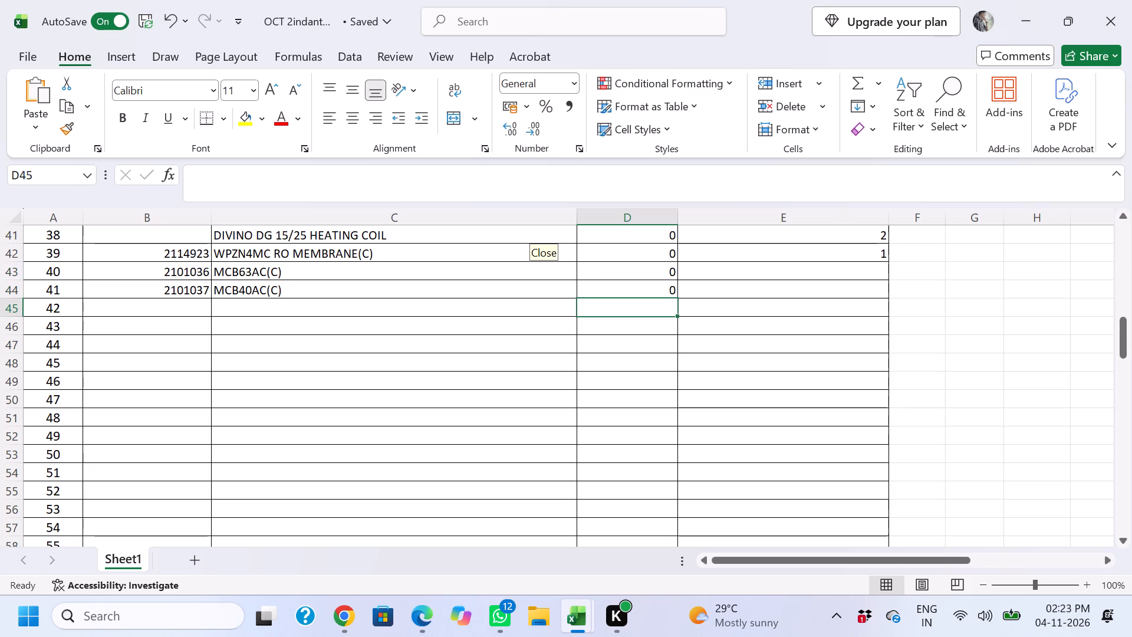
pyautogui.press('Right')
pyautogui.press('Up')
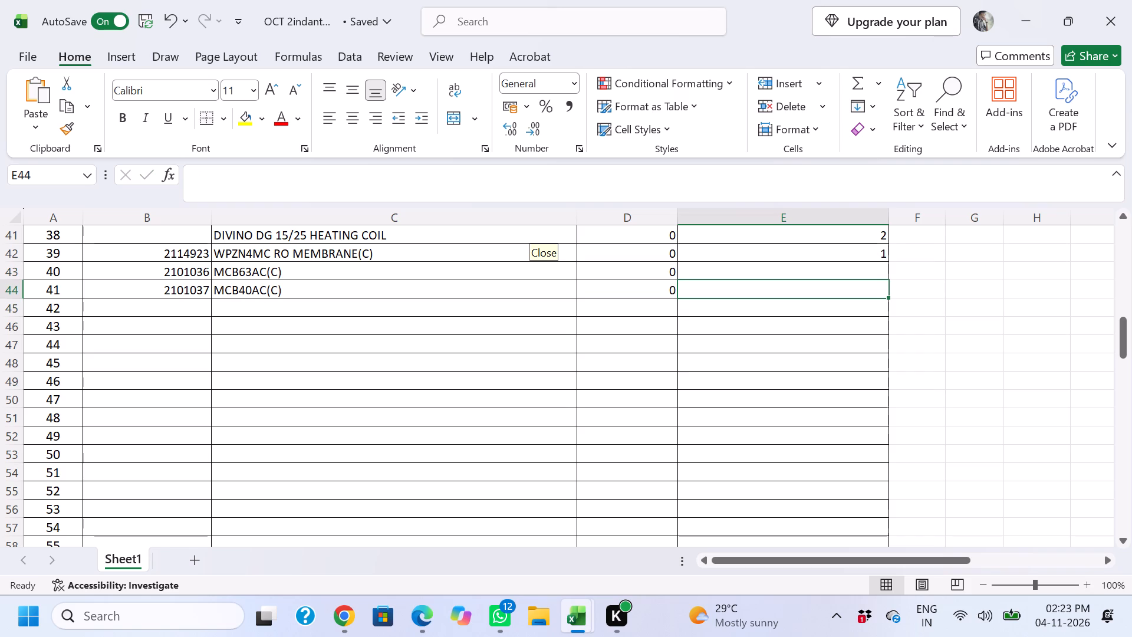
pyautogui.press('5')
pyautogui.press('Up')
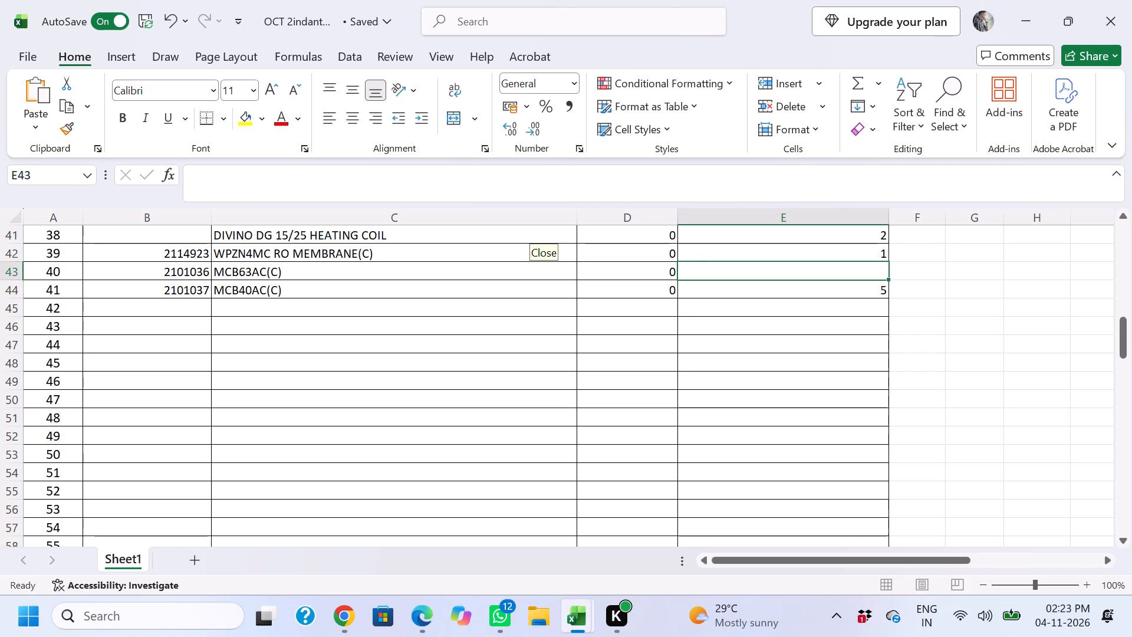
pyautogui.press('5')
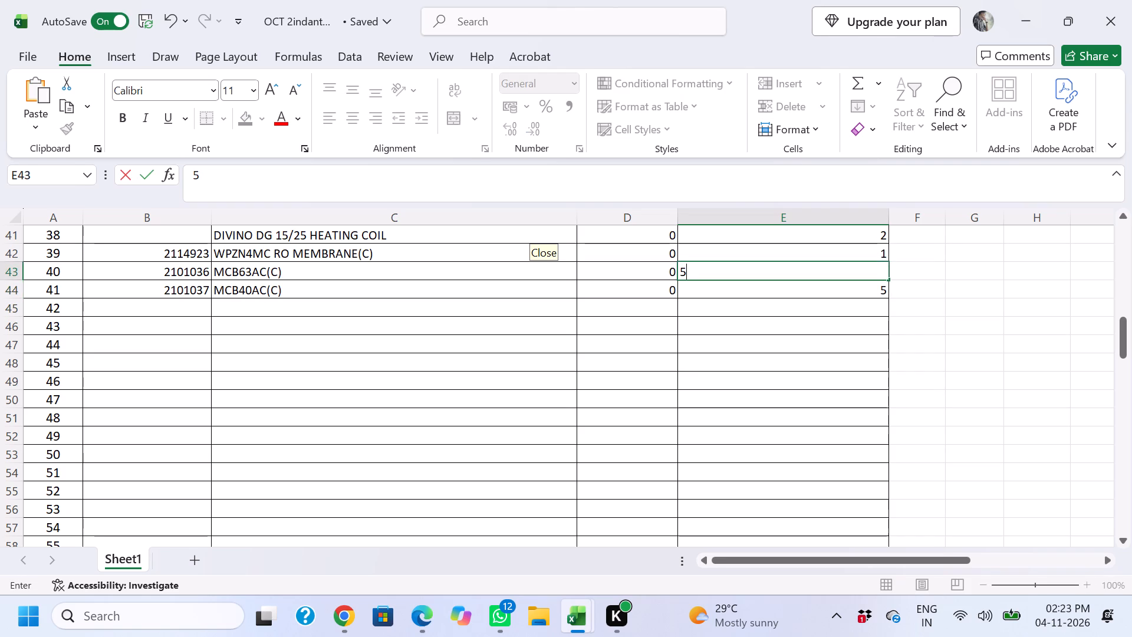
pyautogui.click(462, 383)
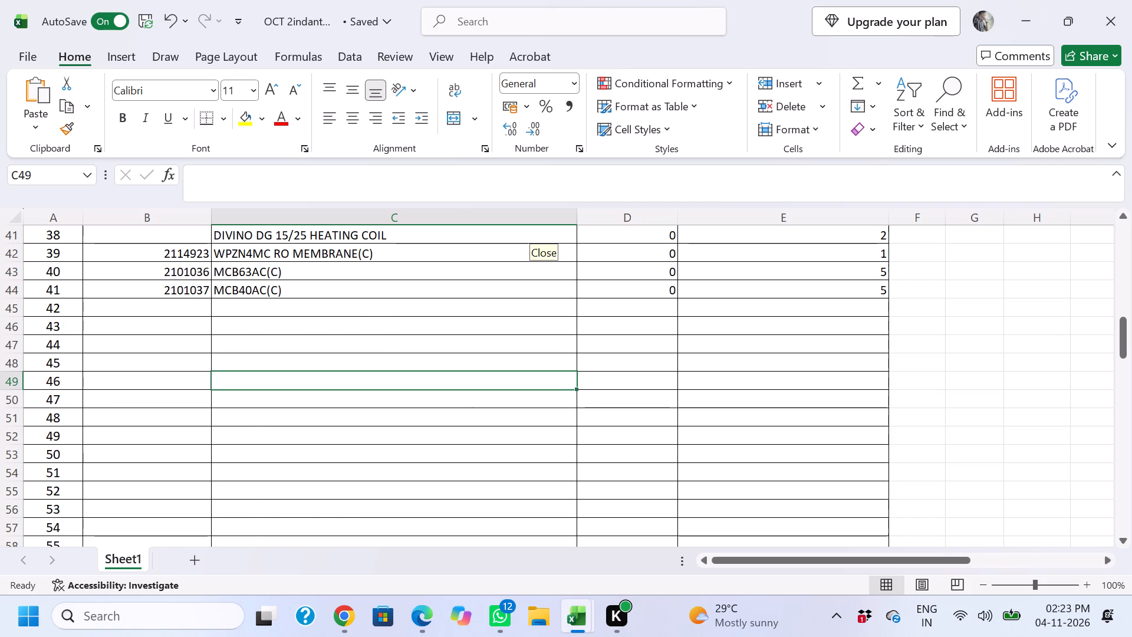
# Change the indent type in the sheet header to NOV 01 INDANT.
pyautogui.scroll(14, 360, 415)
pyautogui.doubleClick(687, 254)
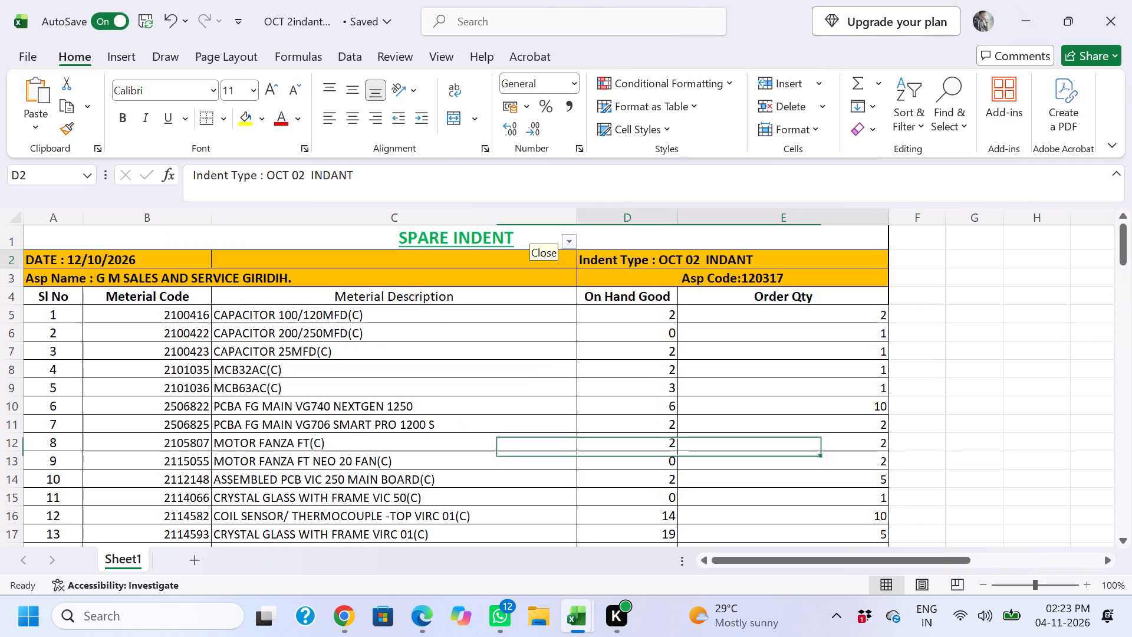
pyautogui.doubleClick(686, 258)
pyautogui.click(685, 253)
pyautogui.tripleClick(684, 258)
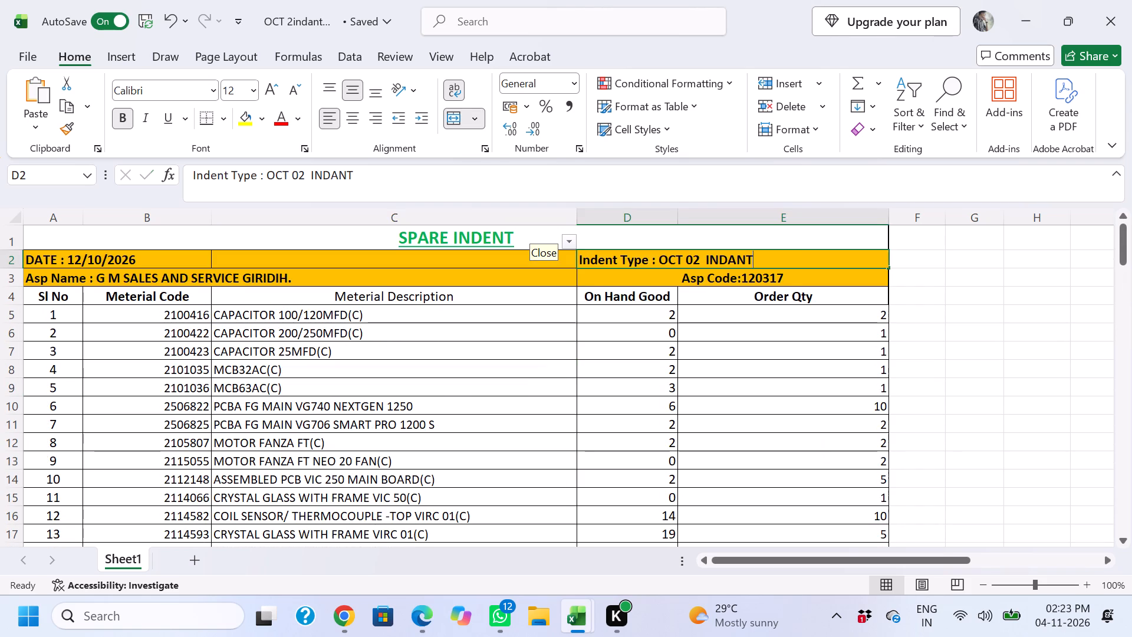
pyautogui.press('BackSpace')
pyautogui.press('BackSpace')
pyautogui.press('BackSpace')
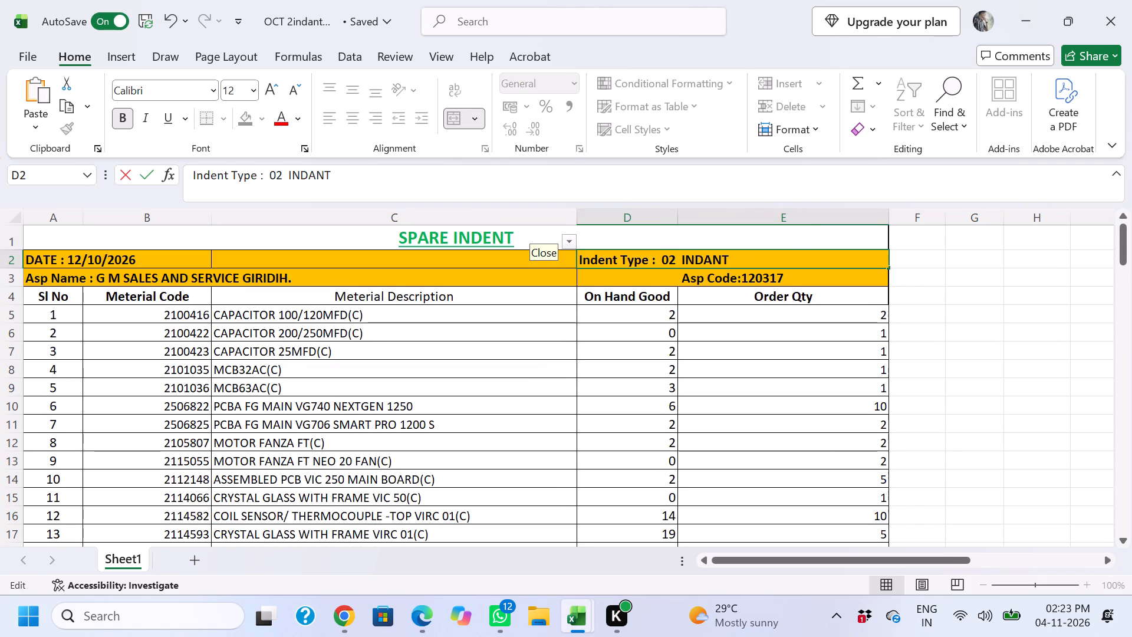
pyautogui.write('NOV')
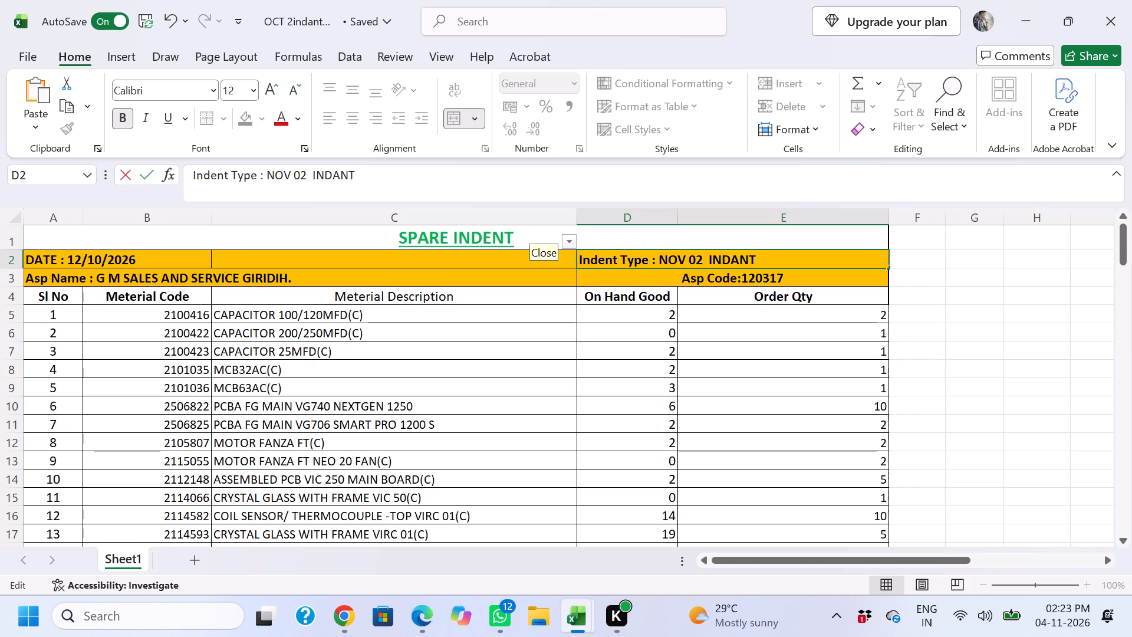
pyautogui.press('Right')
pyautogui.press('Right')
pyautogui.press('Right')
pyautogui.press('BackSpace')
pyautogui.press('1')
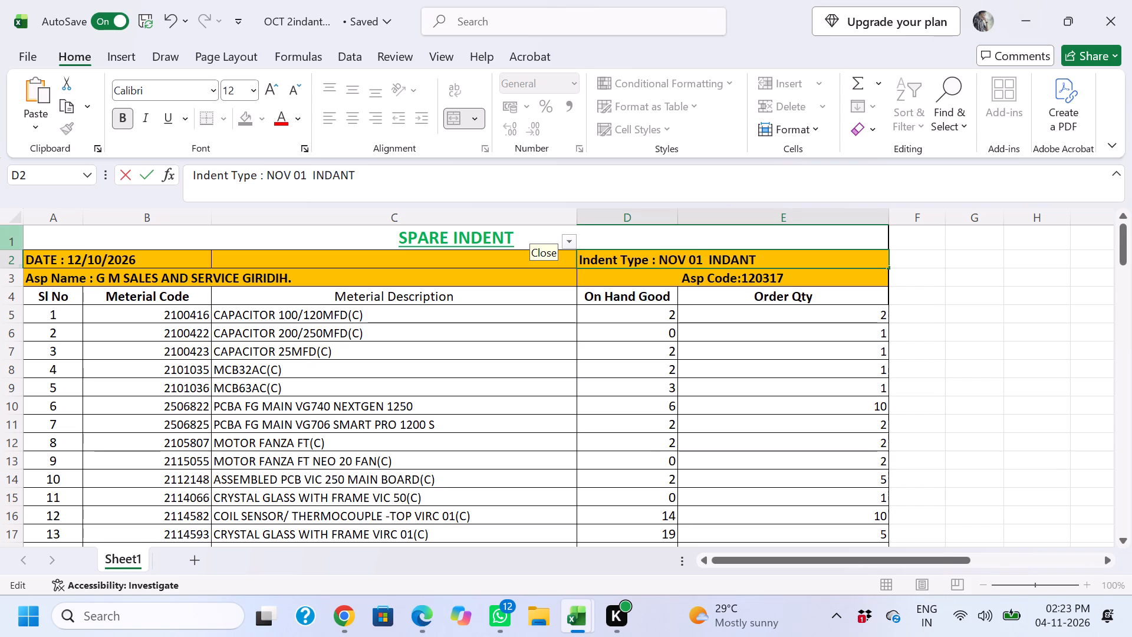
# Change the date in the indent sheet header to 04/11/2026.
pyautogui.tripleClick(98, 257)
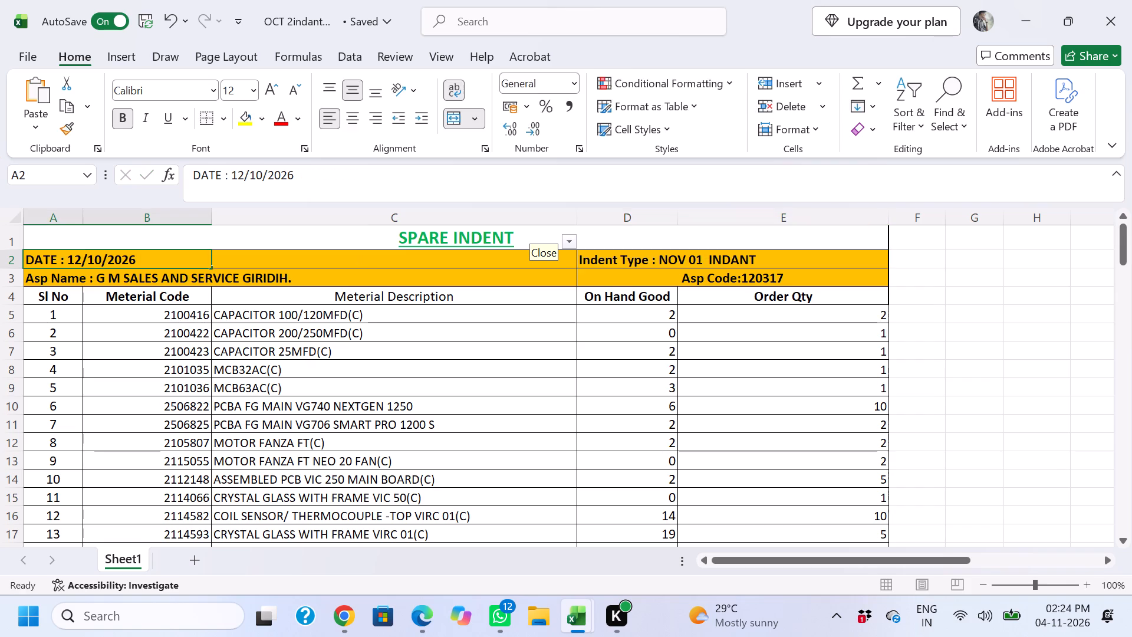
pyautogui.press('Right')
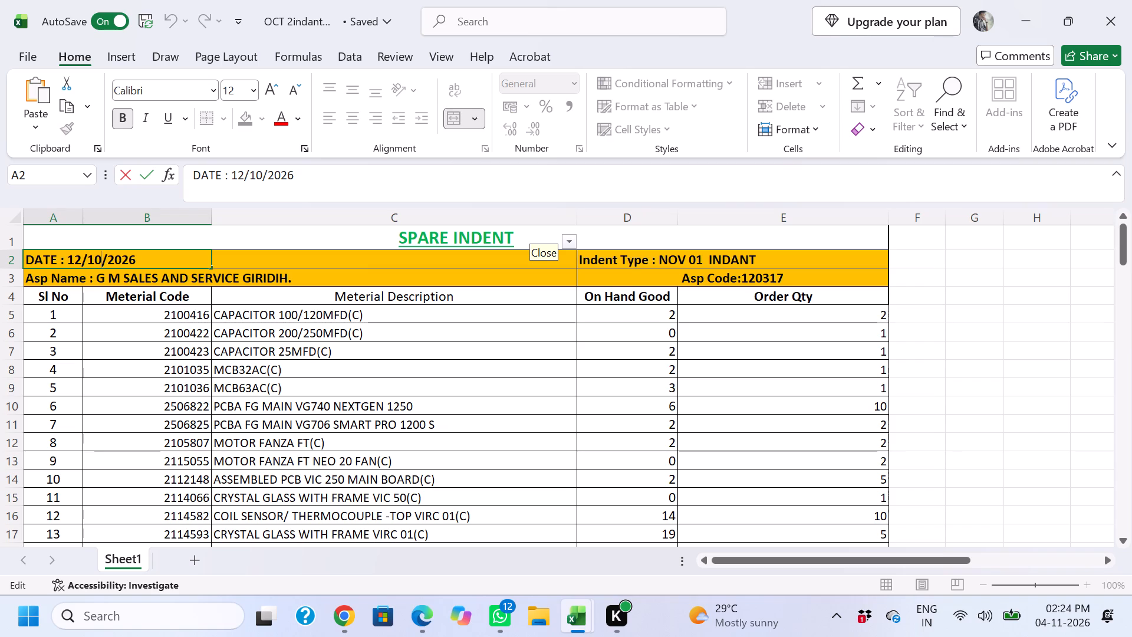
pyautogui.press('BackSpace')
pyautogui.press('1')
pyautogui.doubleClick(76, 255)
pyautogui.press('Right')
pyautogui.press('BackSpace')
pyautogui.press('BackSpace')
pyautogui.write('04')
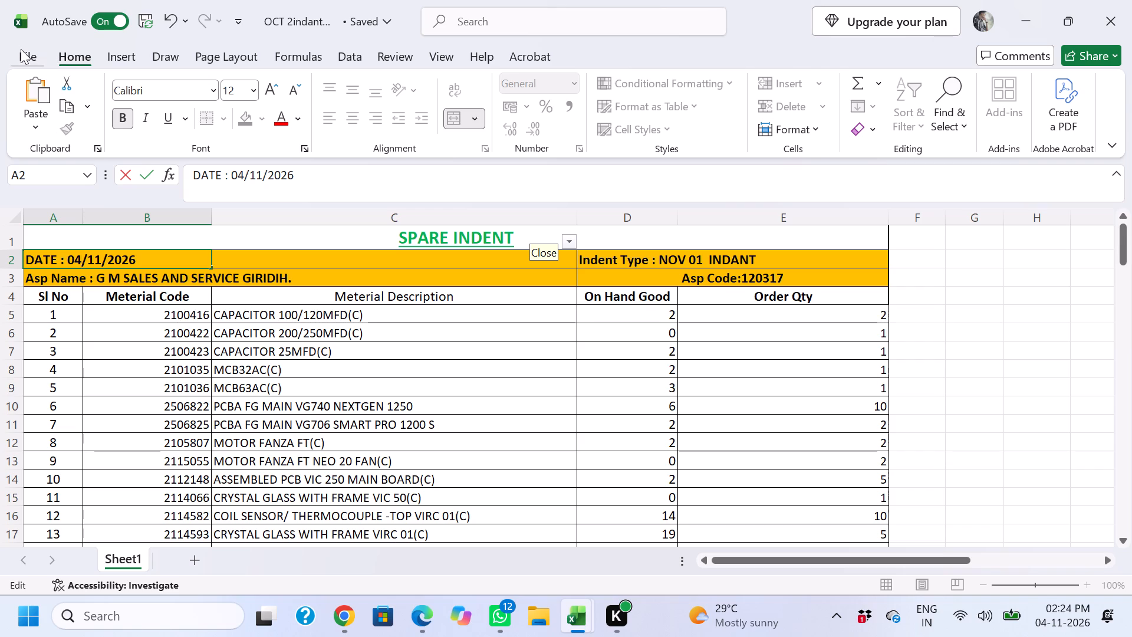
# Renumber the Sl No column as a fill series from 1 in row 5 down to the MCB40AC(C) entry in row 44.
pyautogui.click(68, 316)
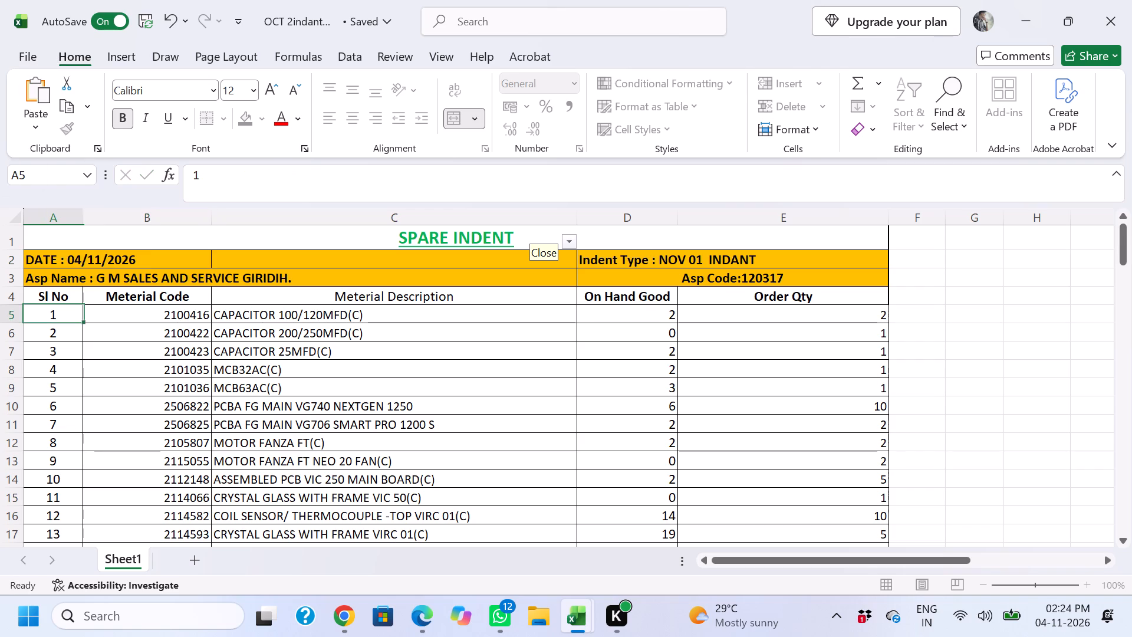
pyautogui.moveTo(82, 321); pyautogui.dragTo(42, 447)
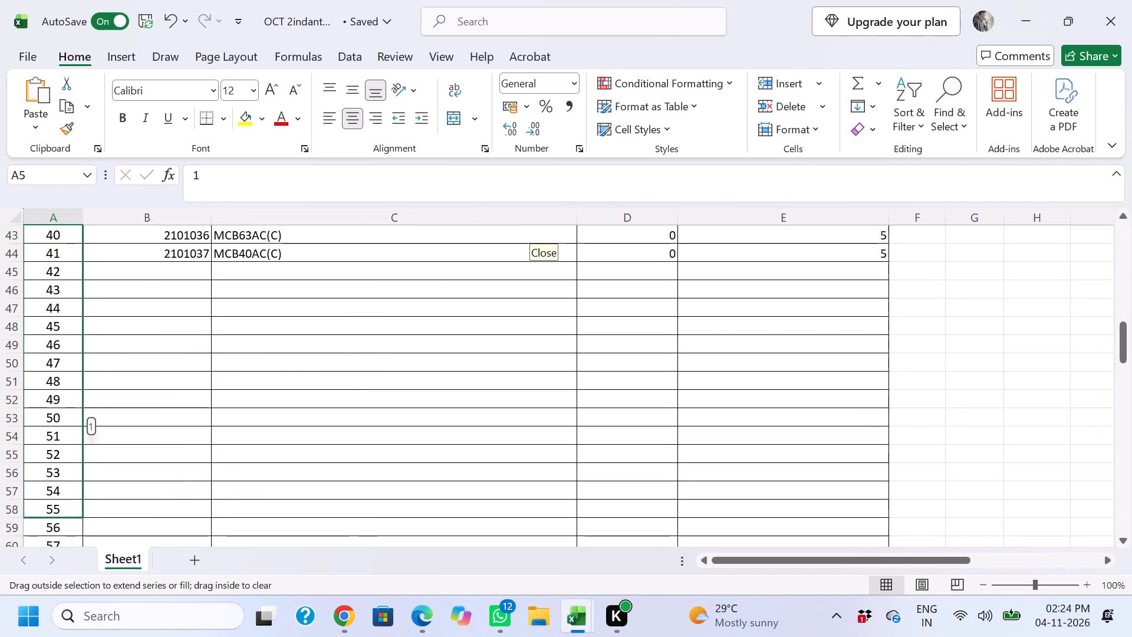
pyautogui.moveTo(42, 447); pyautogui.dragTo(50, 262)
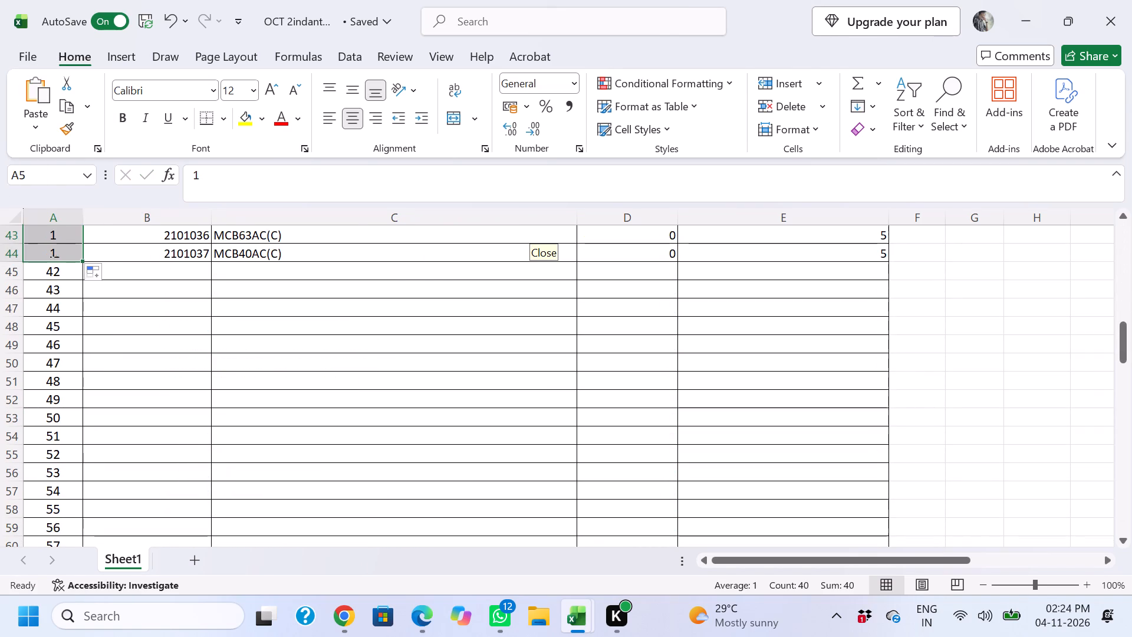
pyautogui.click(94, 276)
pyautogui.click(107, 318)
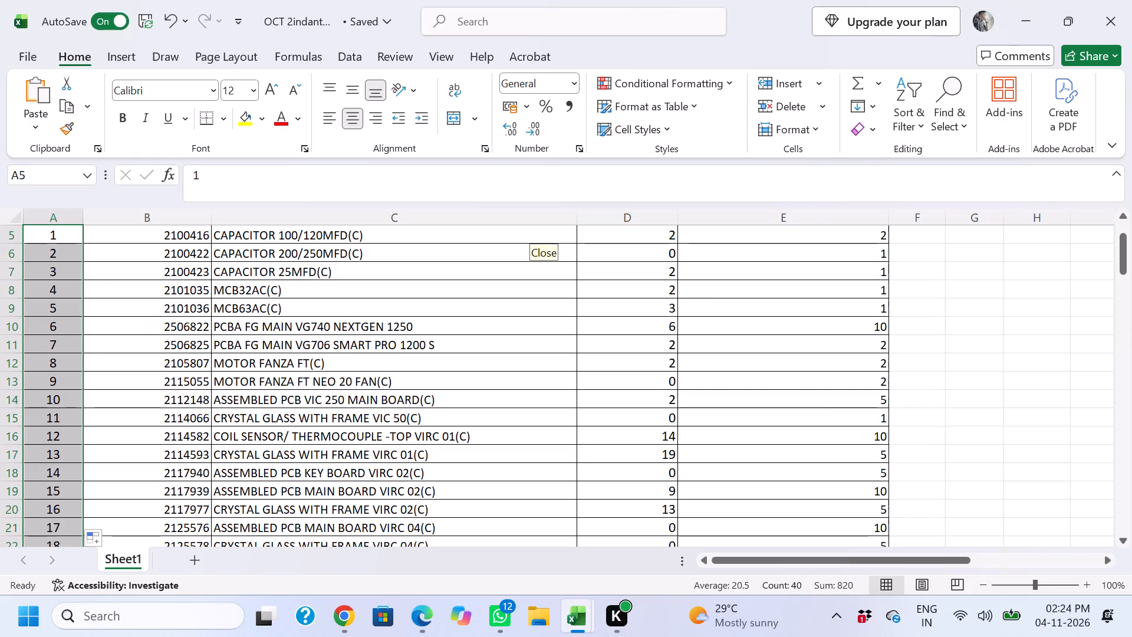
# Save a copy of the indent workbook to the Desktop as NOV 1indant 2026, and save that copy once more.
pyautogui.click(26, 55)
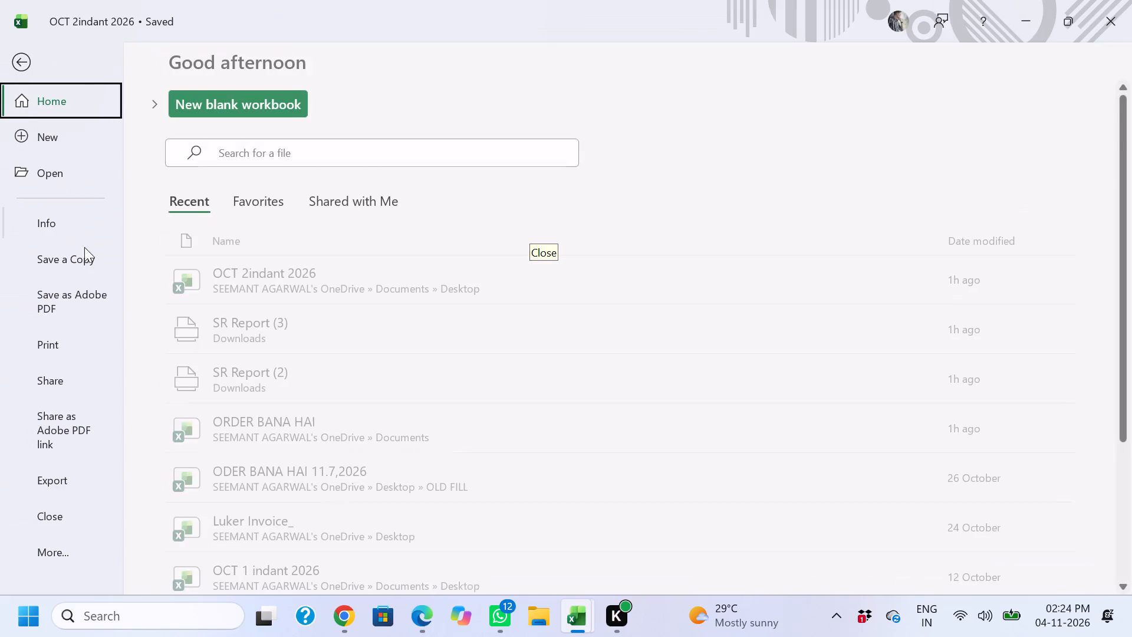
pyautogui.click(75, 257)
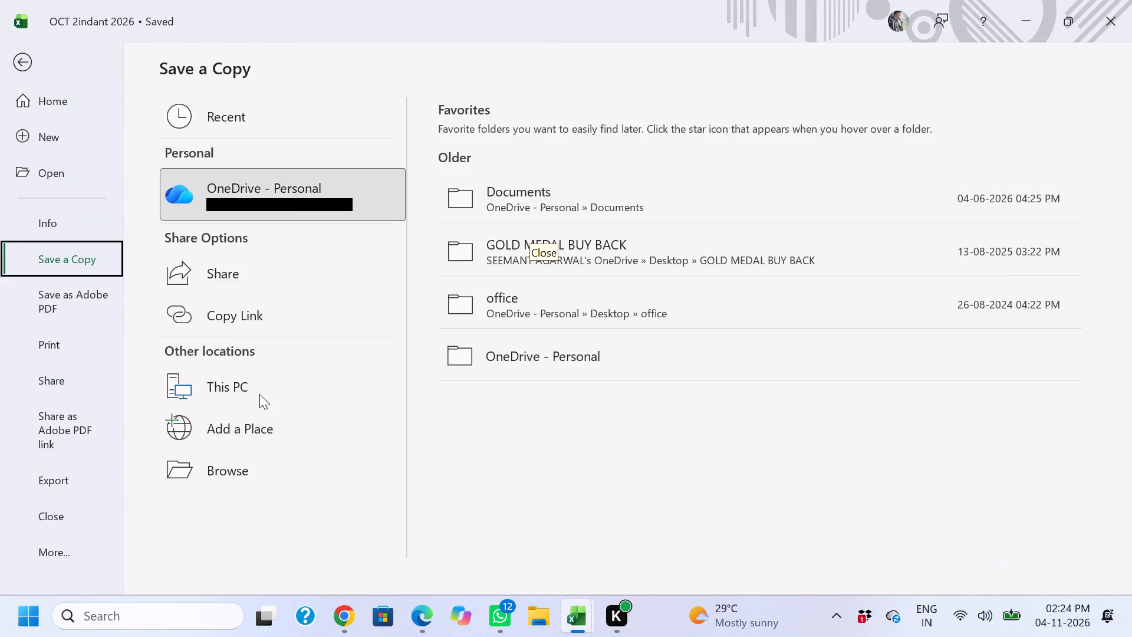
pyautogui.click(251, 469)
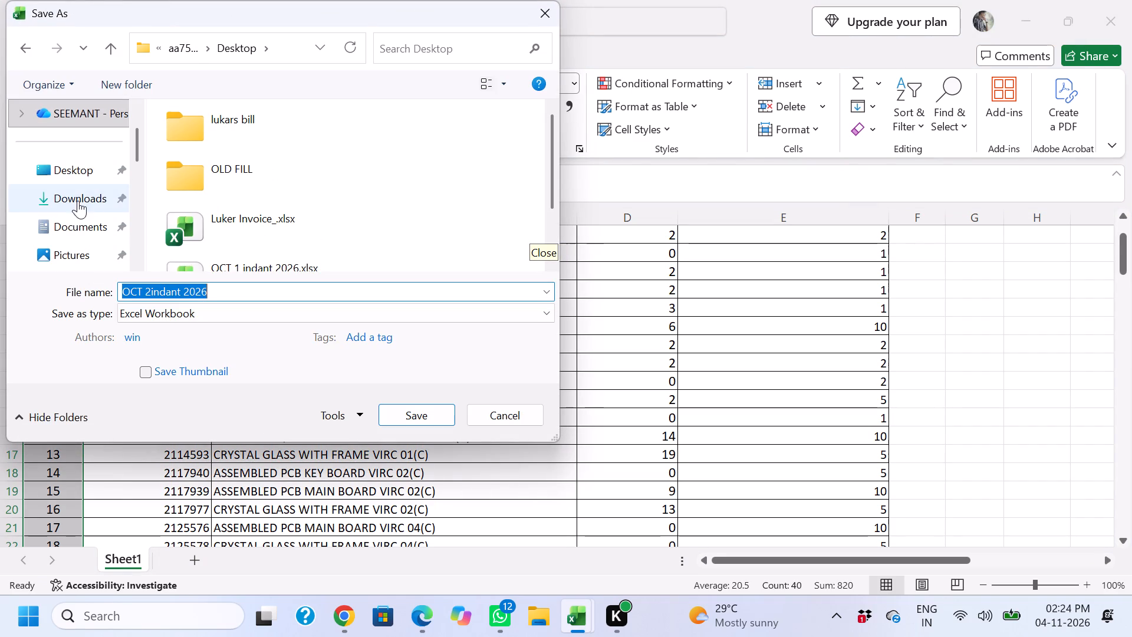
pyautogui.click(79, 170)
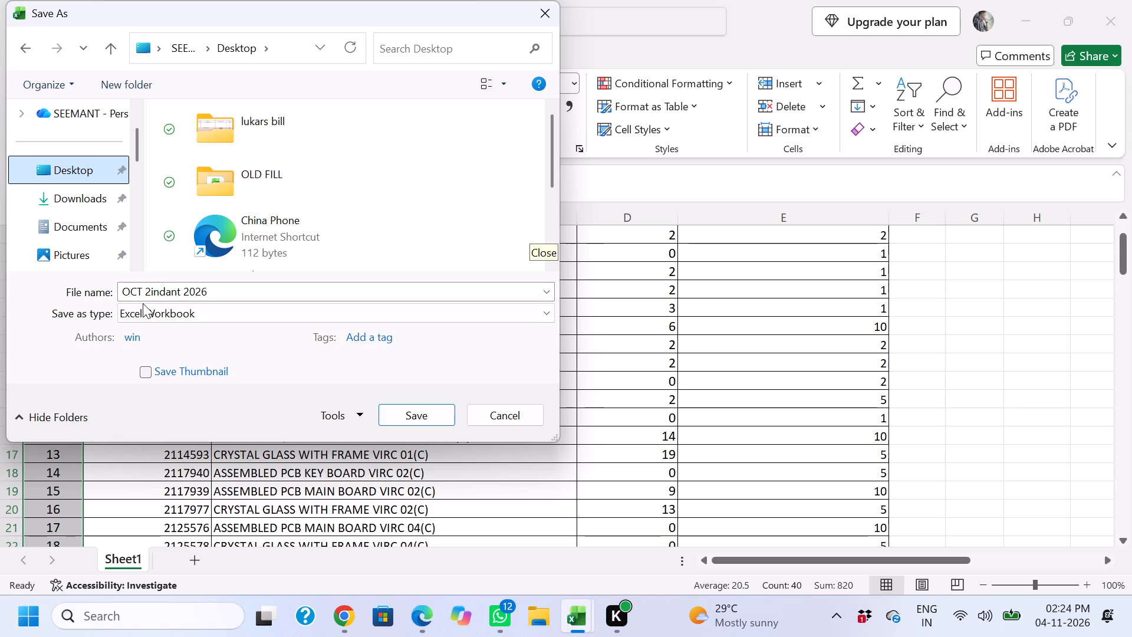
pyautogui.click(143, 286)
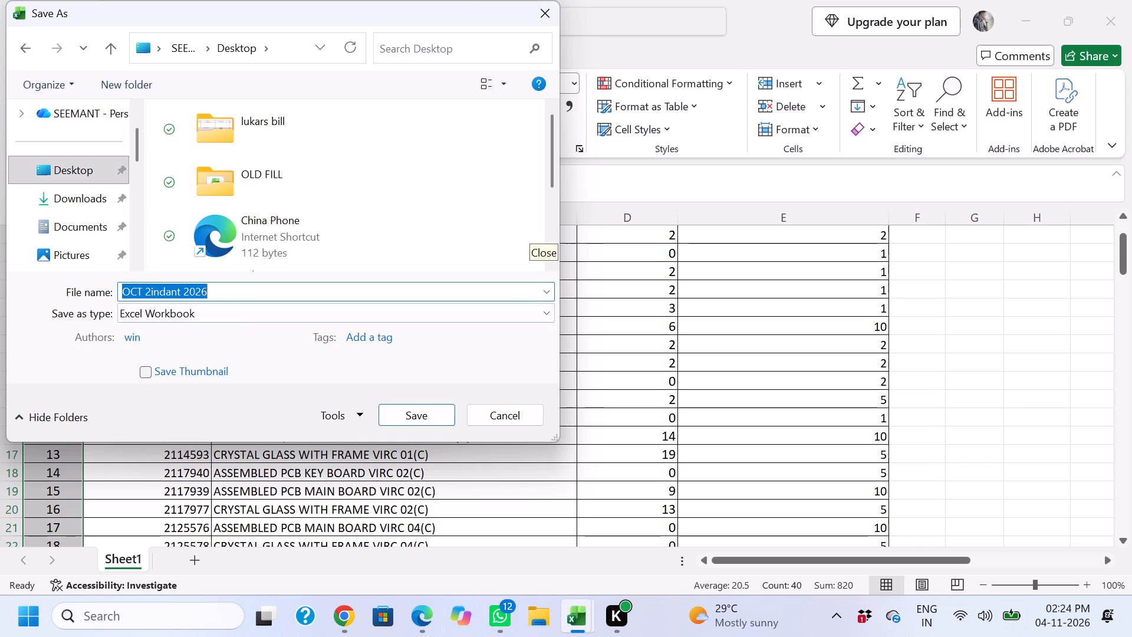
pyautogui.doubleClick(150, 294)
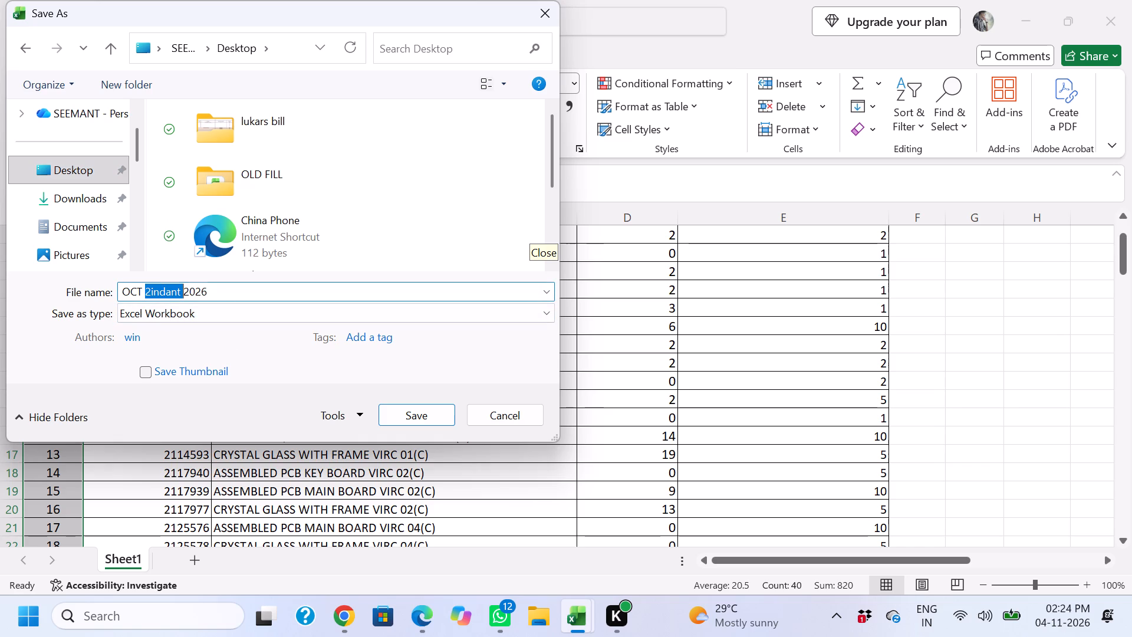
pyautogui.click(149, 291)
pyautogui.press('BackSpace')
pyautogui.press('BackSpace')
pyautogui.press('BackSpace')
pyautogui.press('BackSpace')
pyautogui.press('BackSpace')
pyautogui.press('BackSpace')
pyautogui.press('BackSpace')
pyautogui.press('BackSpace')
pyautogui.press('BackSpace')
pyautogui.press('BackSpace')
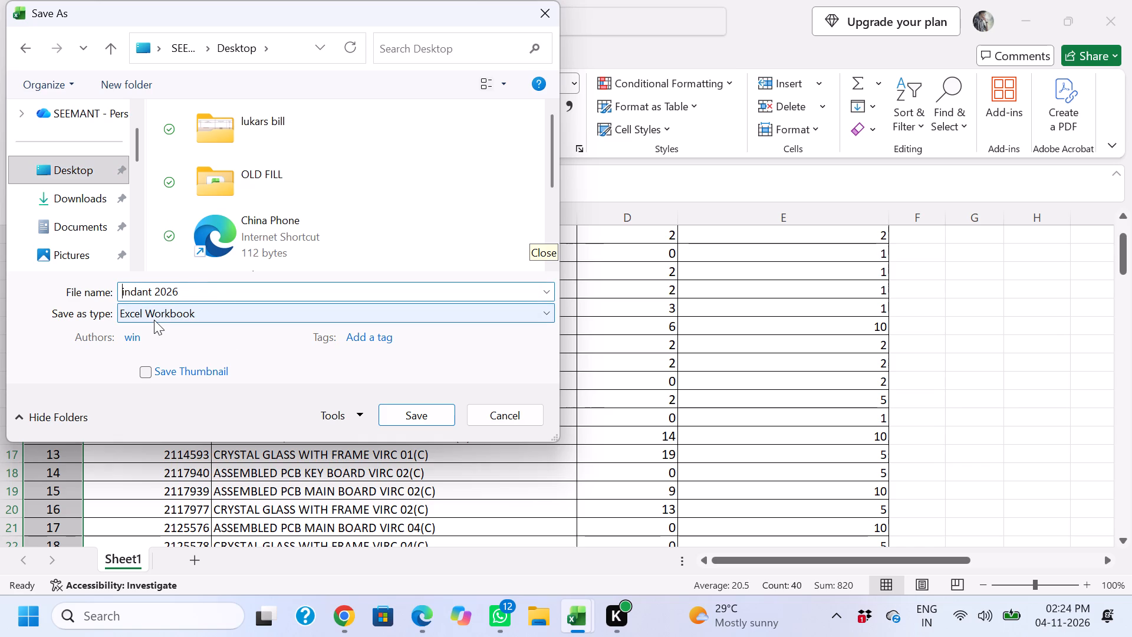
pyautogui.write('NOV')
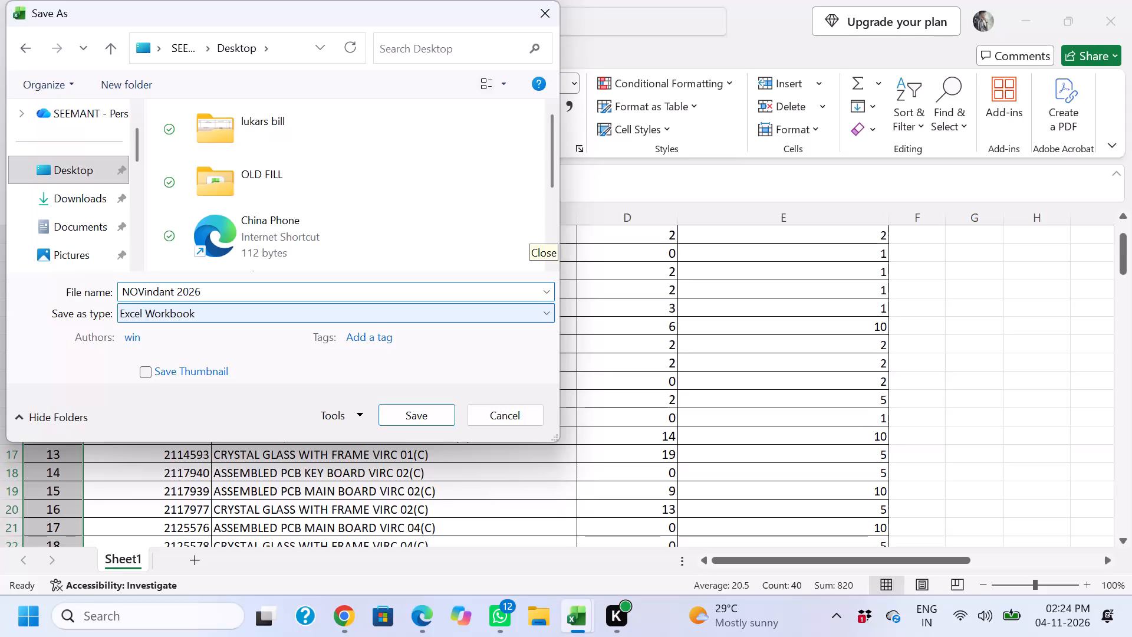
pyautogui.press('space')
pyautogui.press('1')
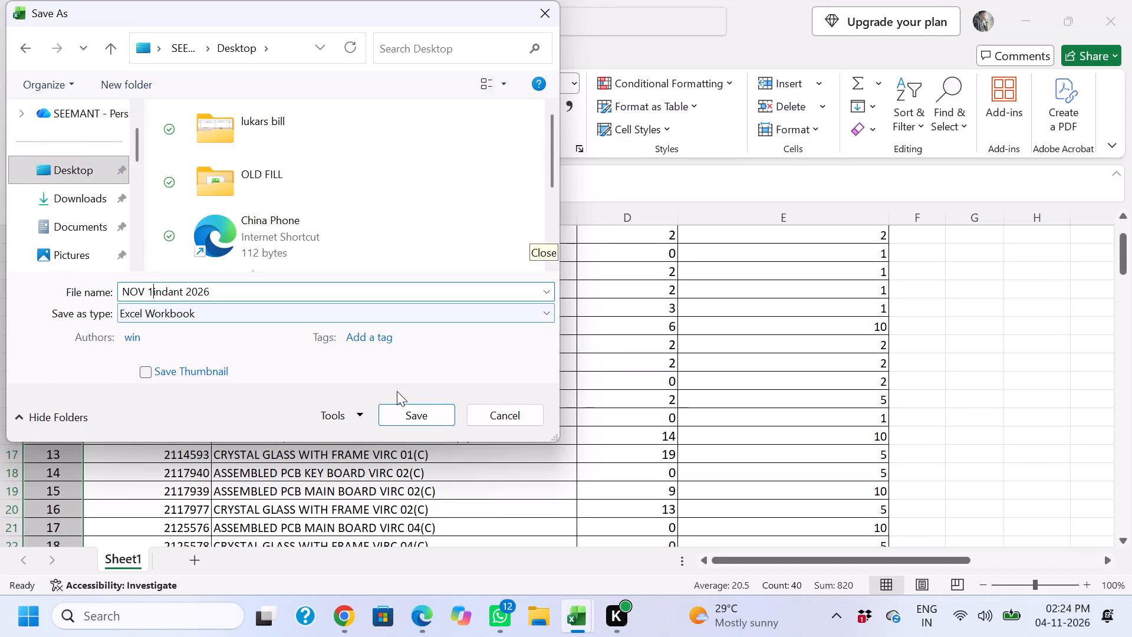
pyautogui.click(413, 422)
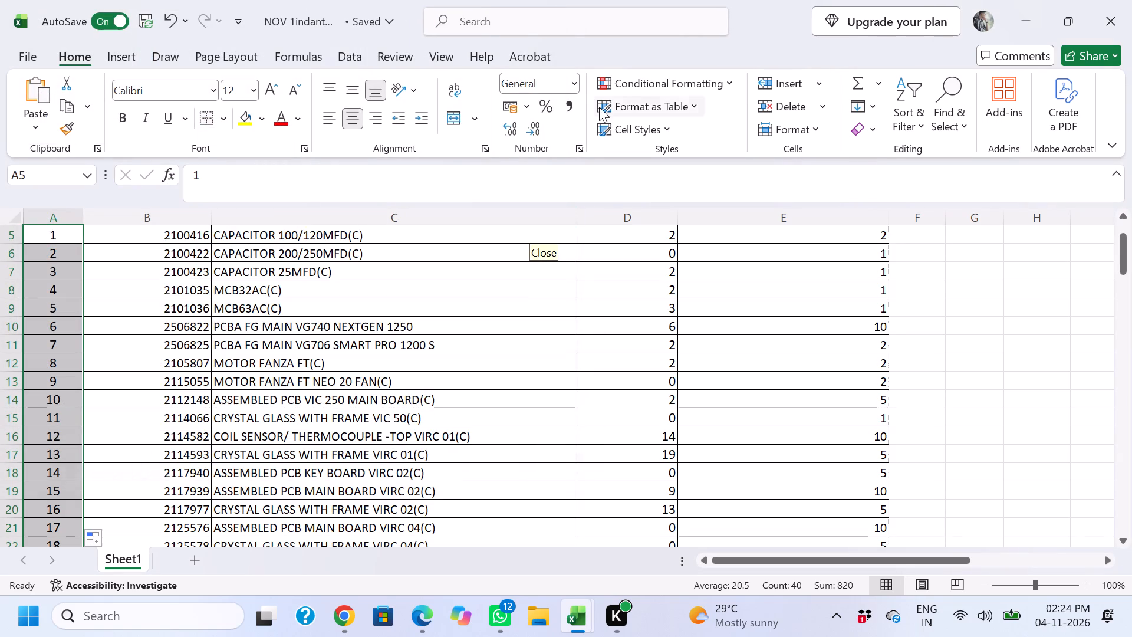
pyautogui.click(145, 9)
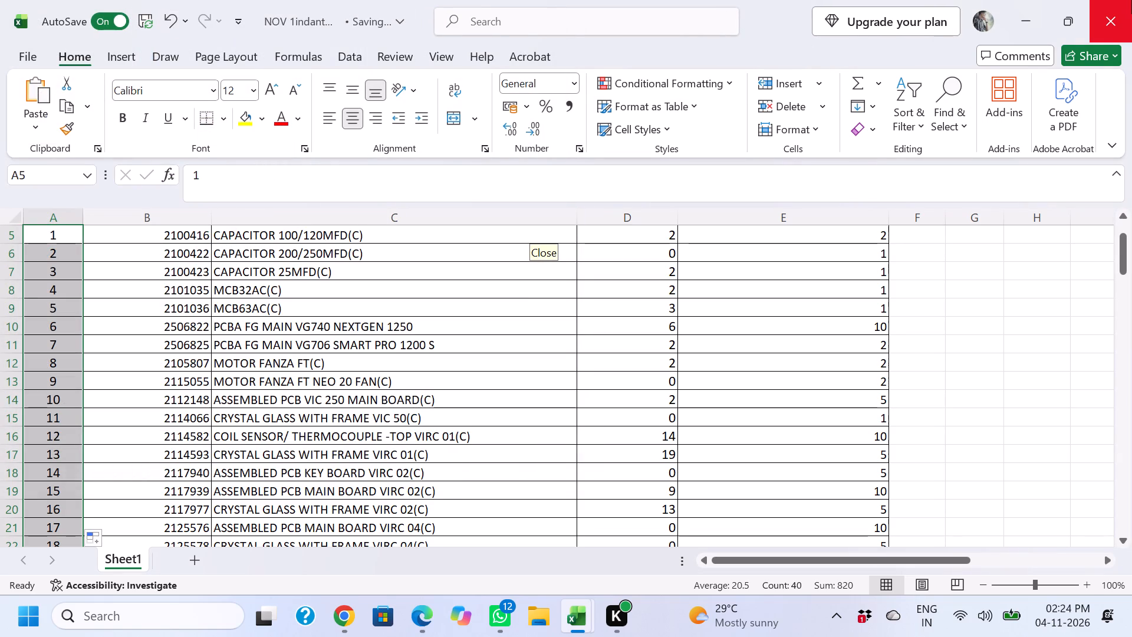
# Close the NOV 1indant workbook.
pyautogui.click(1131, 0)
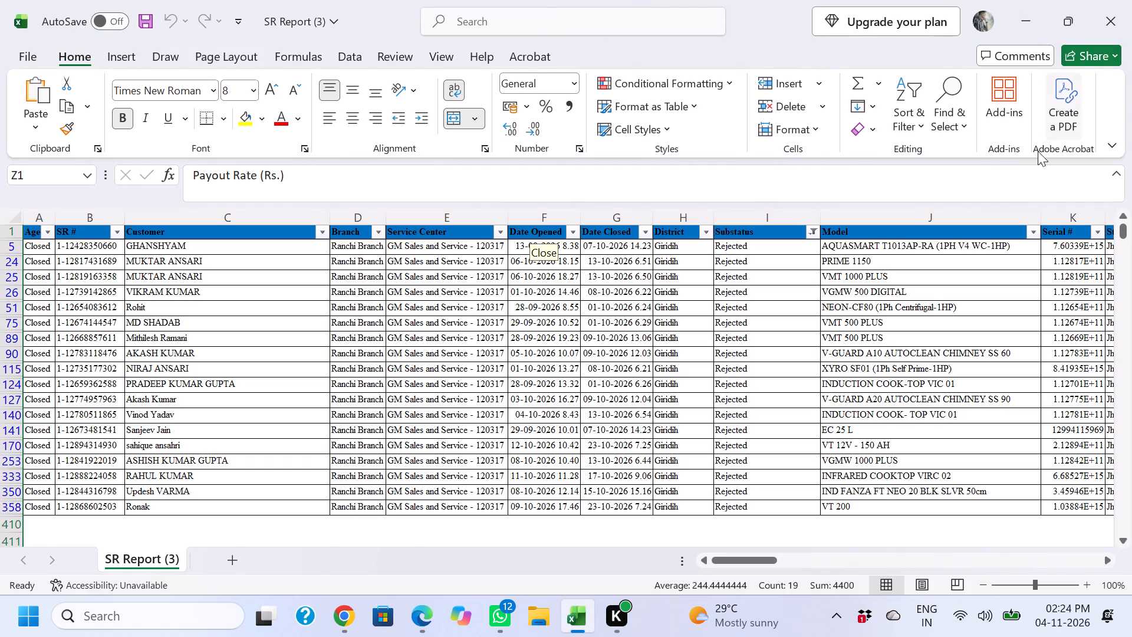
# Switch to the V-Guard inventory page in Edge and look over the portal's list of available screens.
pyautogui.click(428, 498)
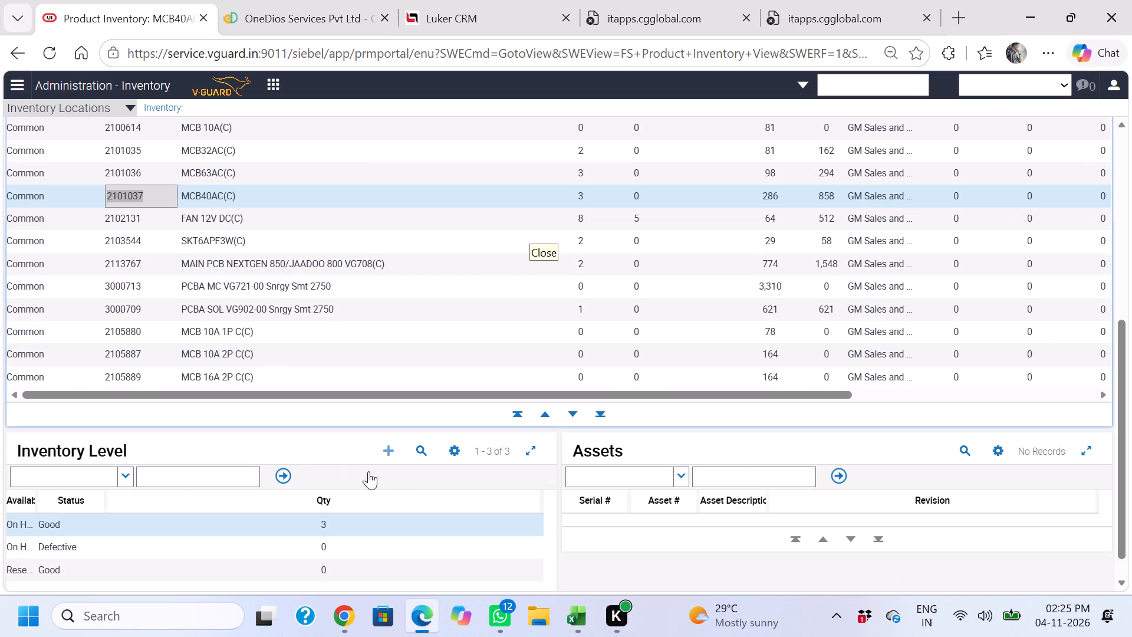
pyautogui.click(30, 86)
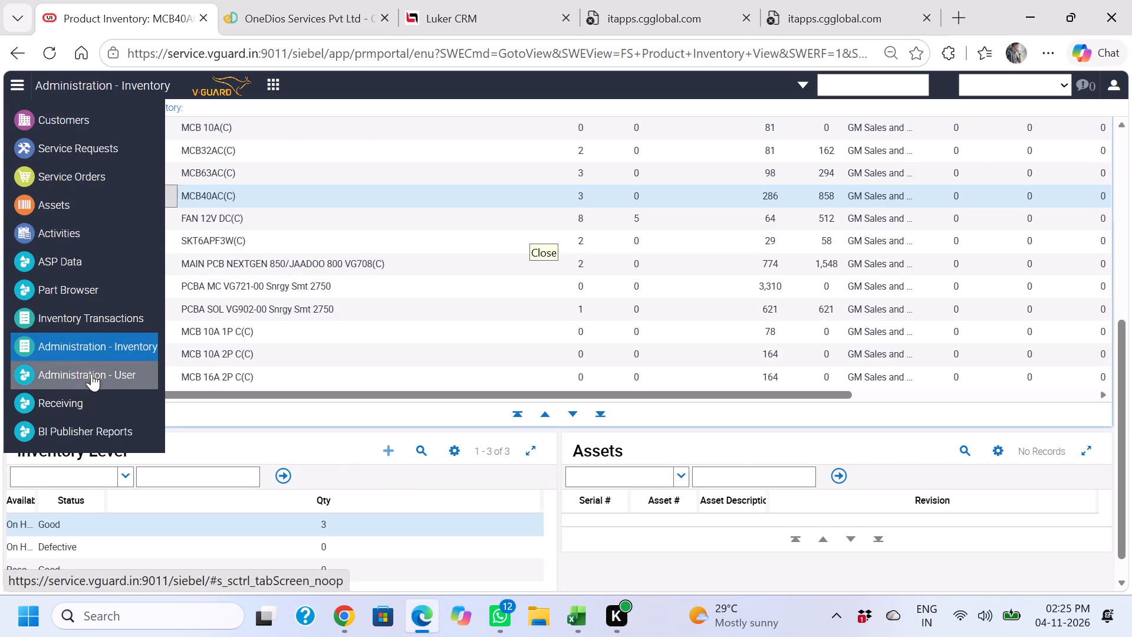
pyautogui.click(311, 158)
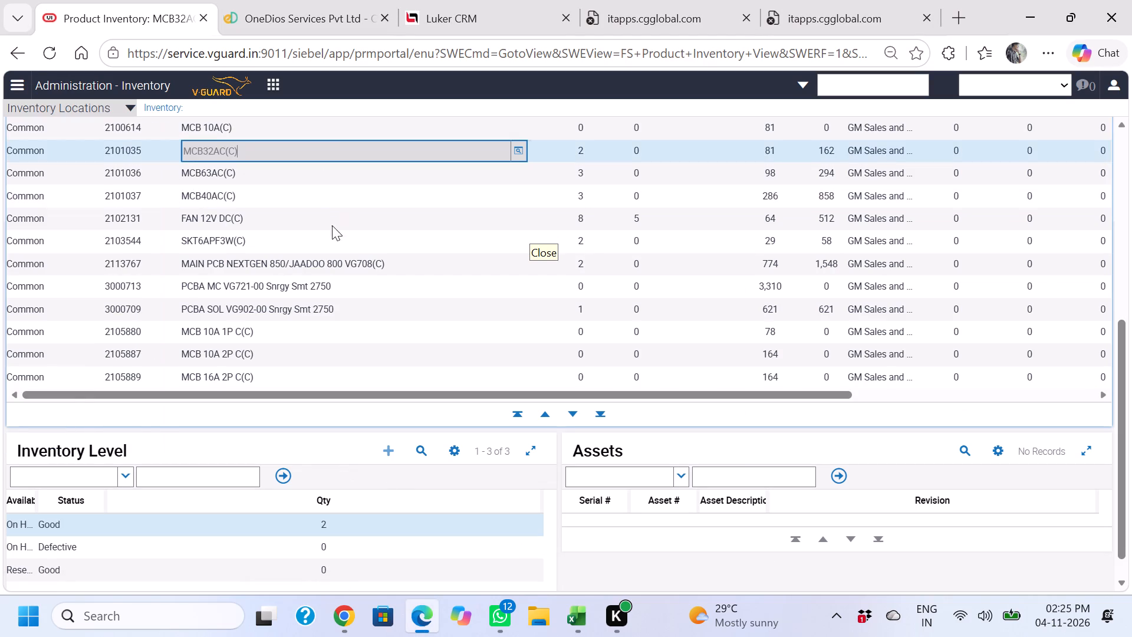